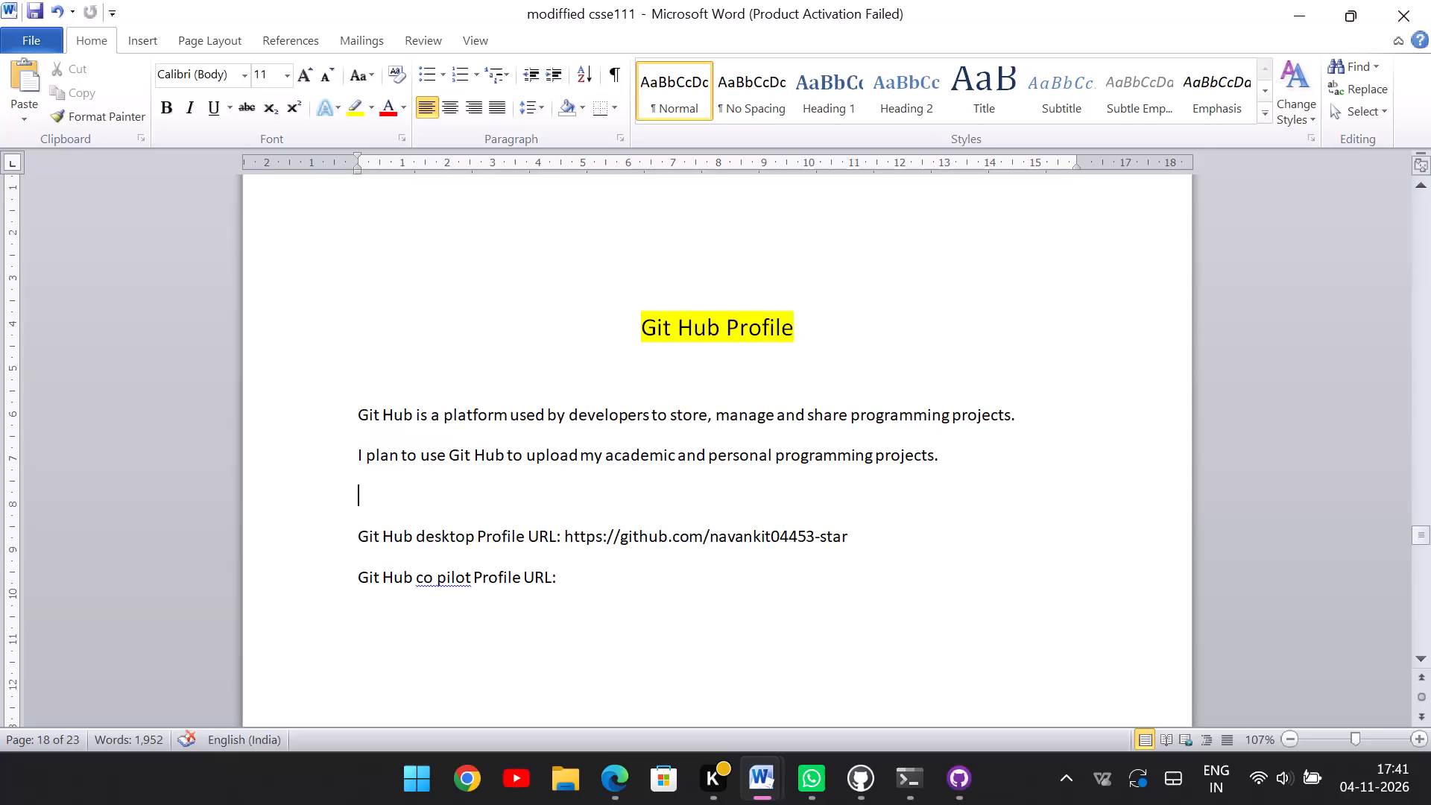
# Paste the copied GitHub profile URL after the "Git Hub co pilot Profile URL:" label.
pyautogui.click(564, 587)
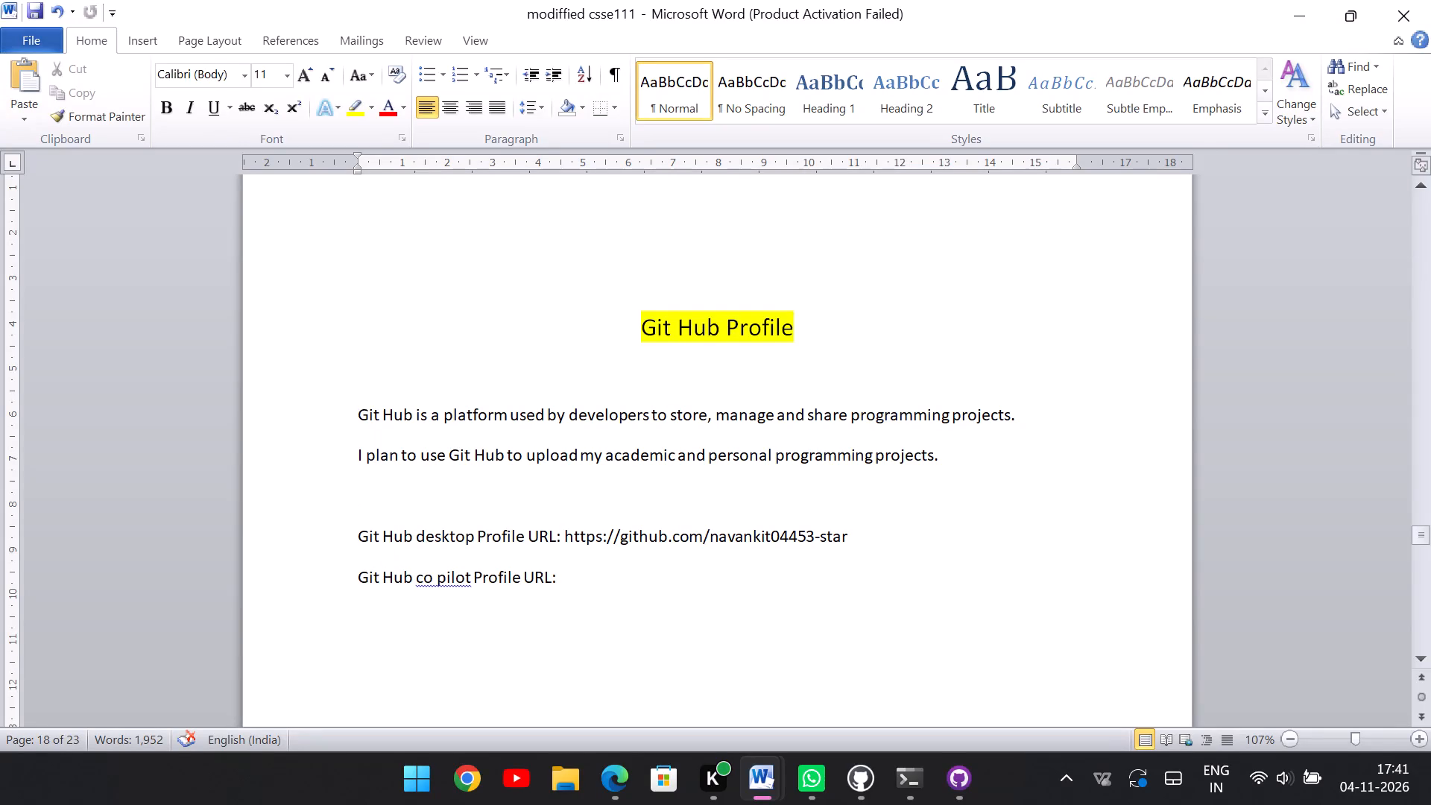
pyautogui.hotkey('ctrl', 'v')
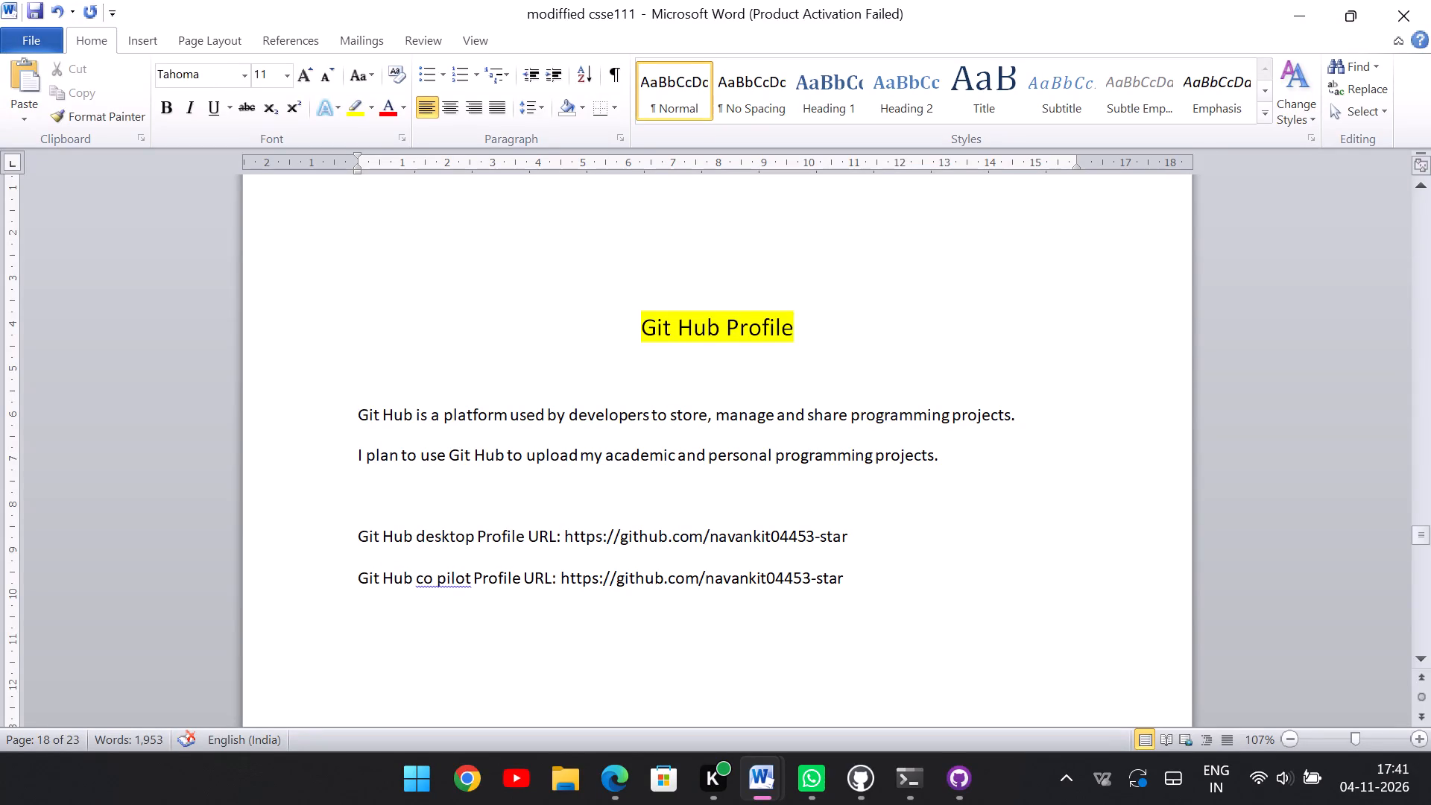
# Insert six blank lines above the "University Social Media Handles" heading to push it onto the next page.
pyautogui.scroll(-15, 772, 530)
pyautogui.scroll(4, 777, 411)
pyautogui.click(773, 404)
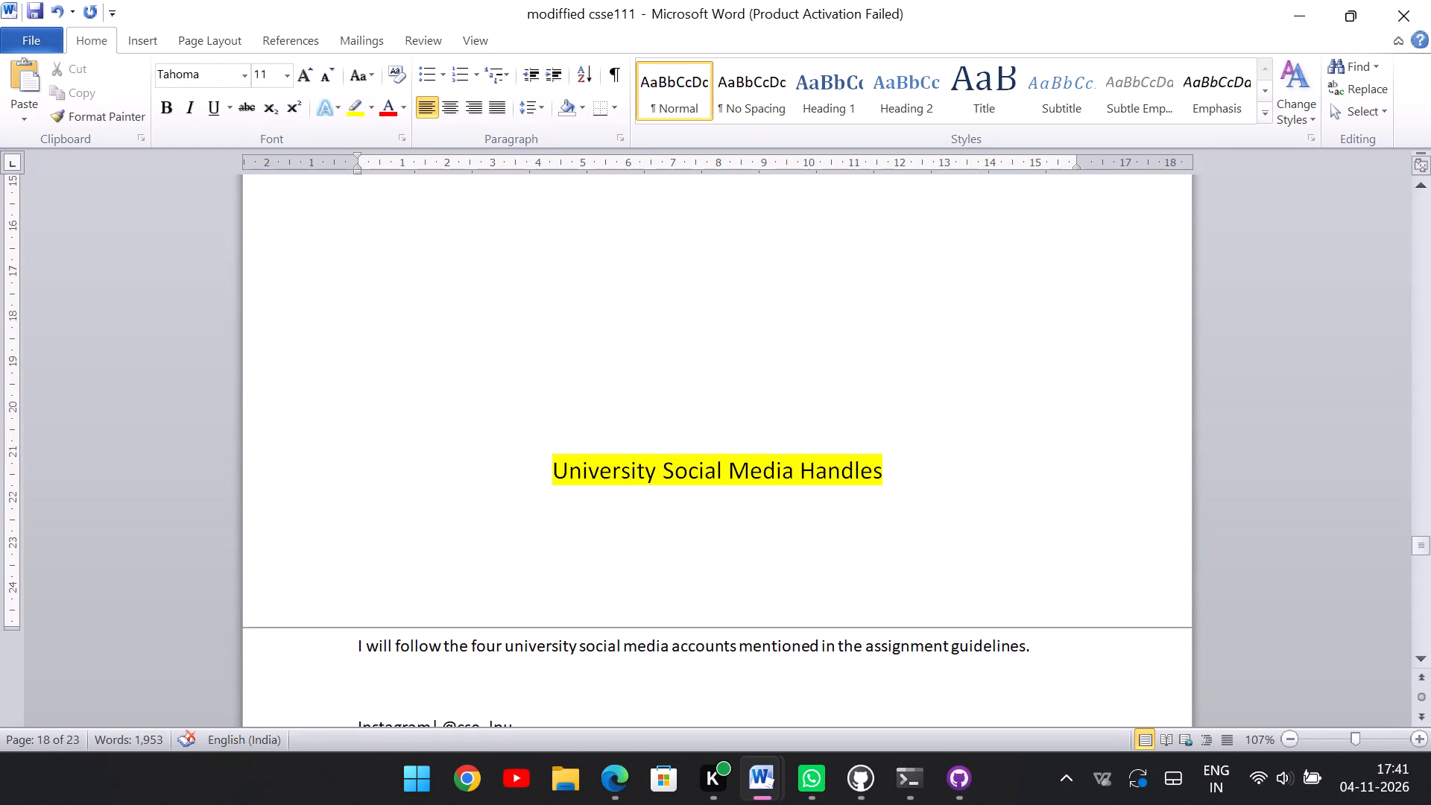
pyautogui.press('Return')
pyautogui.press('Return')
pyautogui.press('Return')
pyautogui.press('Return')
pyautogui.press('Return')
pyautogui.press('Return')
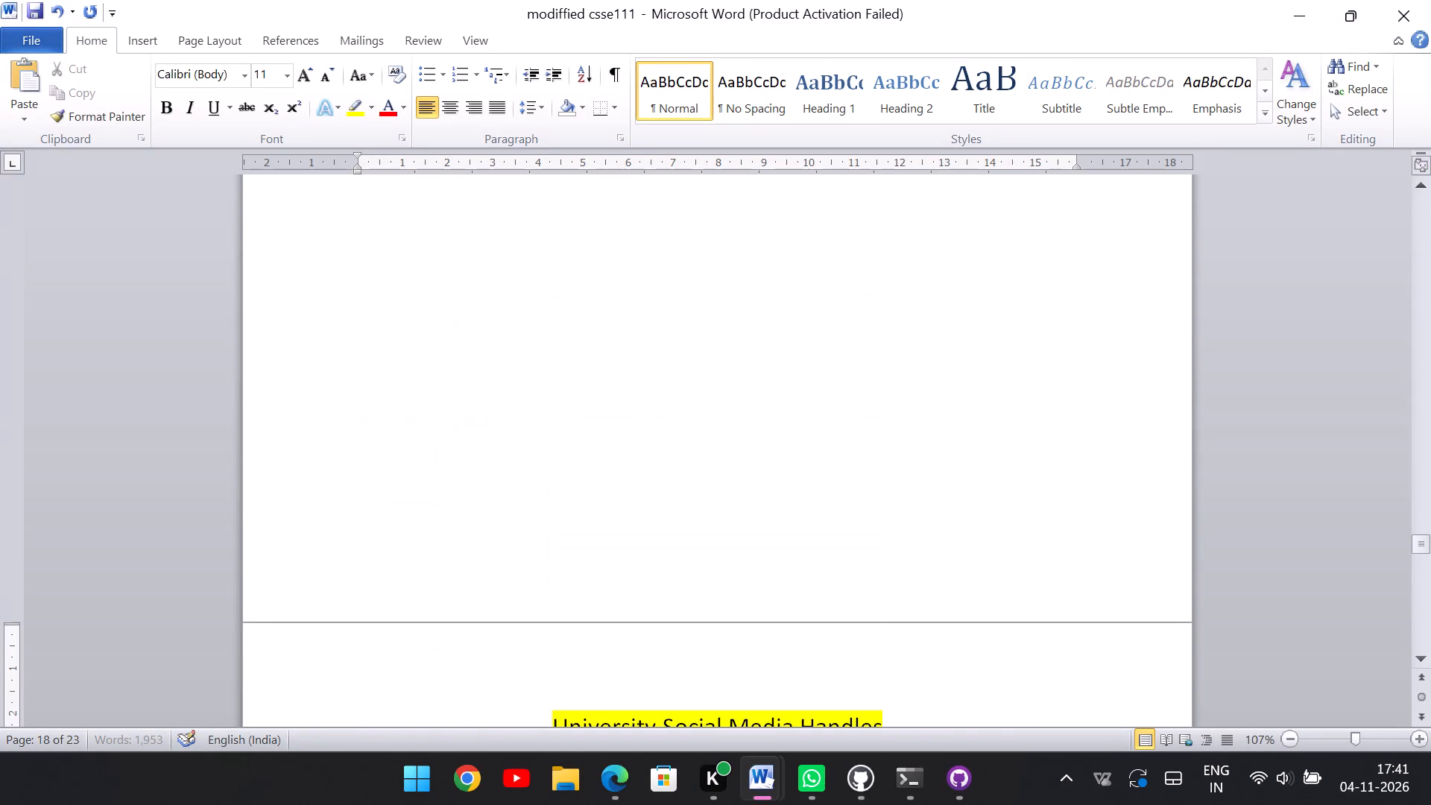
# Delete the three blank lines between the "University Social Media Handles" heading and the paragraph about following the four accounts.
pyautogui.scroll(-8, 772, 438)
pyautogui.click(484, 335)
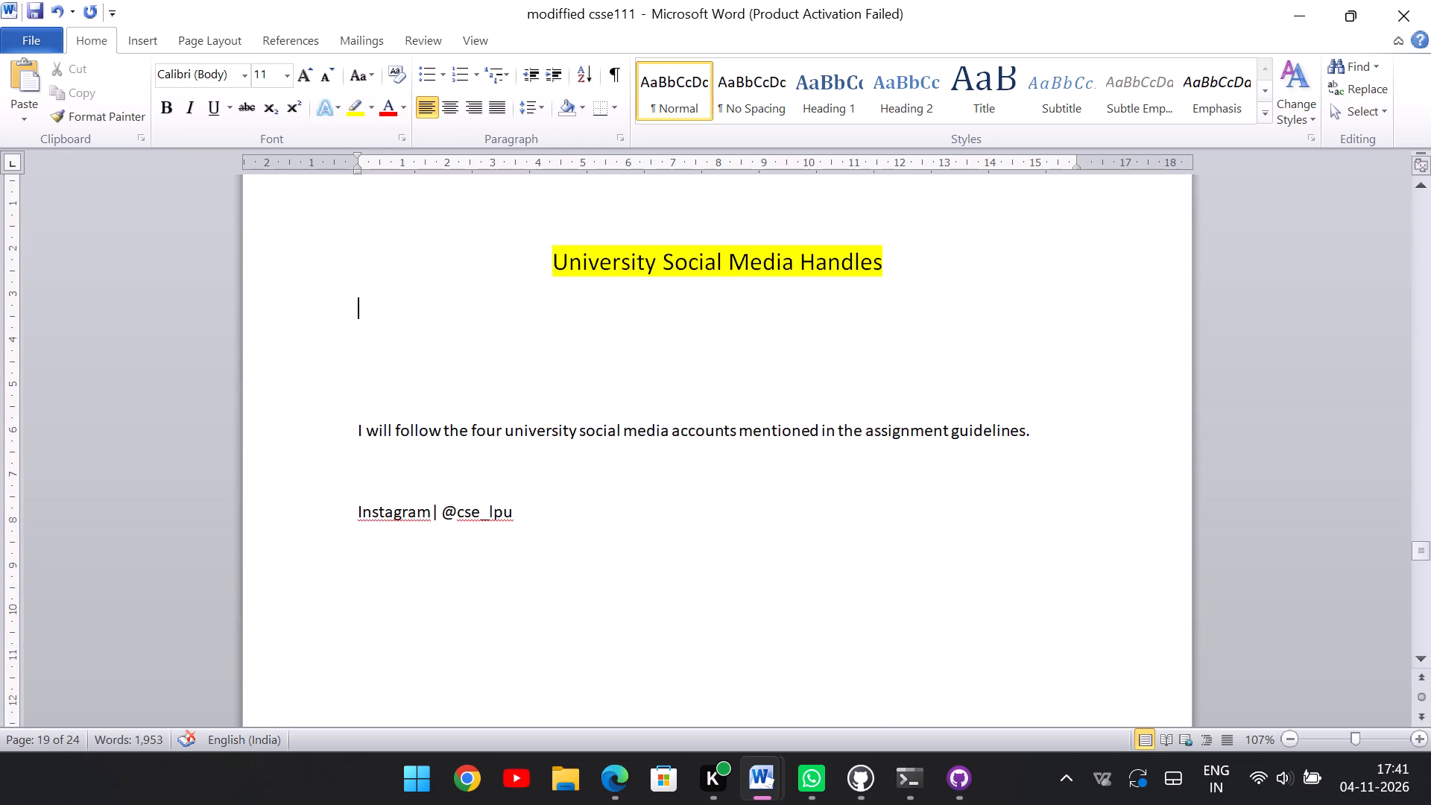
pyautogui.press('BackSpace')
pyautogui.click(419, 354)
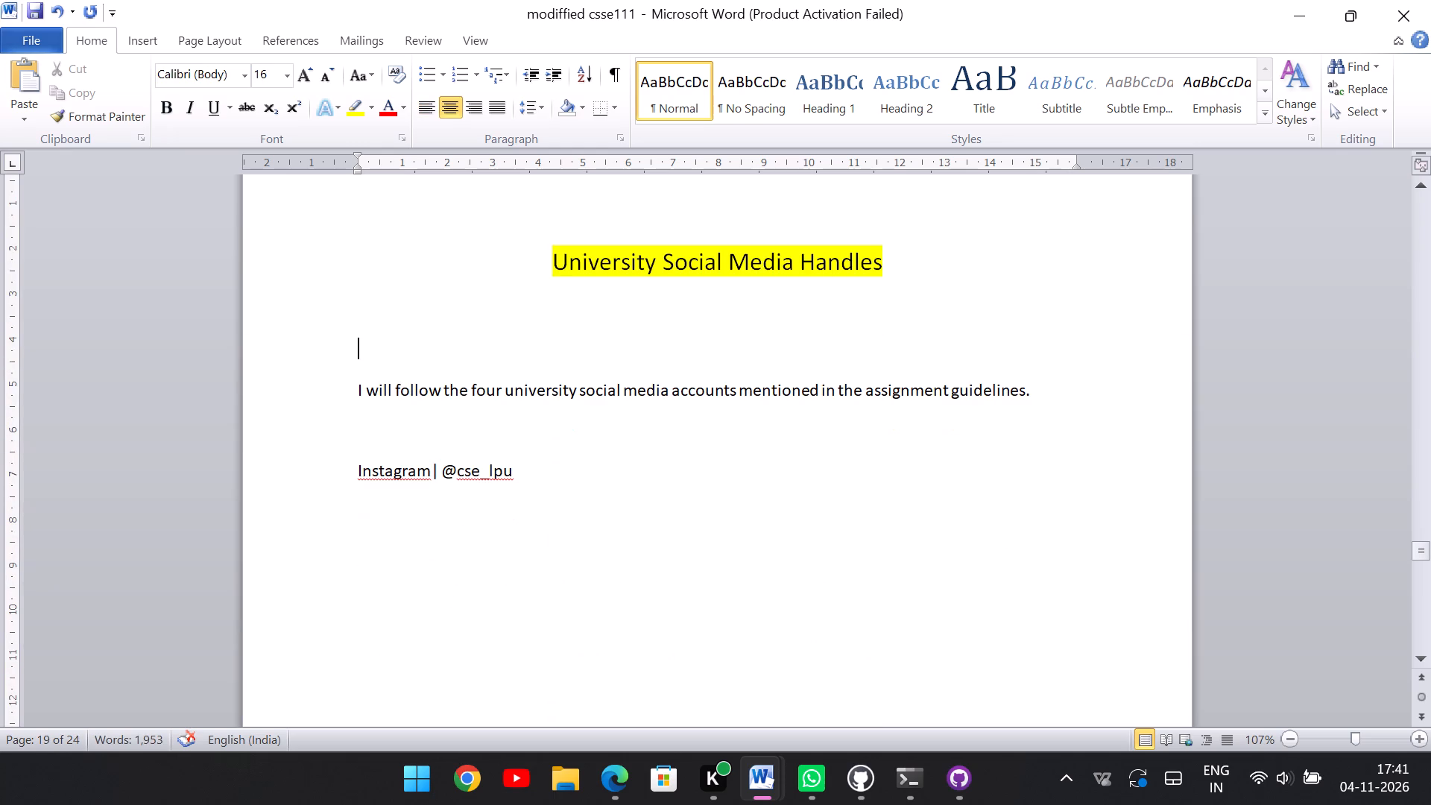
pyautogui.press('BackSpace')
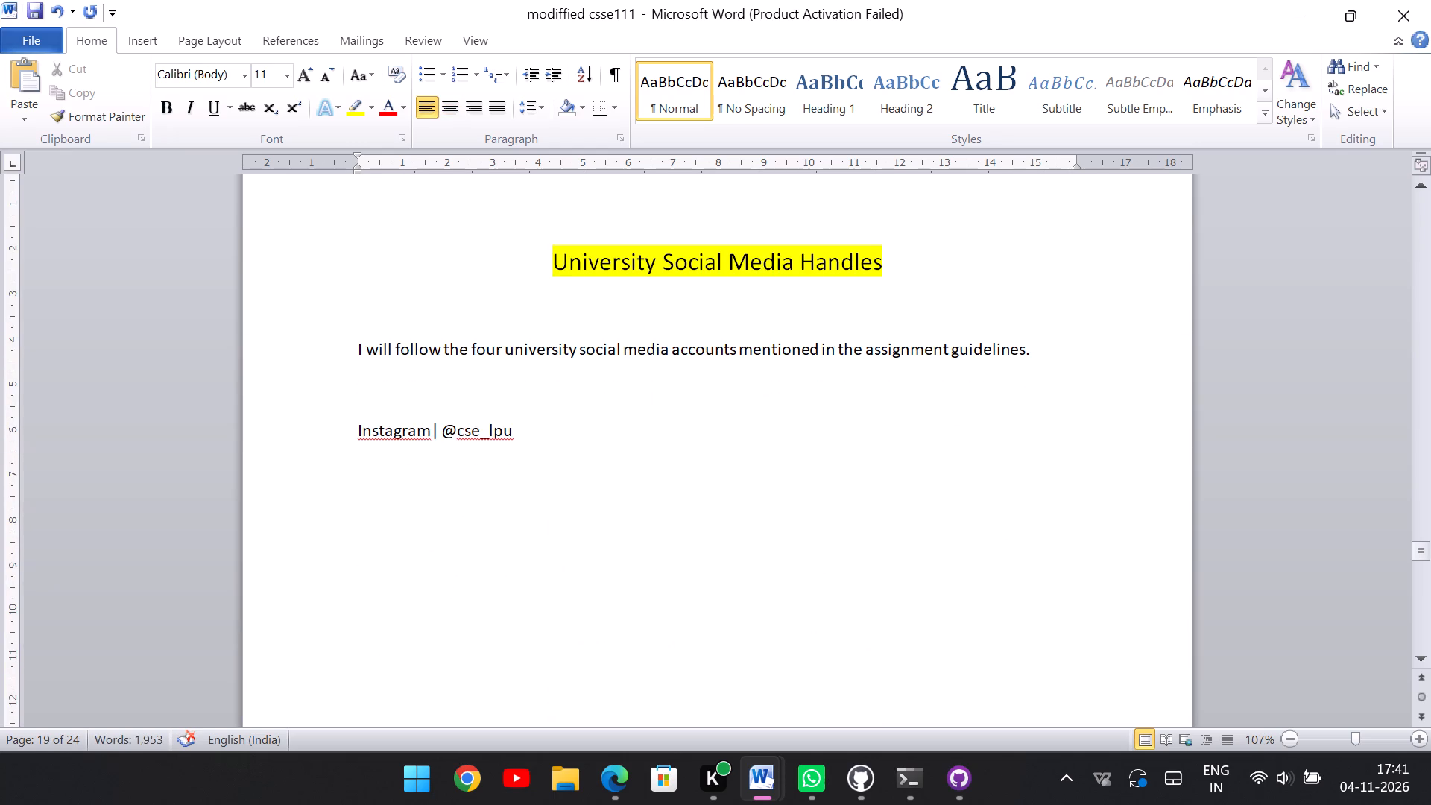
pyautogui.press('BackSpace')
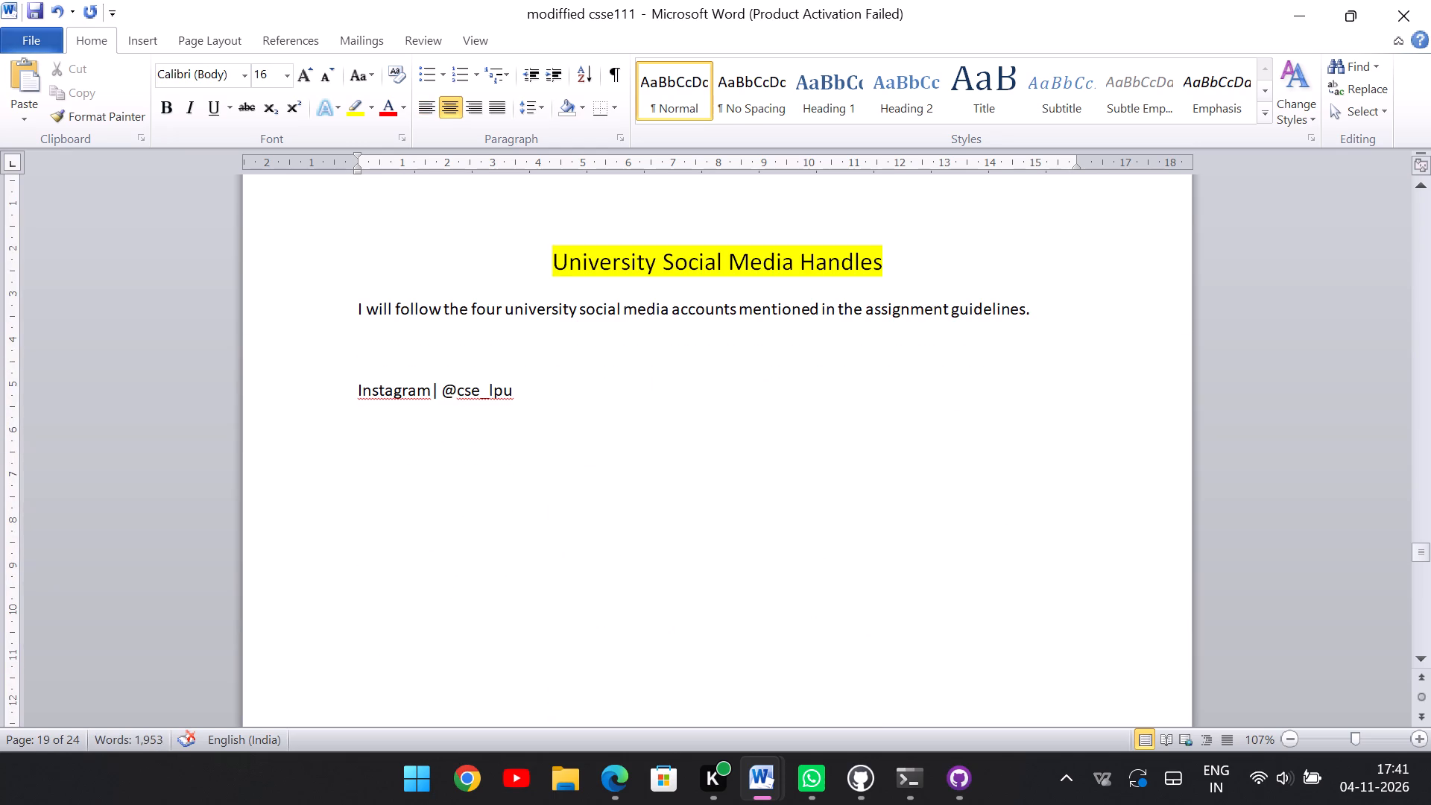
pyautogui.click(434, 400)
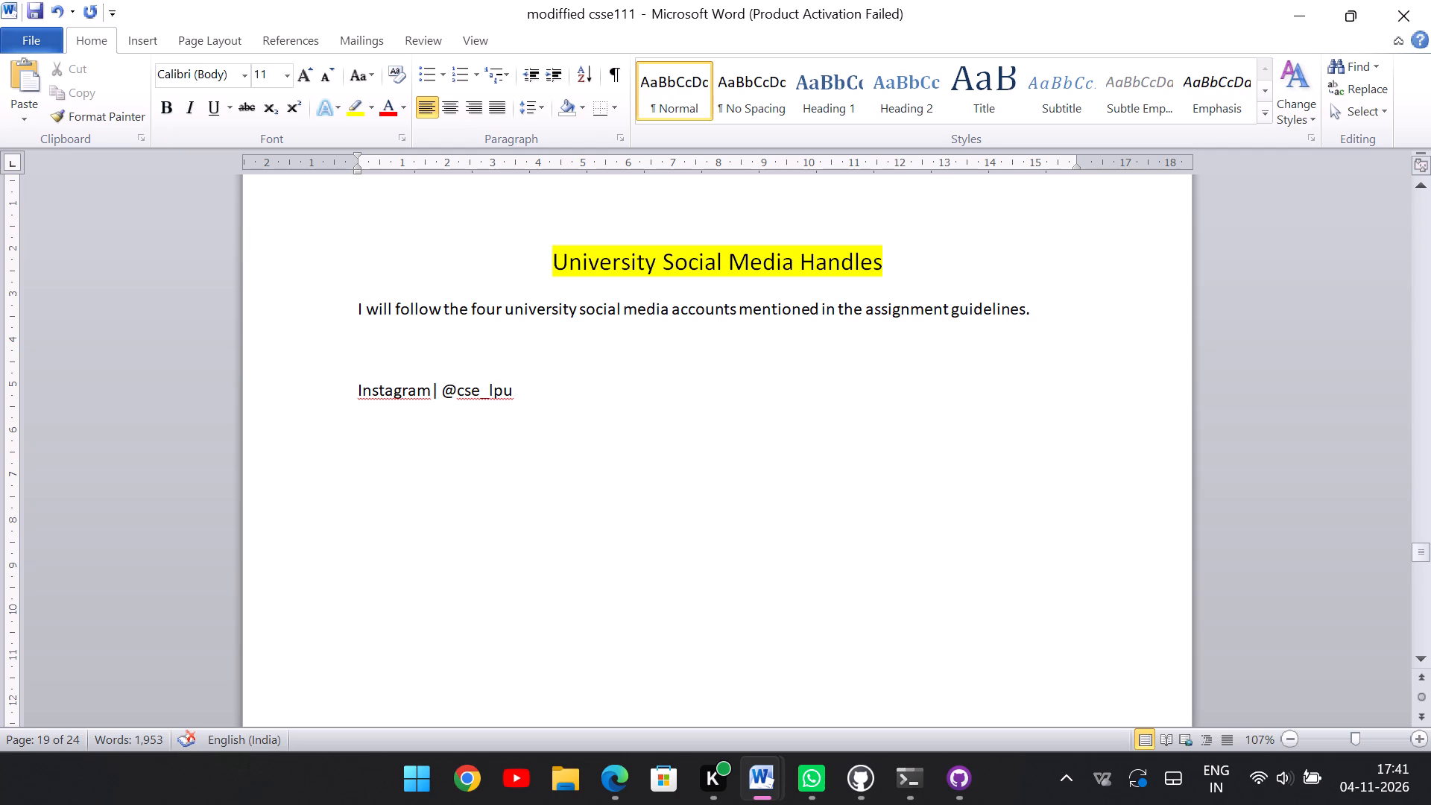
pyautogui.click(439, 398)
pyautogui.press('BackSpace')
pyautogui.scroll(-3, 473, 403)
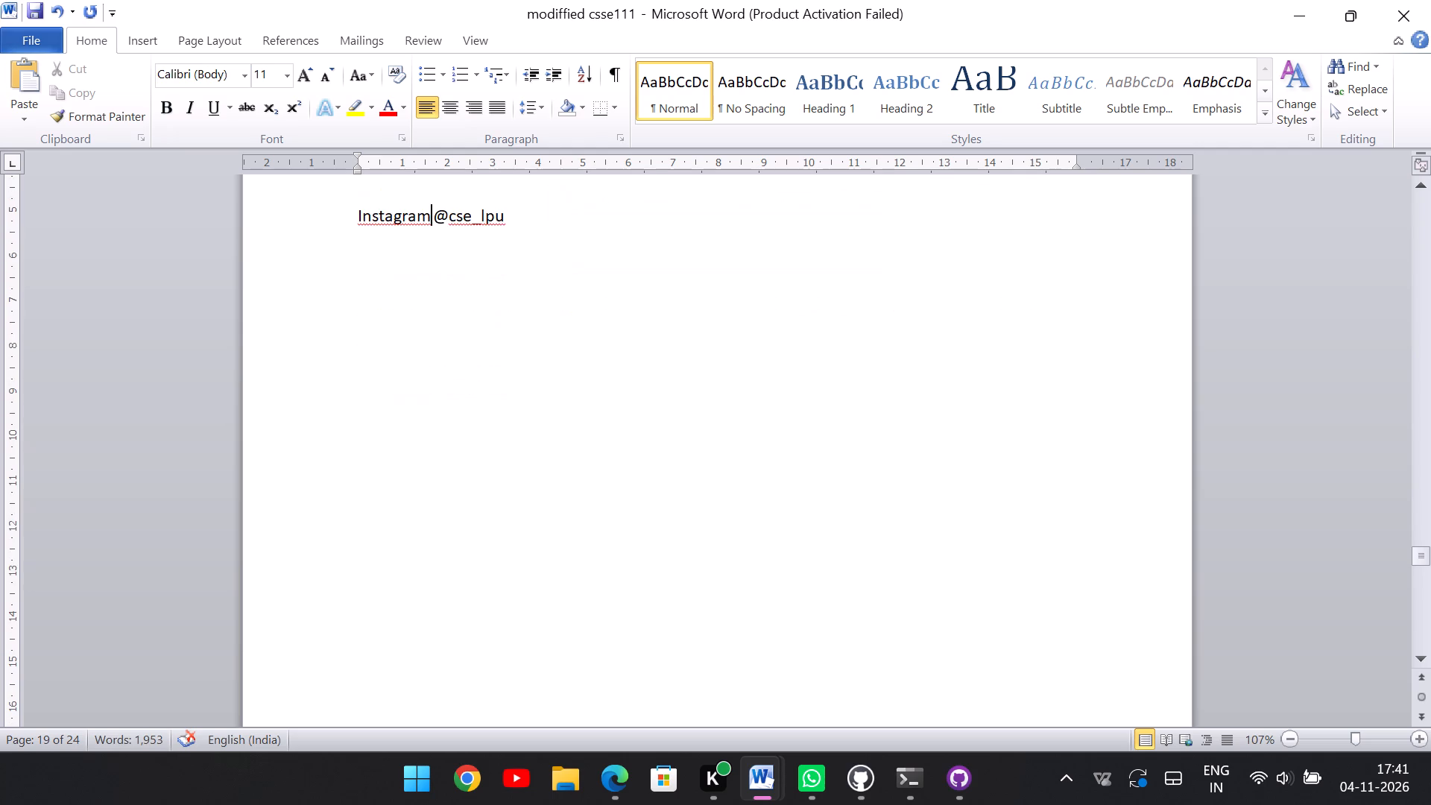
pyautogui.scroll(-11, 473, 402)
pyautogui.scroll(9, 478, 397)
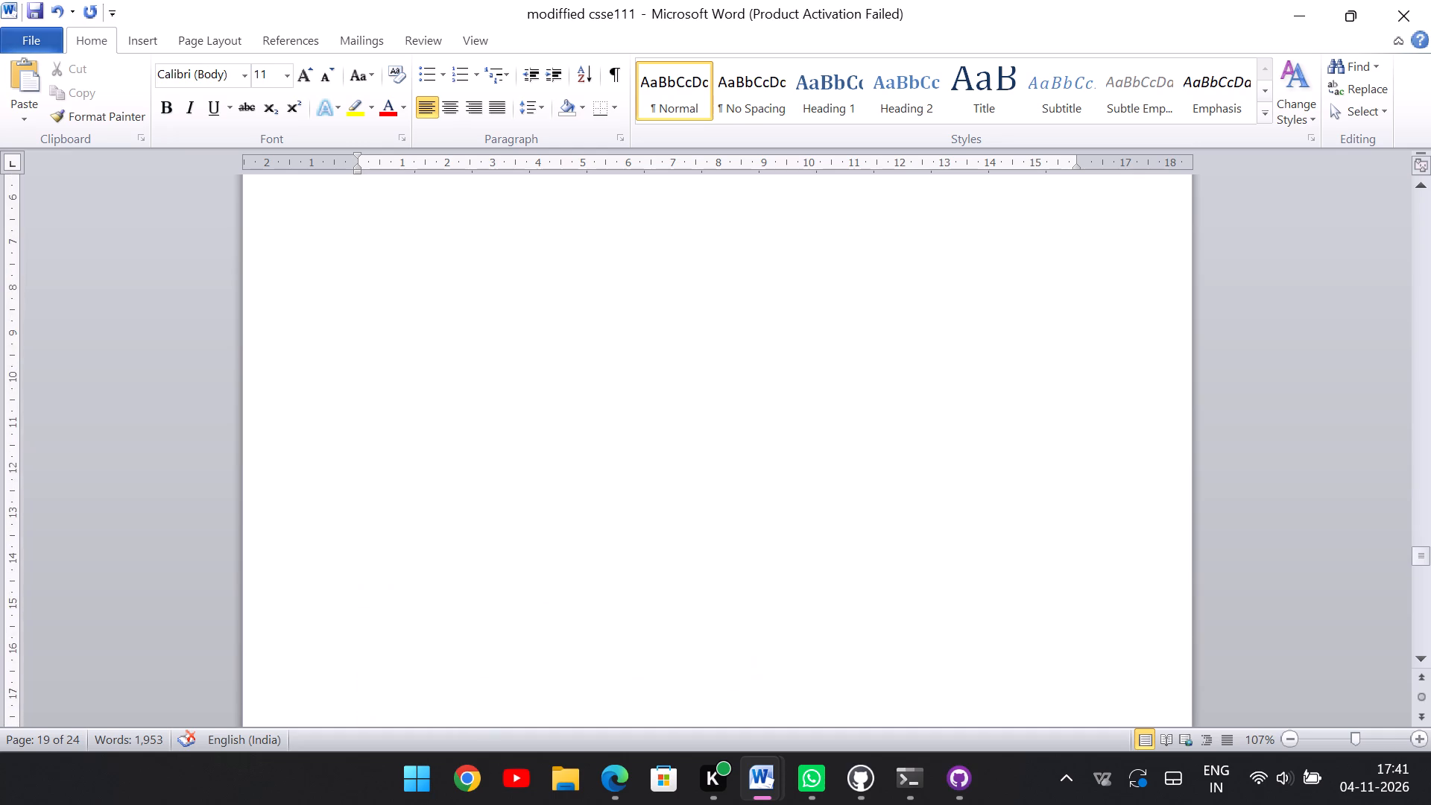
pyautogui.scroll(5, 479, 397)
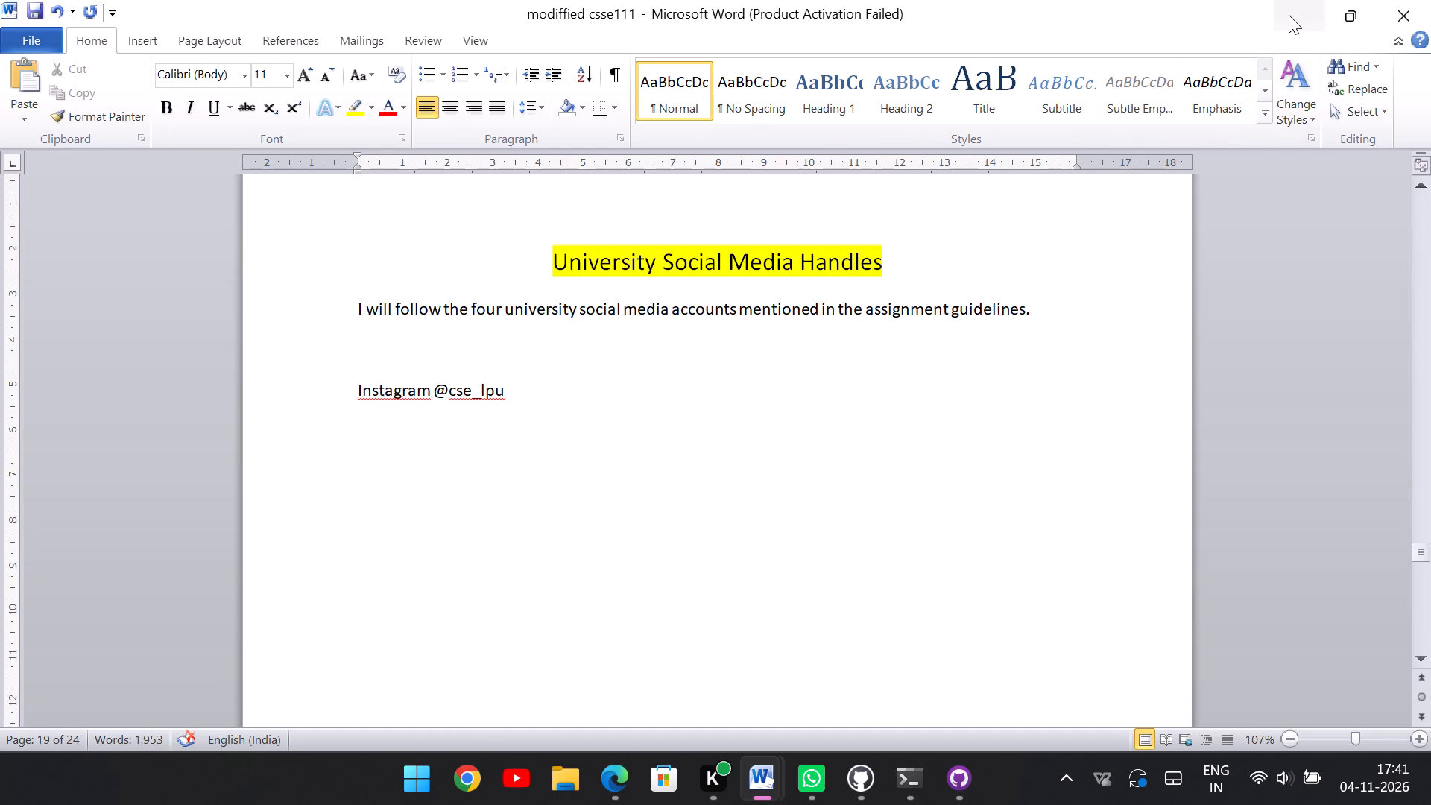
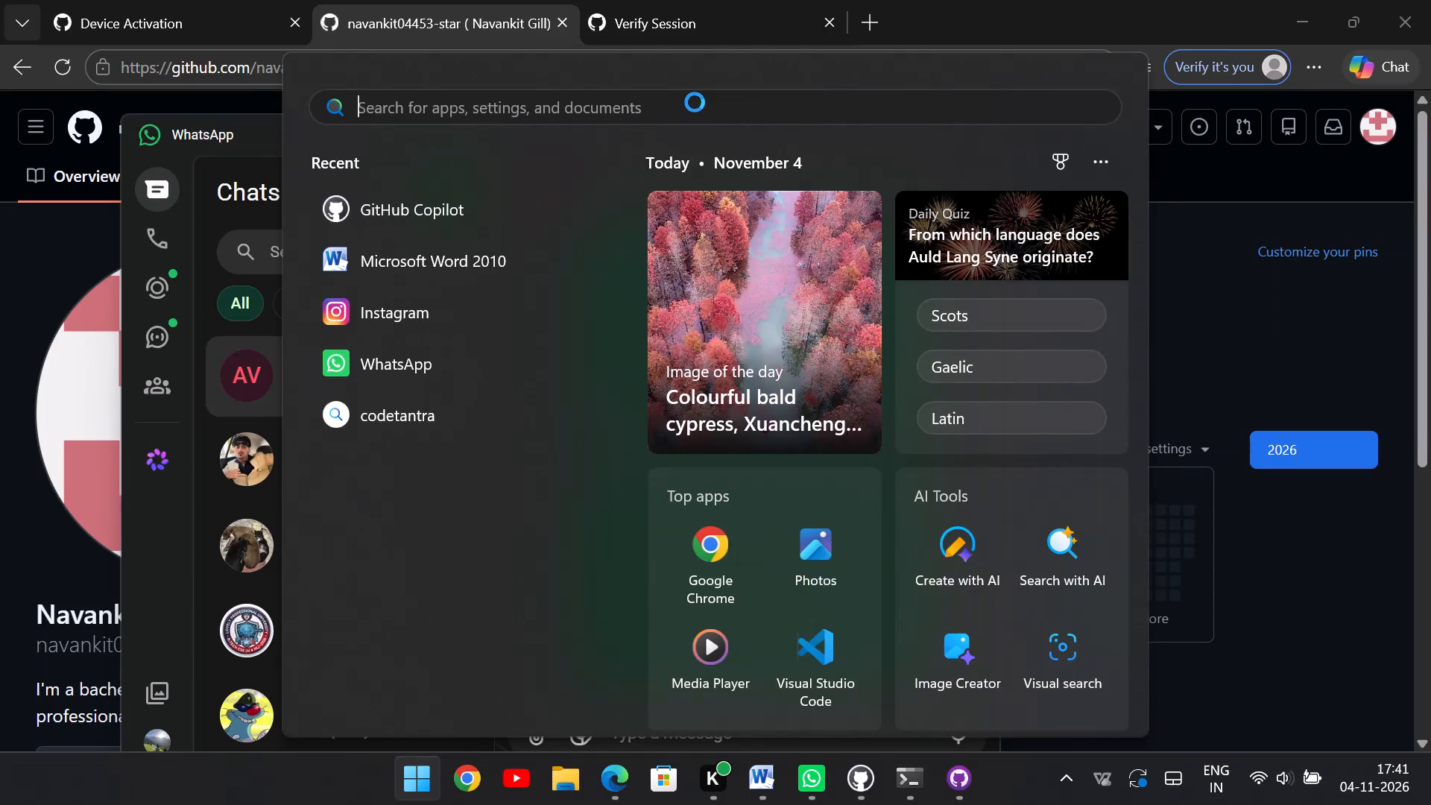
# Switch to the Instagram app, search for "cse lpu" and open the cse_lpu profile.
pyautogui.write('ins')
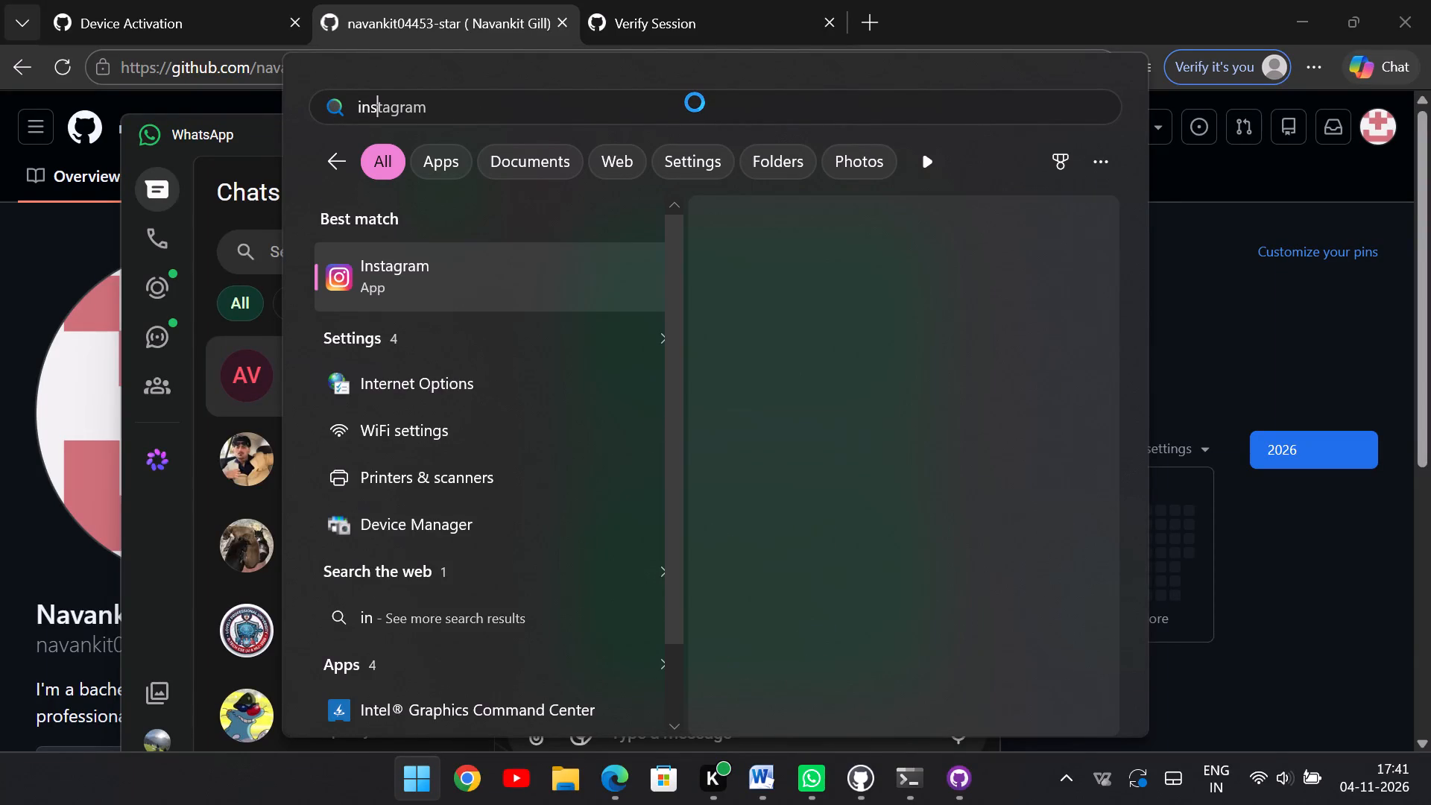
pyautogui.doubleClick(535, 288)
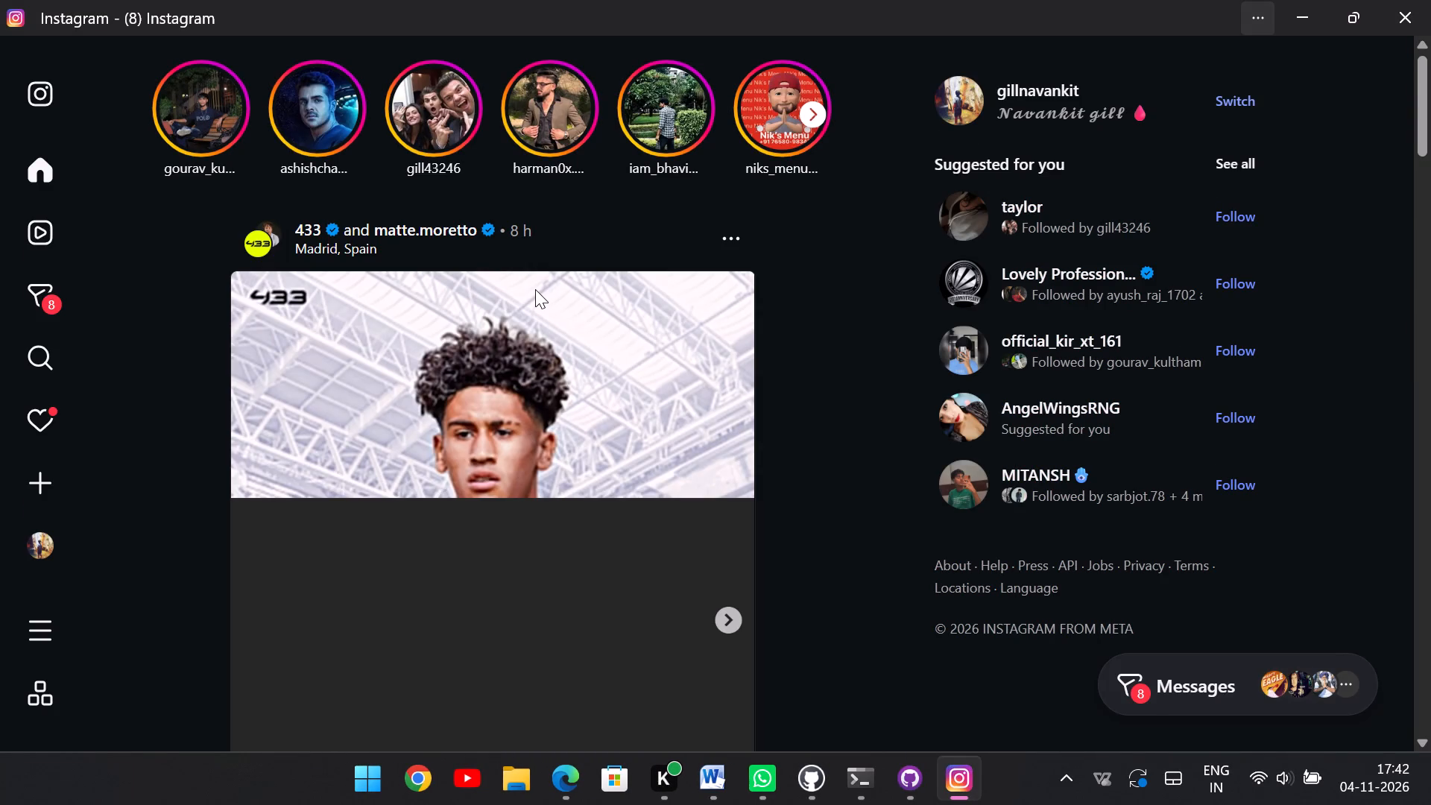
pyautogui.scroll(-3, 582, 639)
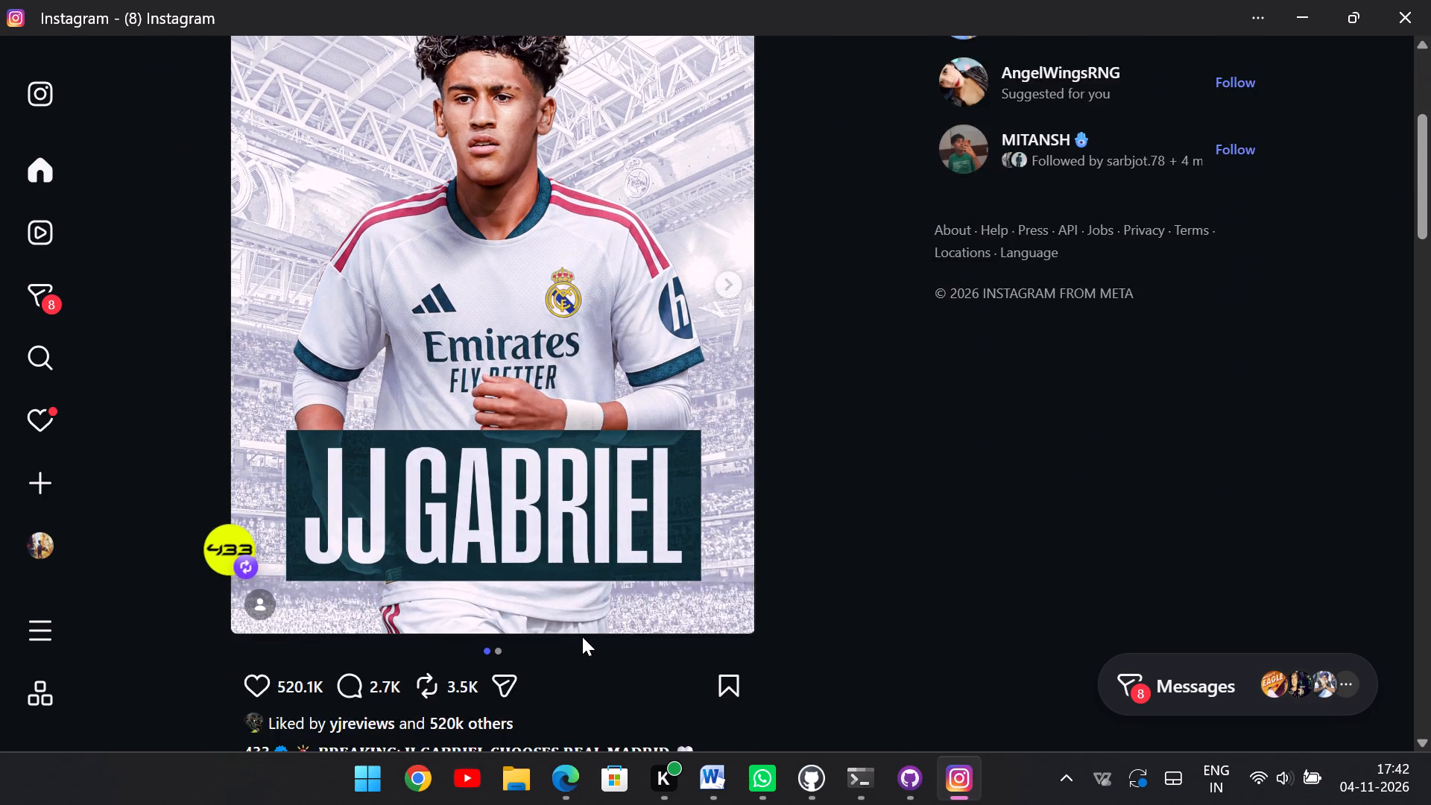
pyautogui.scroll(-3, 570, 644)
pyautogui.scroll(9, 567, 640)
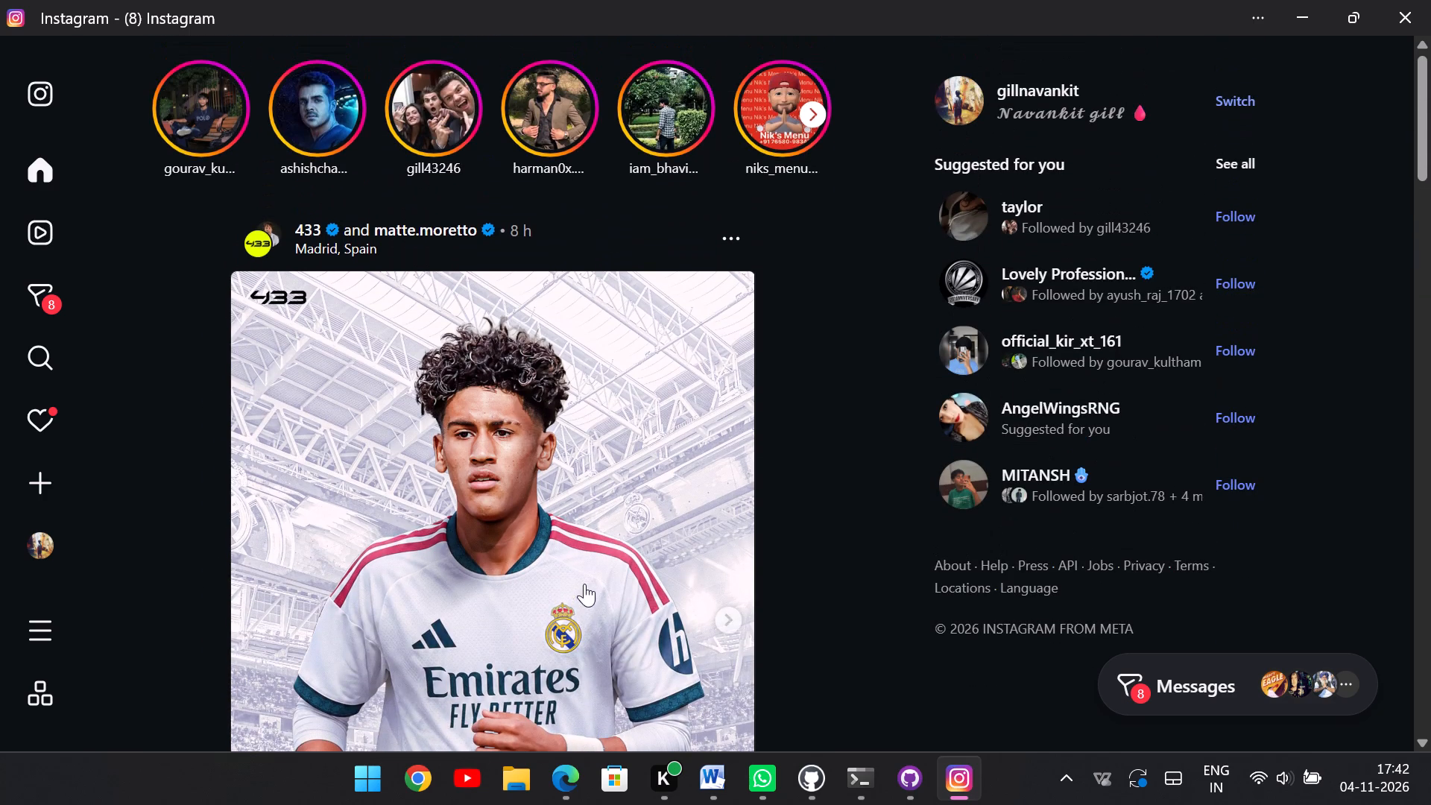
pyautogui.click(34, 368)
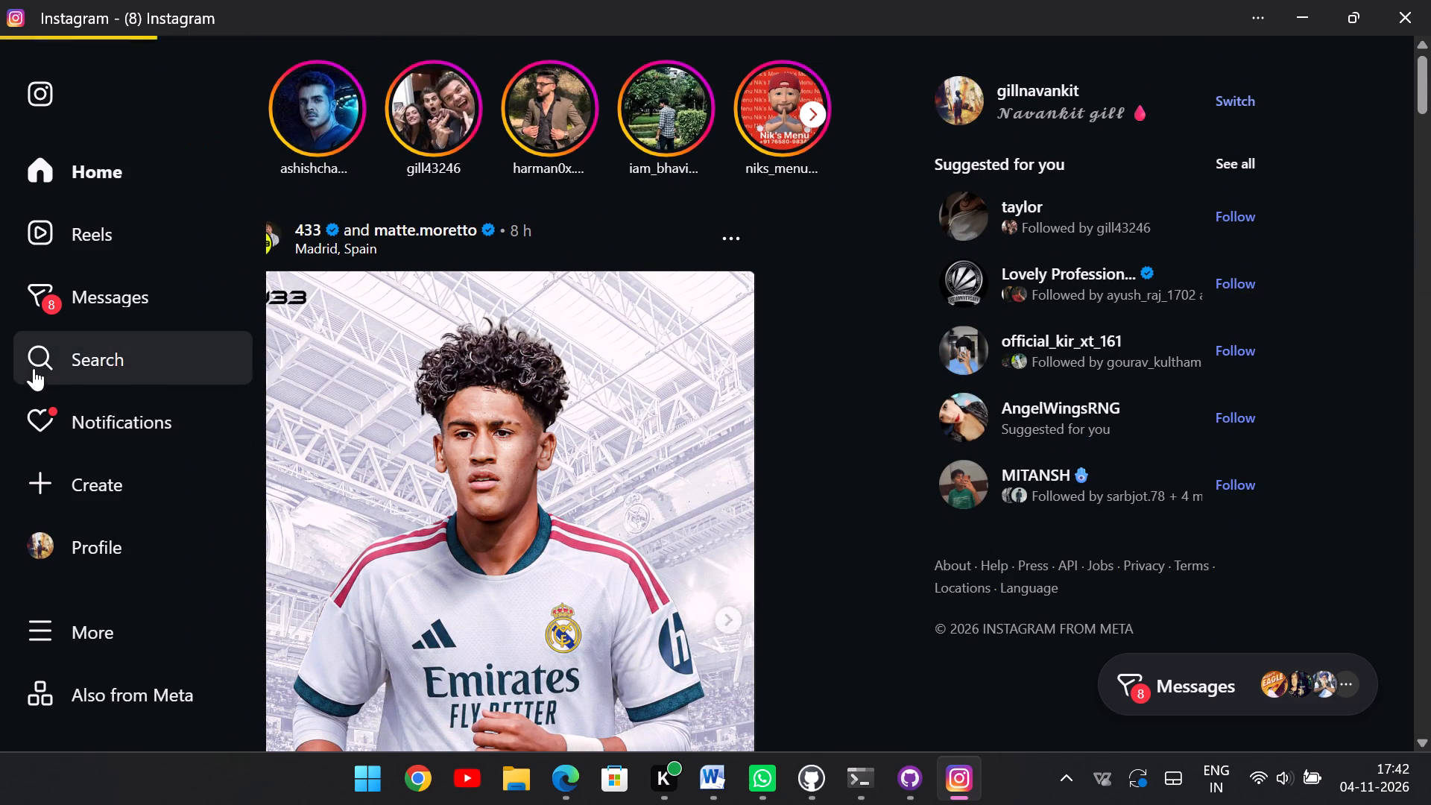
pyautogui.click(563, 92)
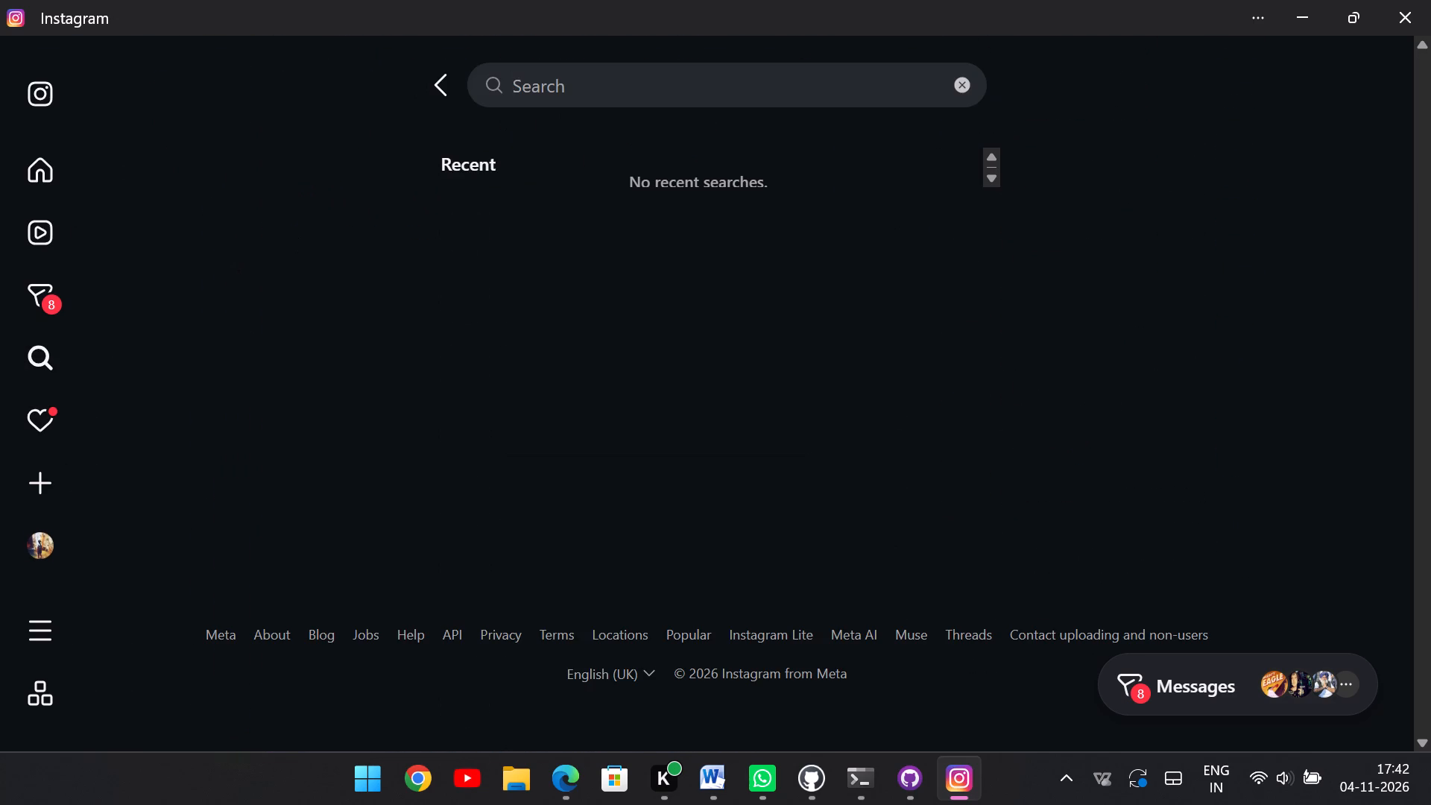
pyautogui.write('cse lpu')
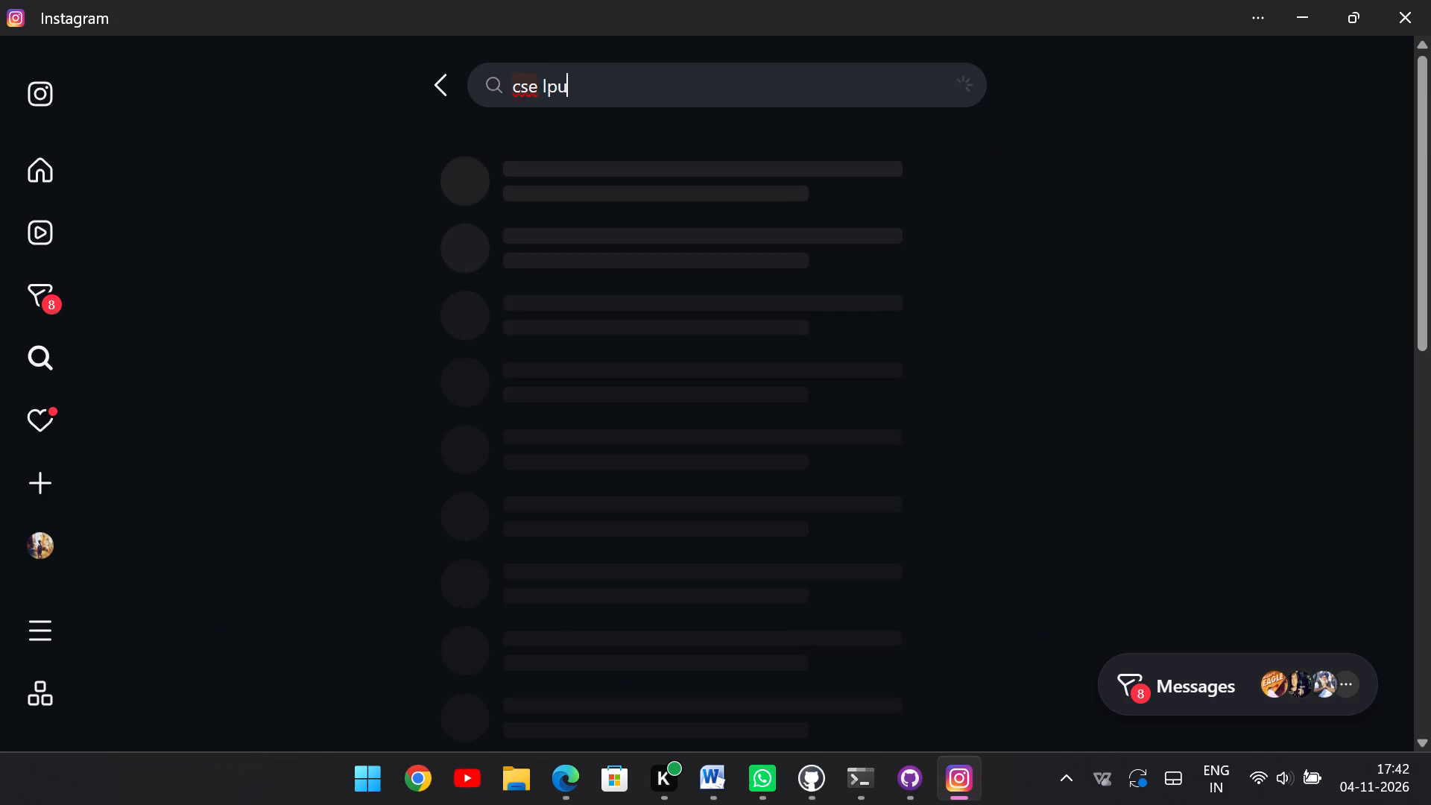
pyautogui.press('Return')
pyautogui.click(663, 184)
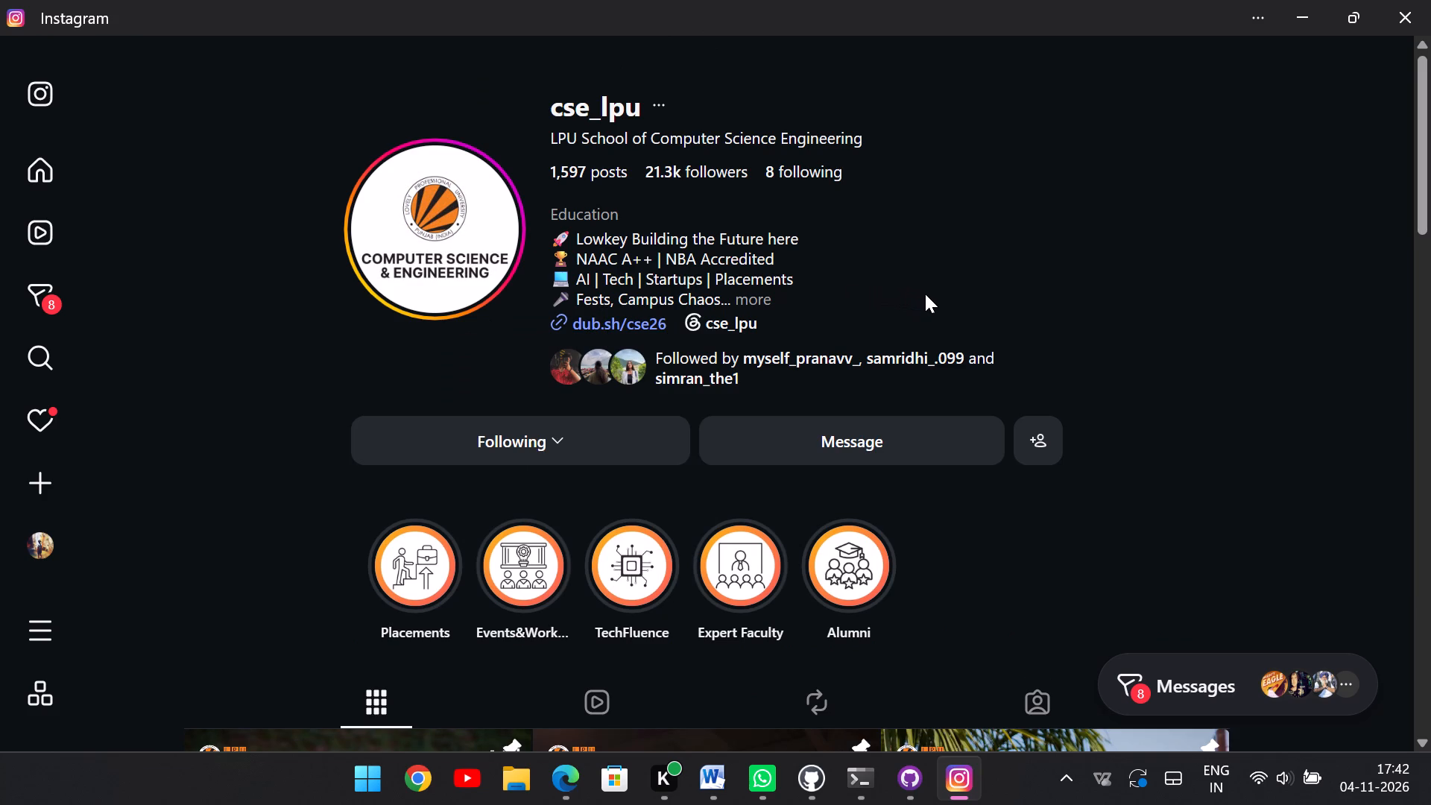
# Examine the Facebook, YouTube and LinkedIn entries and their proof screenshots in the "modiffied csse111" Word document.
pyautogui.click(716, 801)
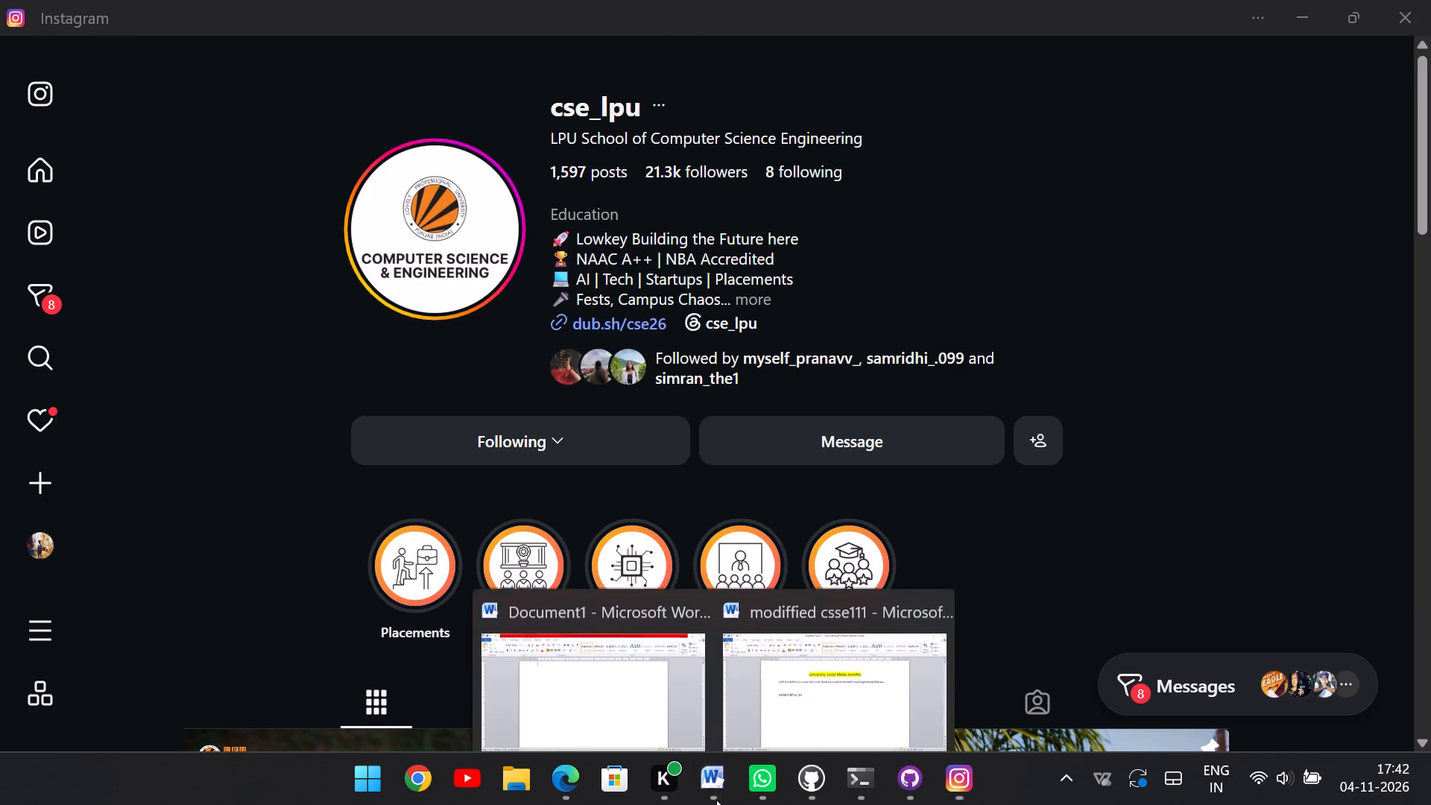
pyautogui.click(773, 699)
pyautogui.scroll(-17, 779, 554)
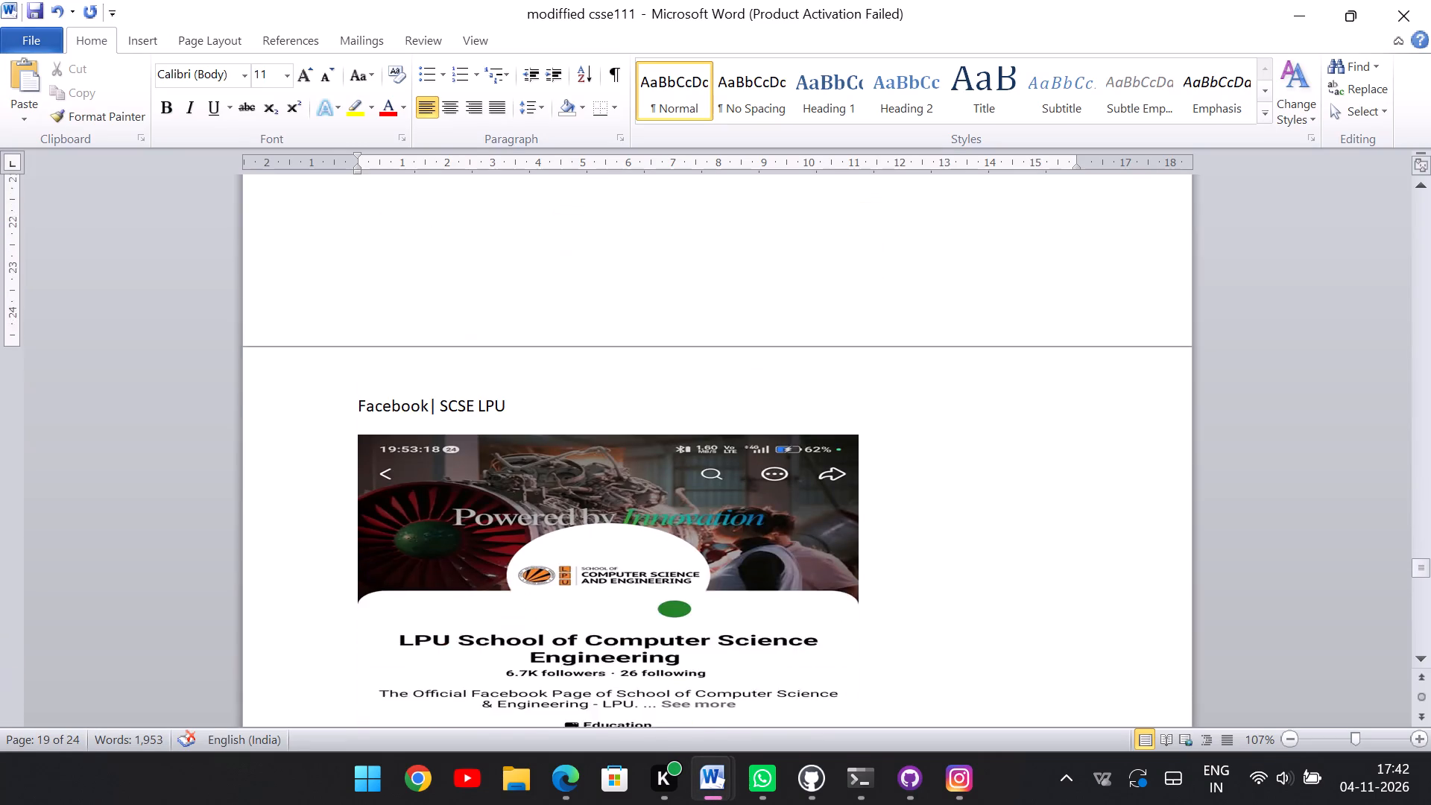
pyautogui.scroll(-20, 703, 540)
pyautogui.scroll(-11, 703, 540)
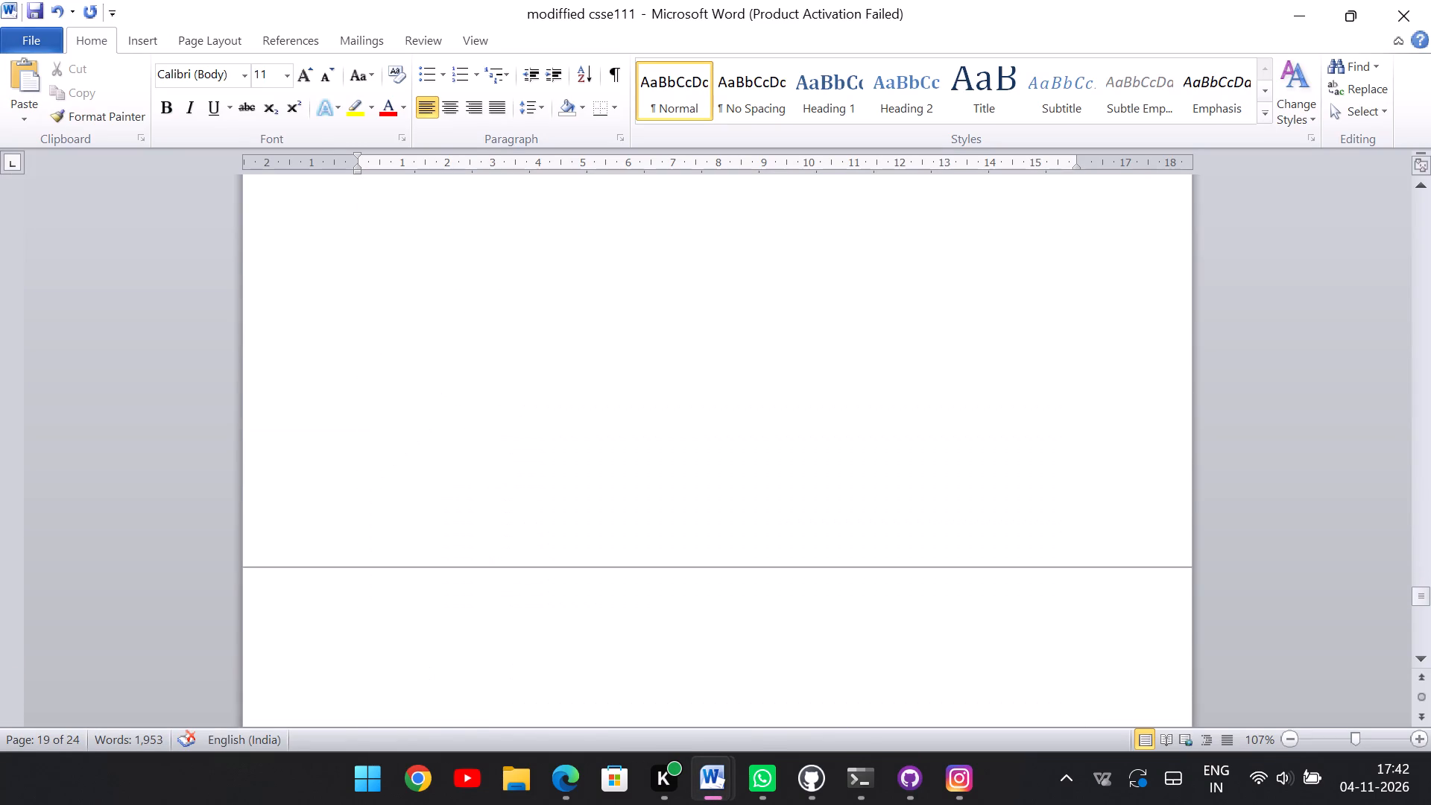
pyautogui.scroll(-17, 703, 539)
pyautogui.scroll(14, 703, 539)
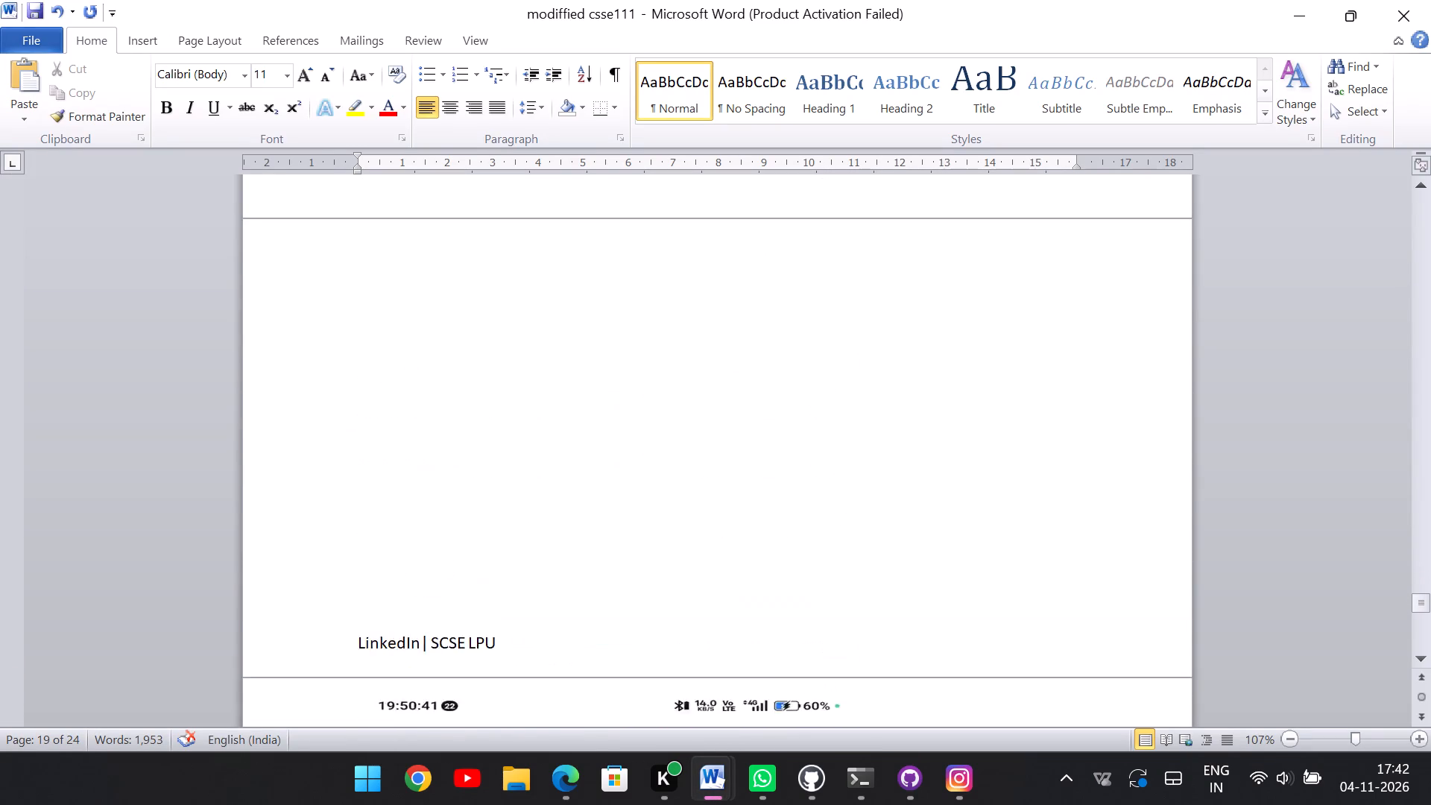
pyautogui.scroll(20, 764, 545)
pyautogui.scroll(9, 764, 545)
pyautogui.scroll(-2, 717, 542)
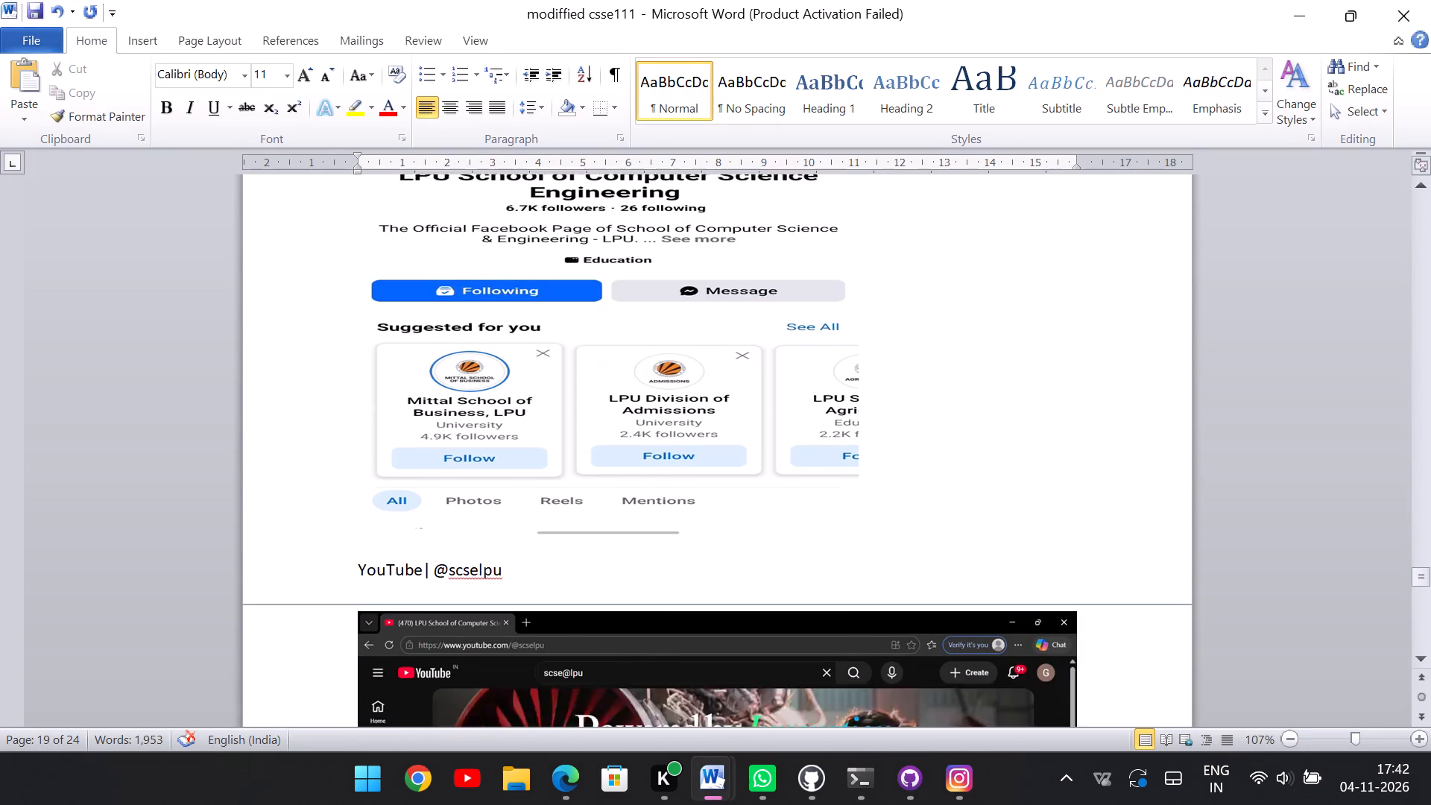
pyautogui.scroll(-2, 717, 542)
pyautogui.scroll(11, 721, 499)
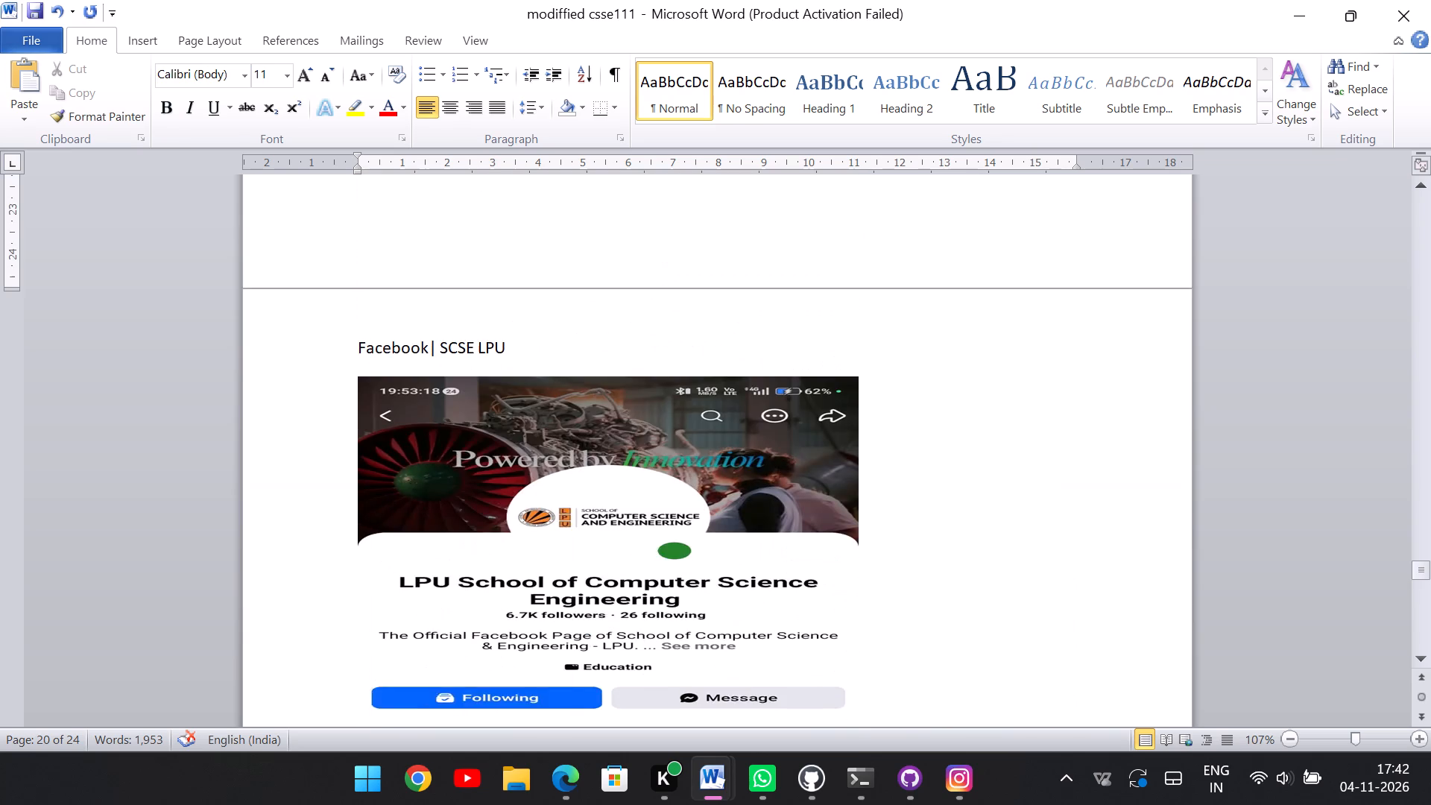
pyautogui.scroll(-20, 719, 455)
pyautogui.scroll(-13, 719, 455)
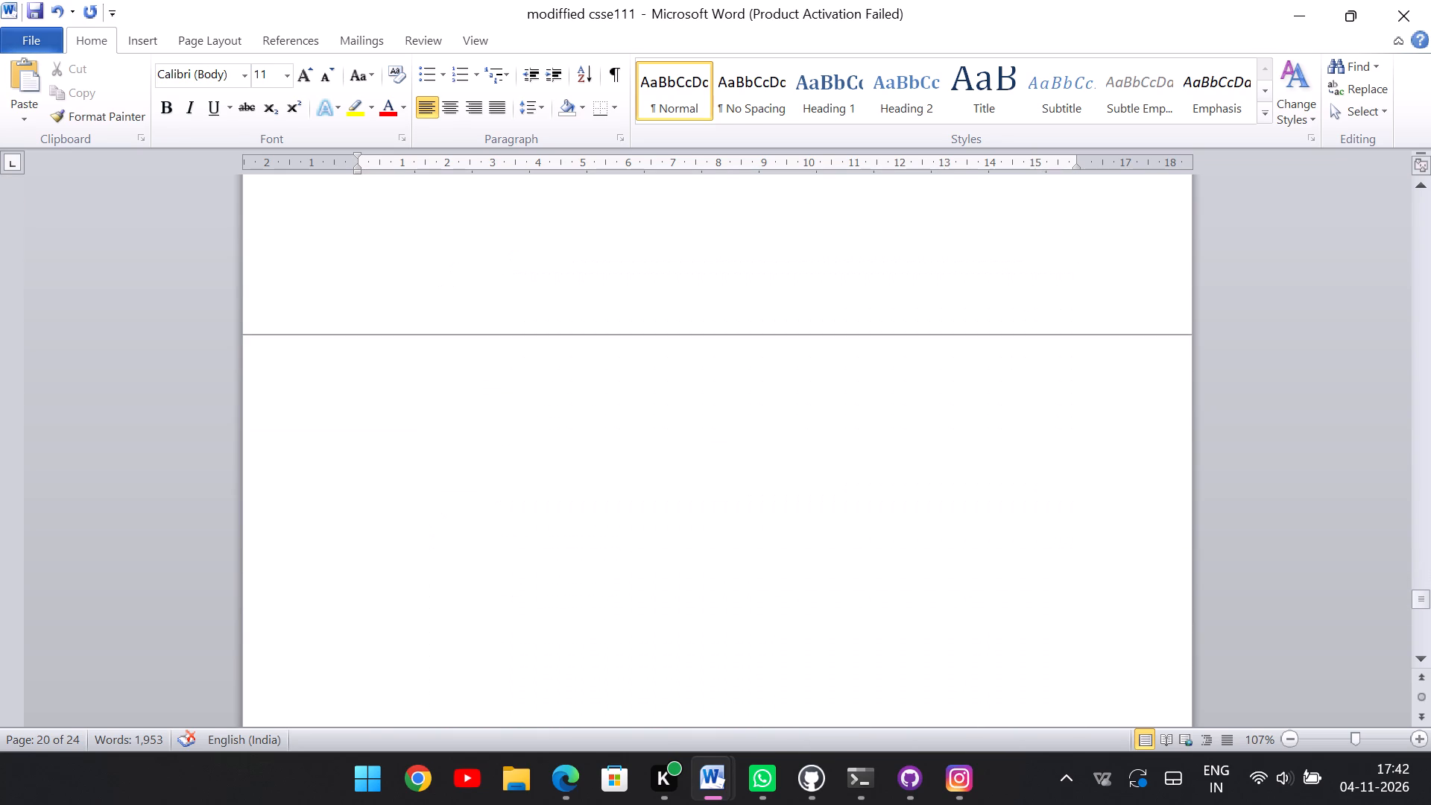
pyautogui.scroll(-11, 705, 475)
pyautogui.scroll(-12, 705, 475)
pyautogui.scroll(4, 705, 475)
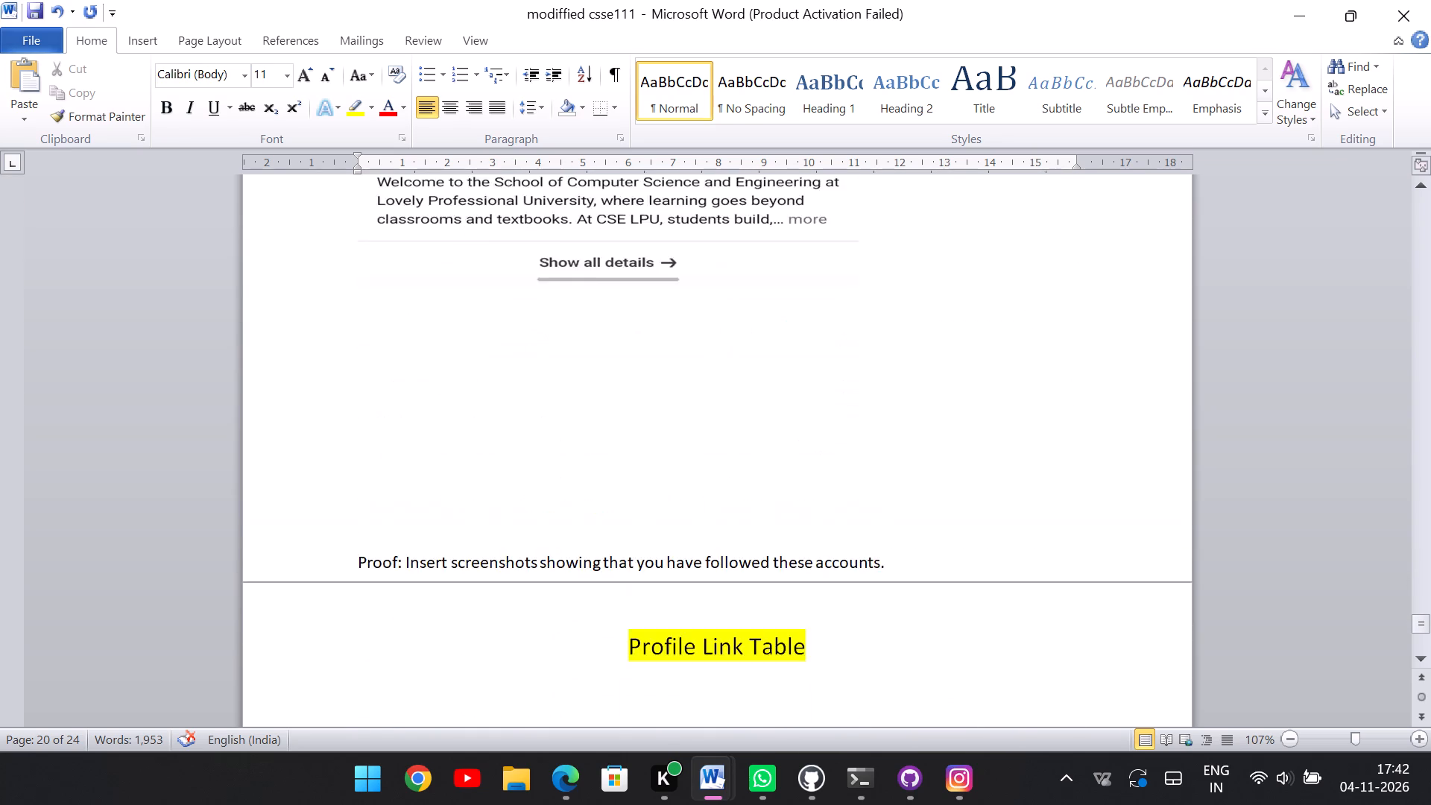
pyautogui.scroll(9, 705, 475)
# Capture a full-screen screenshot of the cse_lpu Instagram profile and copy it to the clipboard.
pyautogui.click(943, 800)
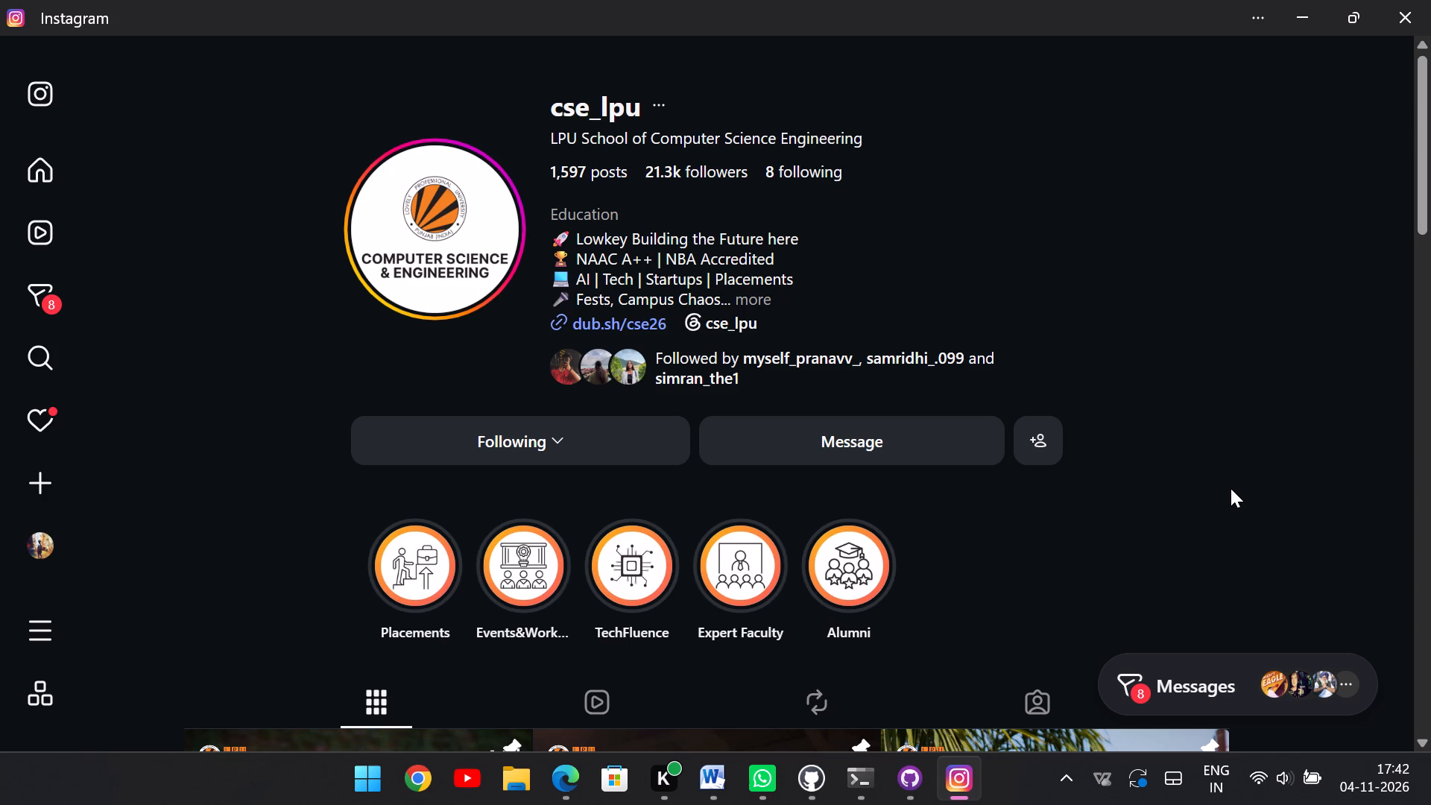
pyautogui.press('shift+super+s')
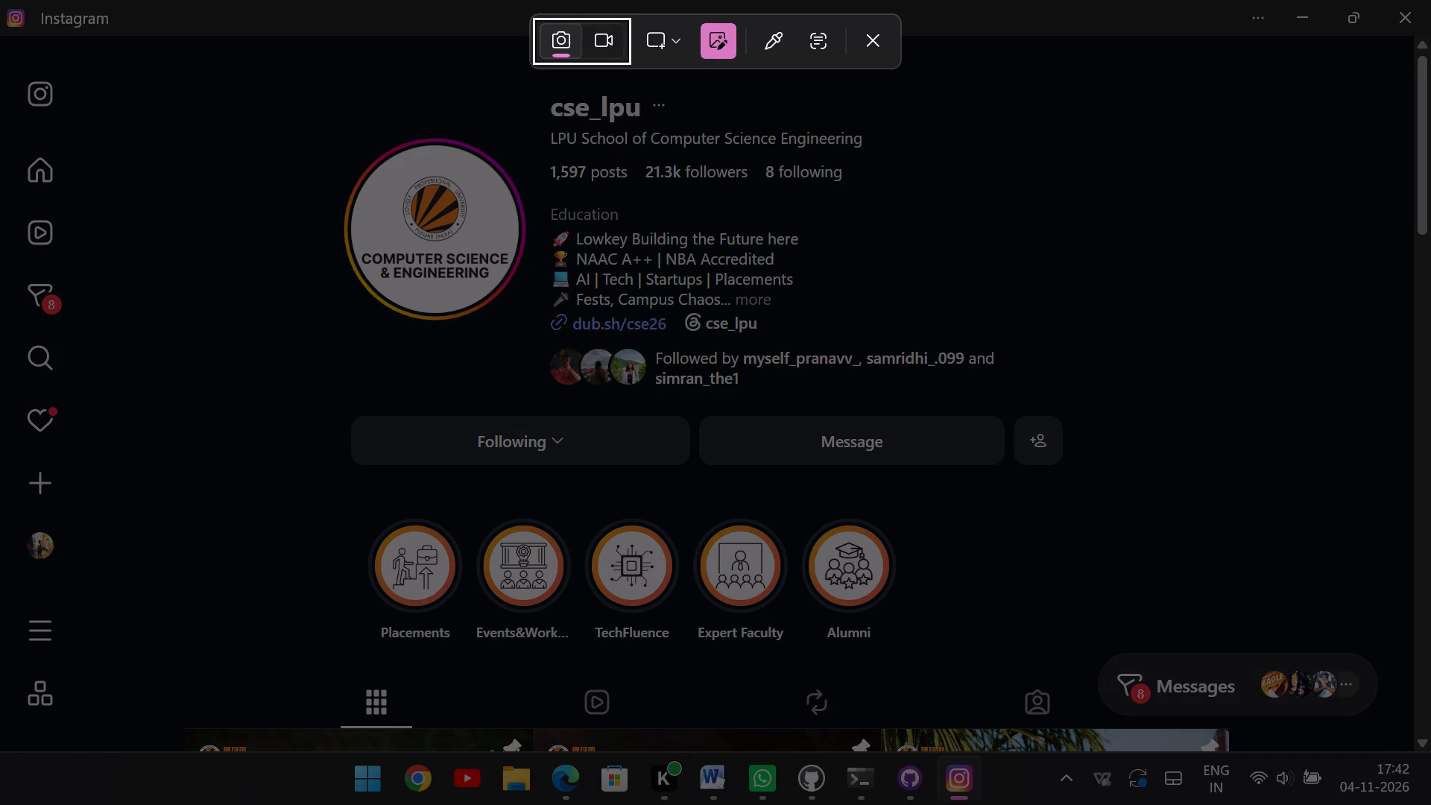
pyautogui.click(721, 37)
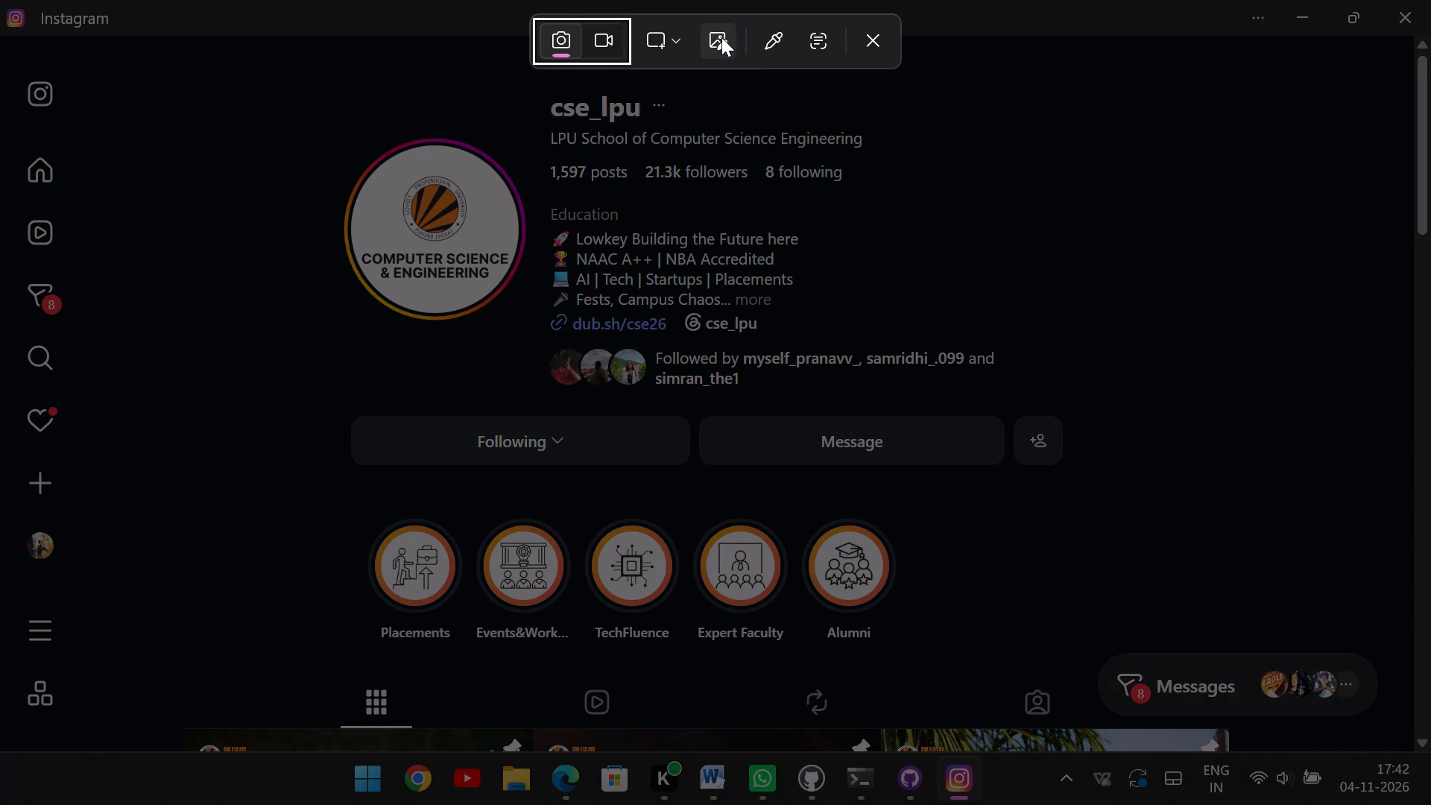
pyautogui.click(680, 40)
pyautogui.click(703, 141)
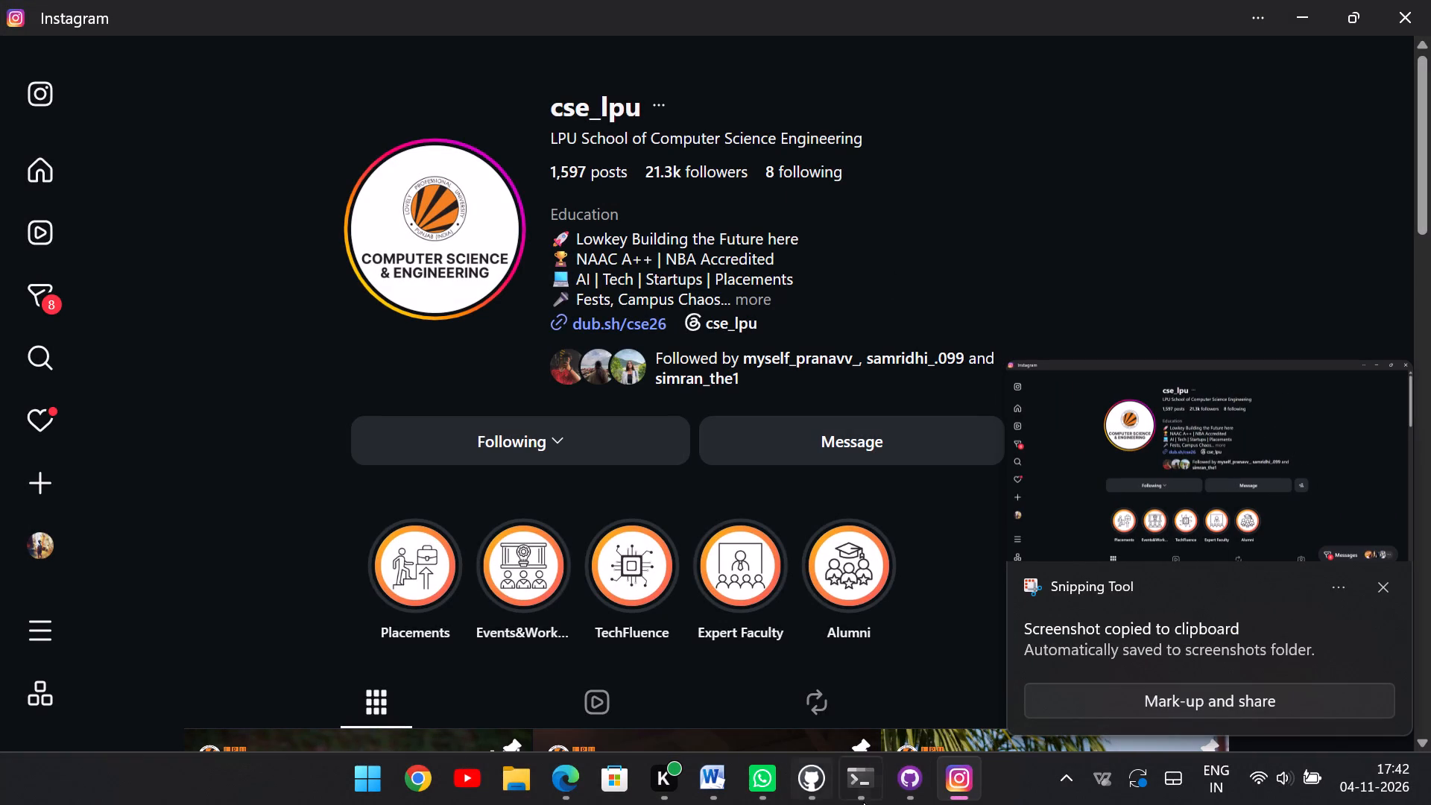
pyautogui.rightClick(1150, 509)
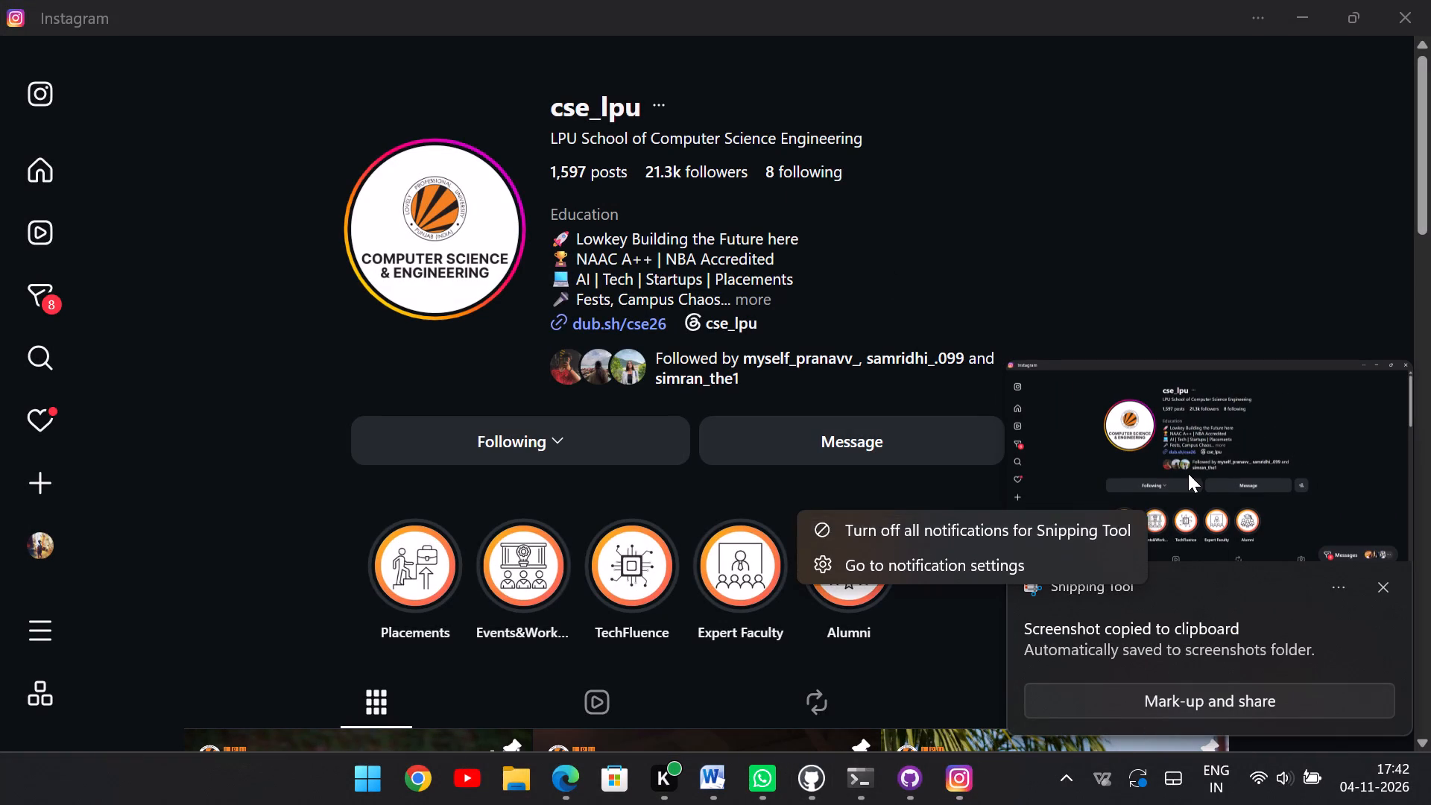
pyautogui.doubleClick(1188, 473)
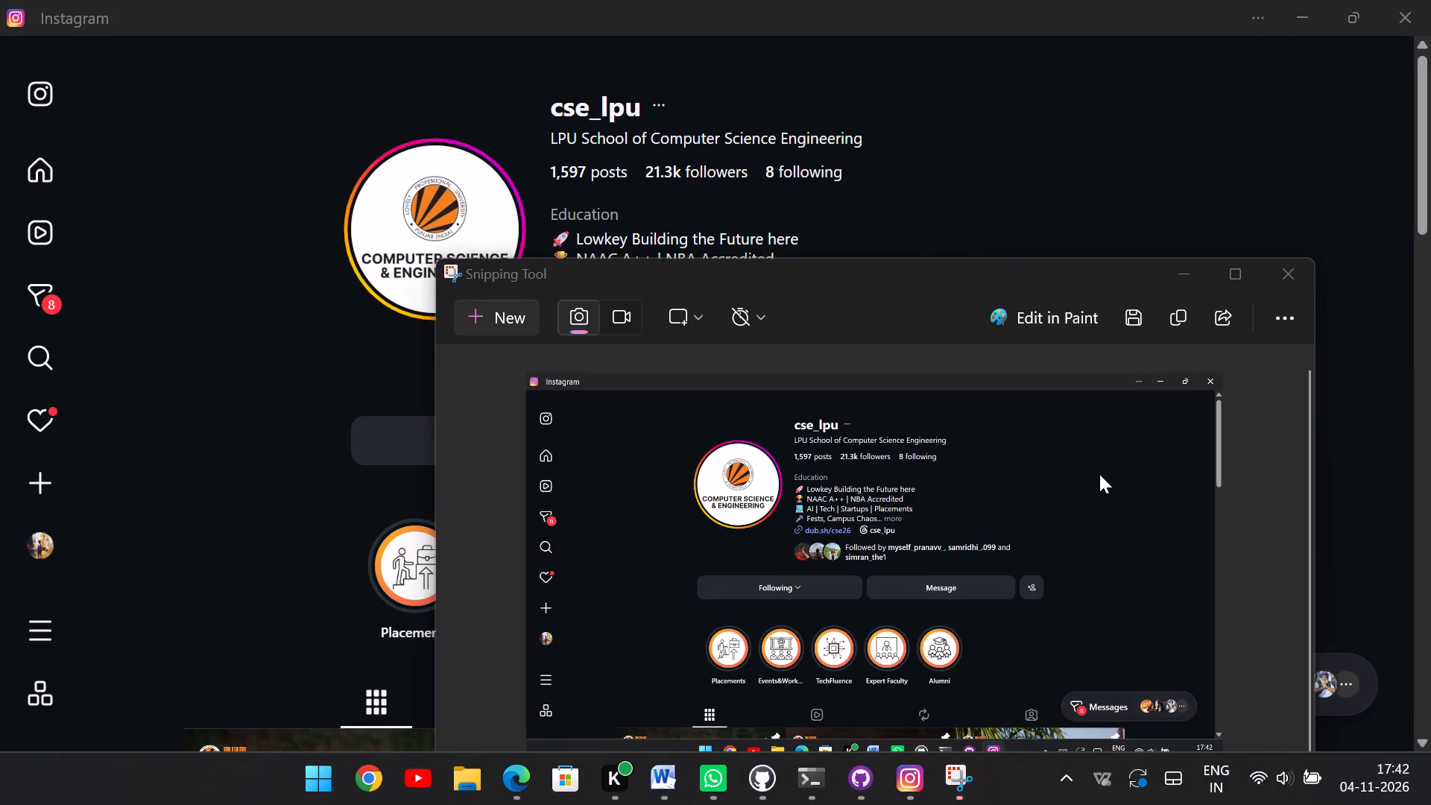
pyautogui.click(1192, 320)
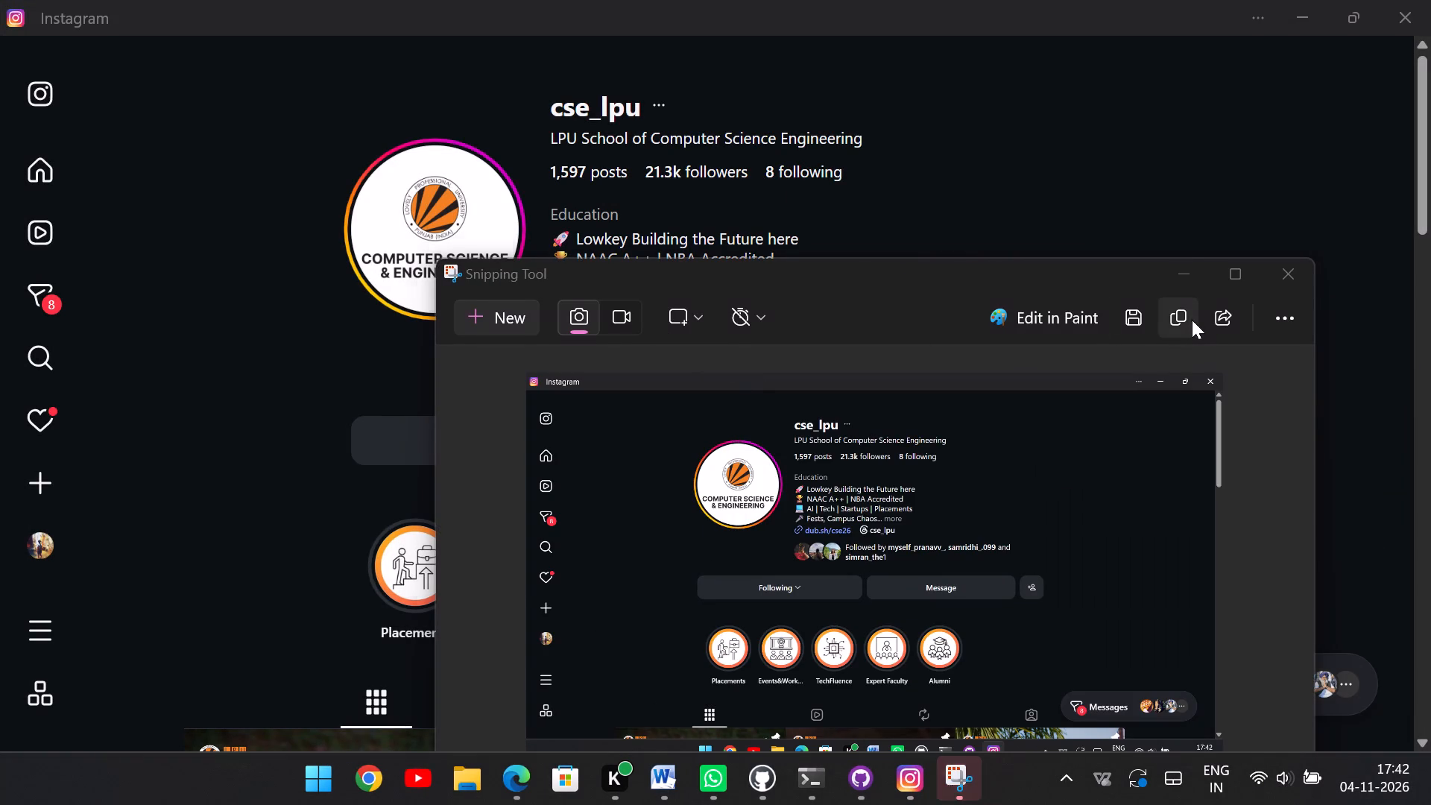
pyautogui.click(660, 779)
pyautogui.click(730, 690)
pyautogui.scroll(4, 784, 516)
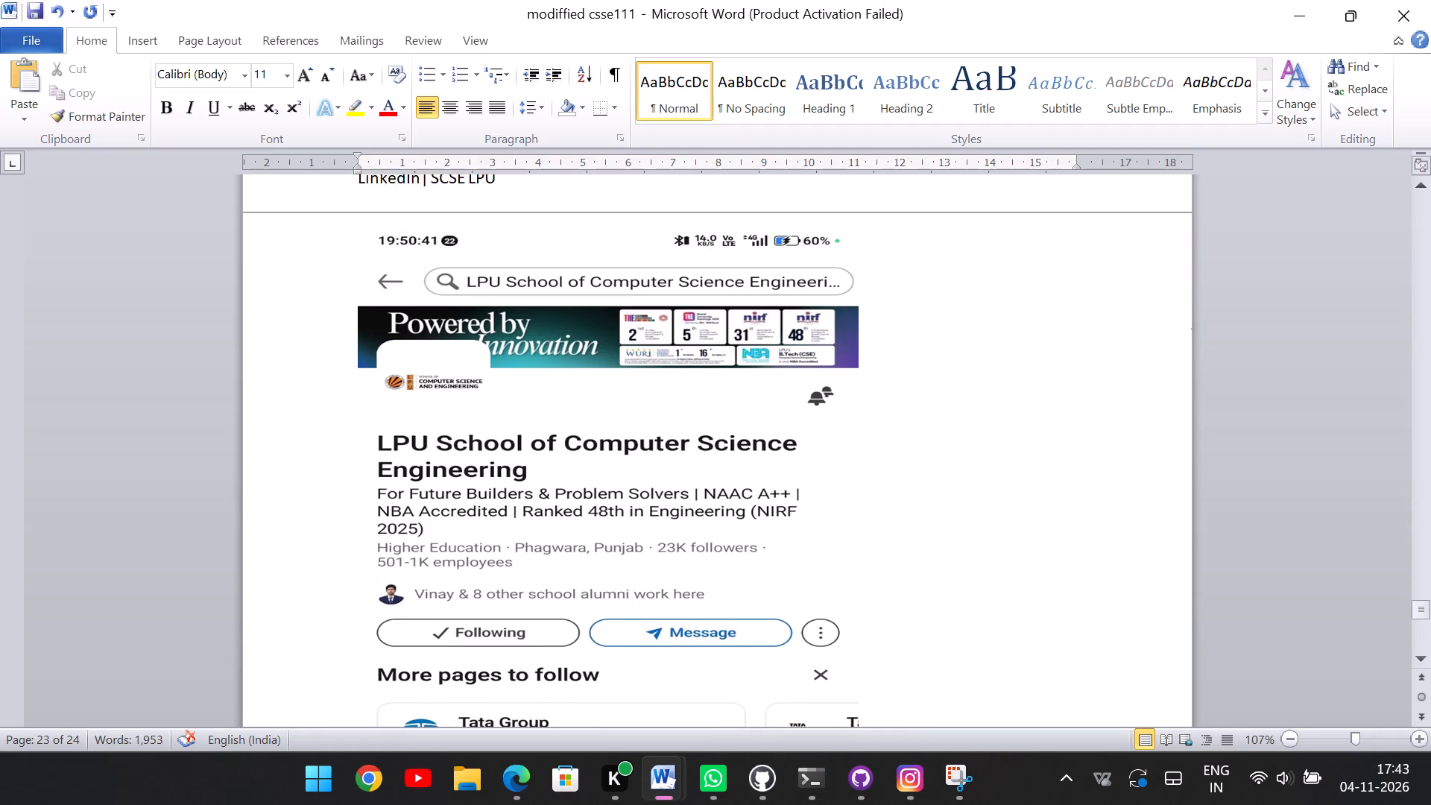
pyautogui.scroll(20, 784, 516)
pyautogui.scroll(1, 784, 516)
pyautogui.scroll(1, 693, 587)
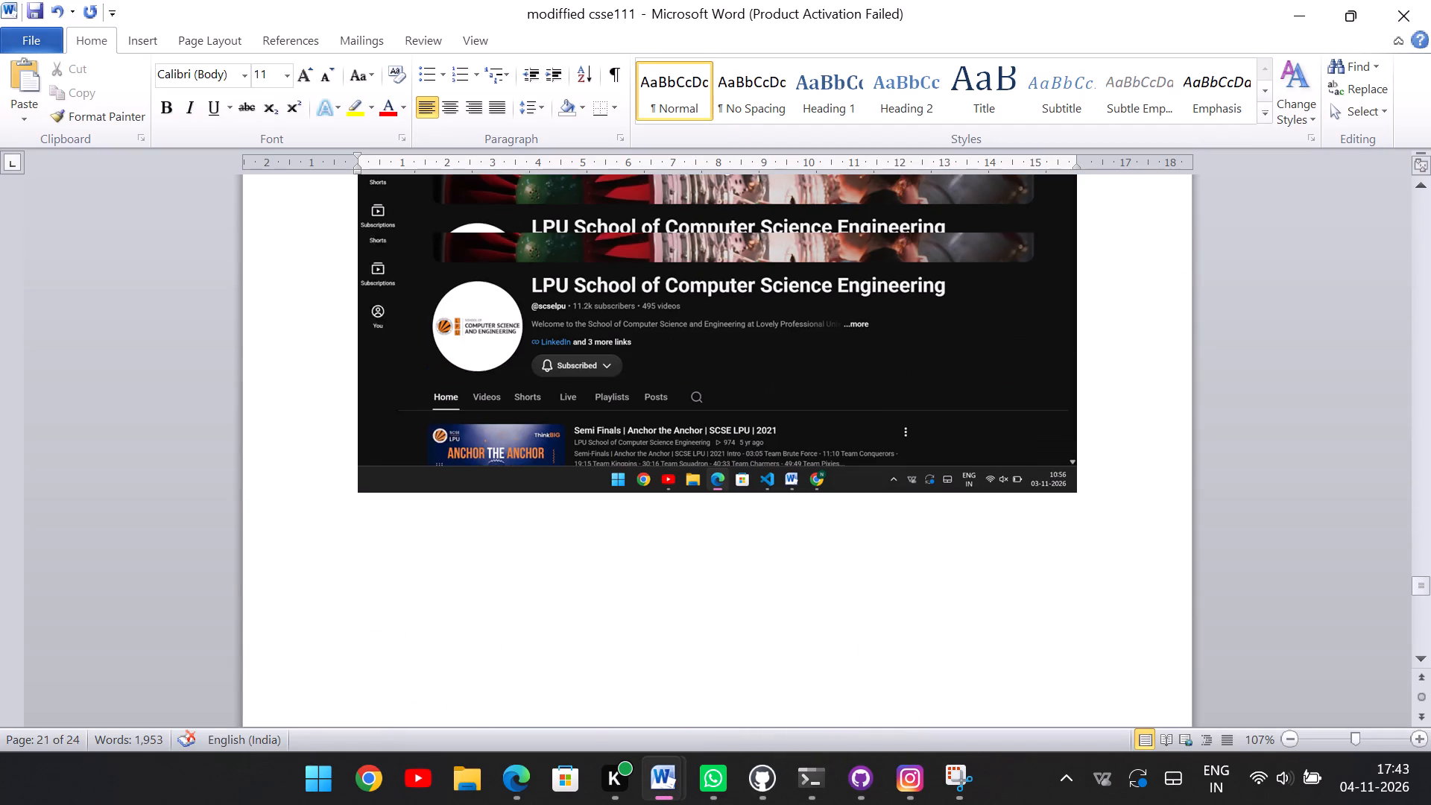
pyautogui.scroll(20, 693, 587)
pyautogui.scroll(12, 693, 587)
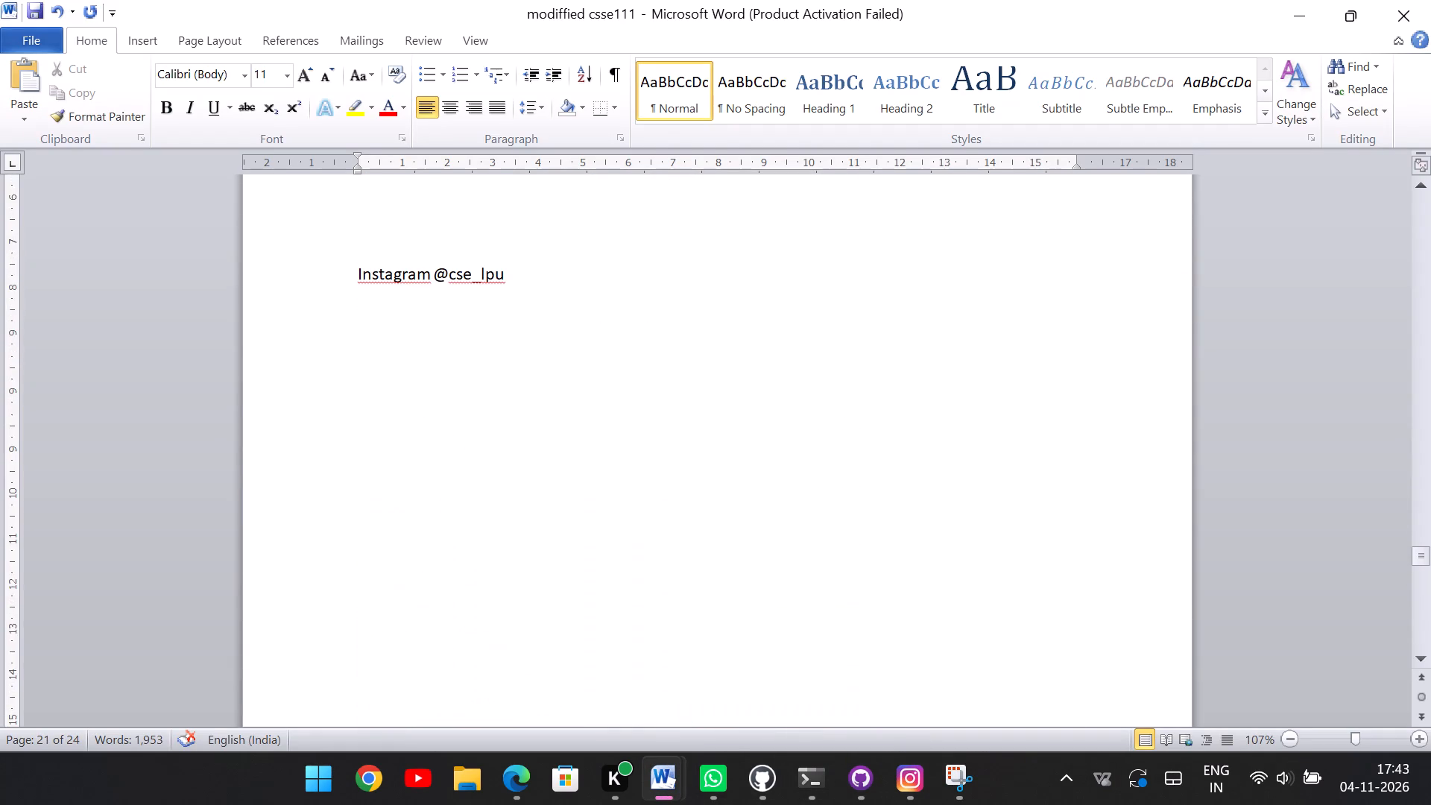
pyautogui.click(353, 380)
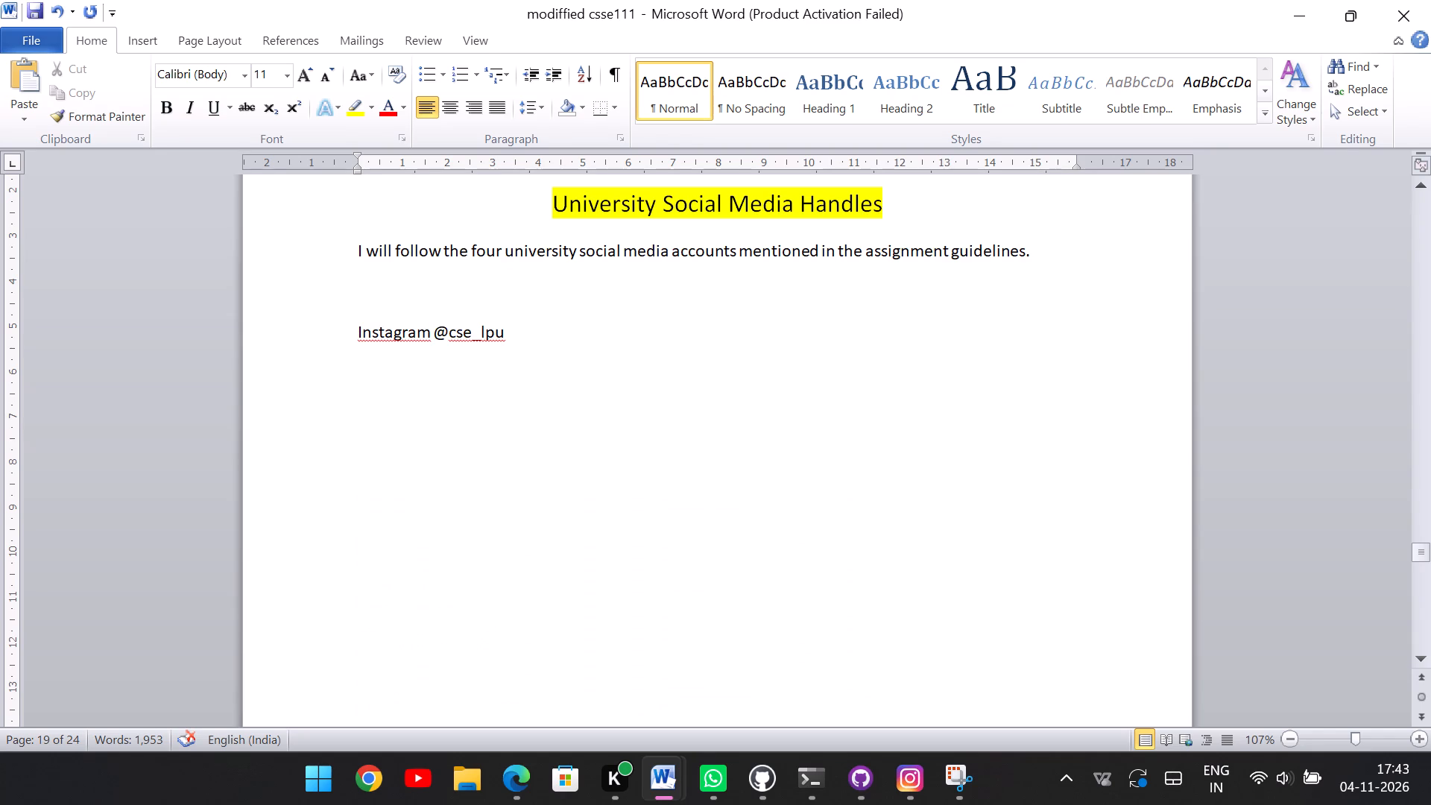
pyautogui.hotkey('ctrl', 'v')
# Delete surplus blank lines between the pasted Instagram screenshot and the "Facebook| SCSE LPU" line.
pyautogui.scroll(1, 354, 380)
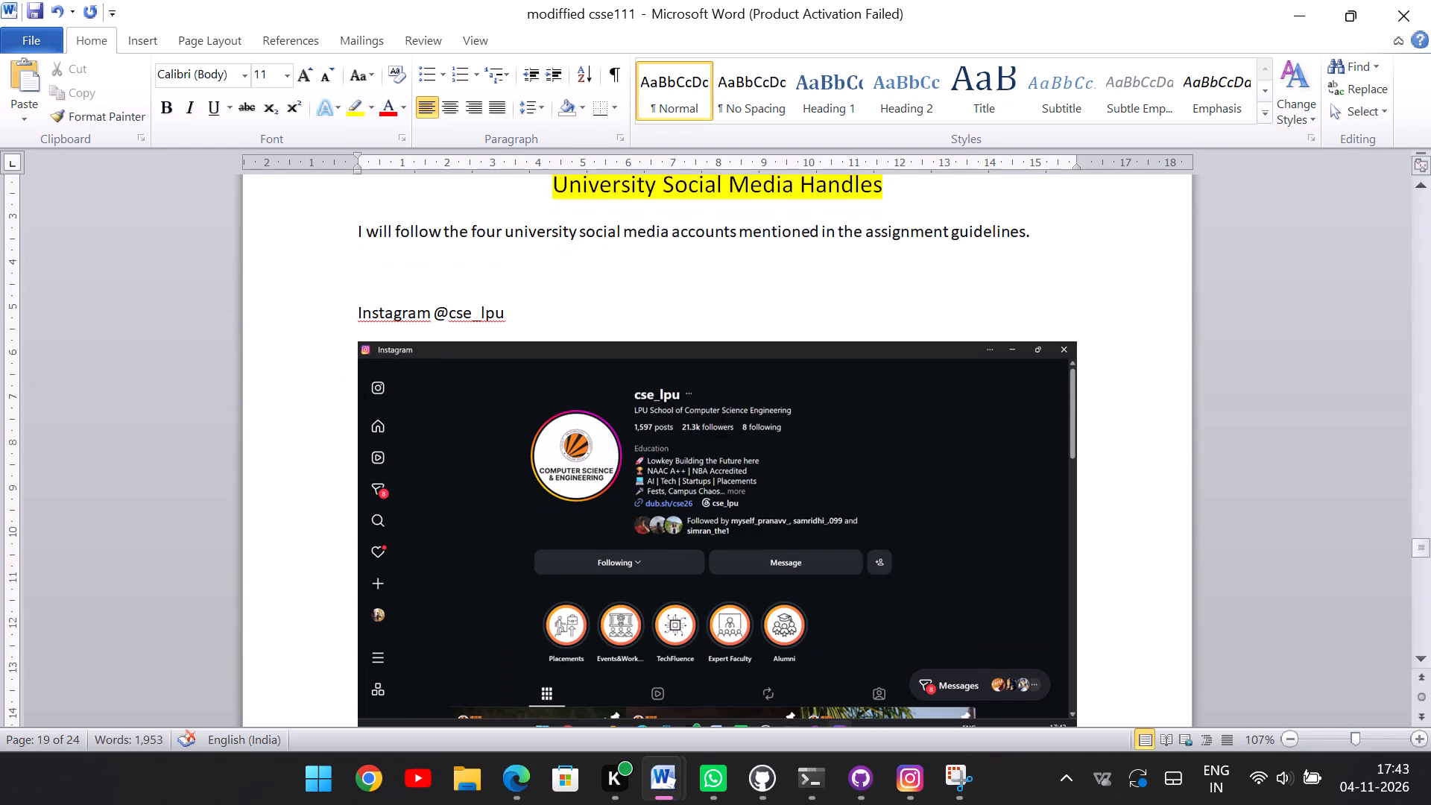
pyautogui.scroll(-8, 364, 382)
pyautogui.scroll(-6, 405, 484)
pyautogui.scroll(4, 405, 485)
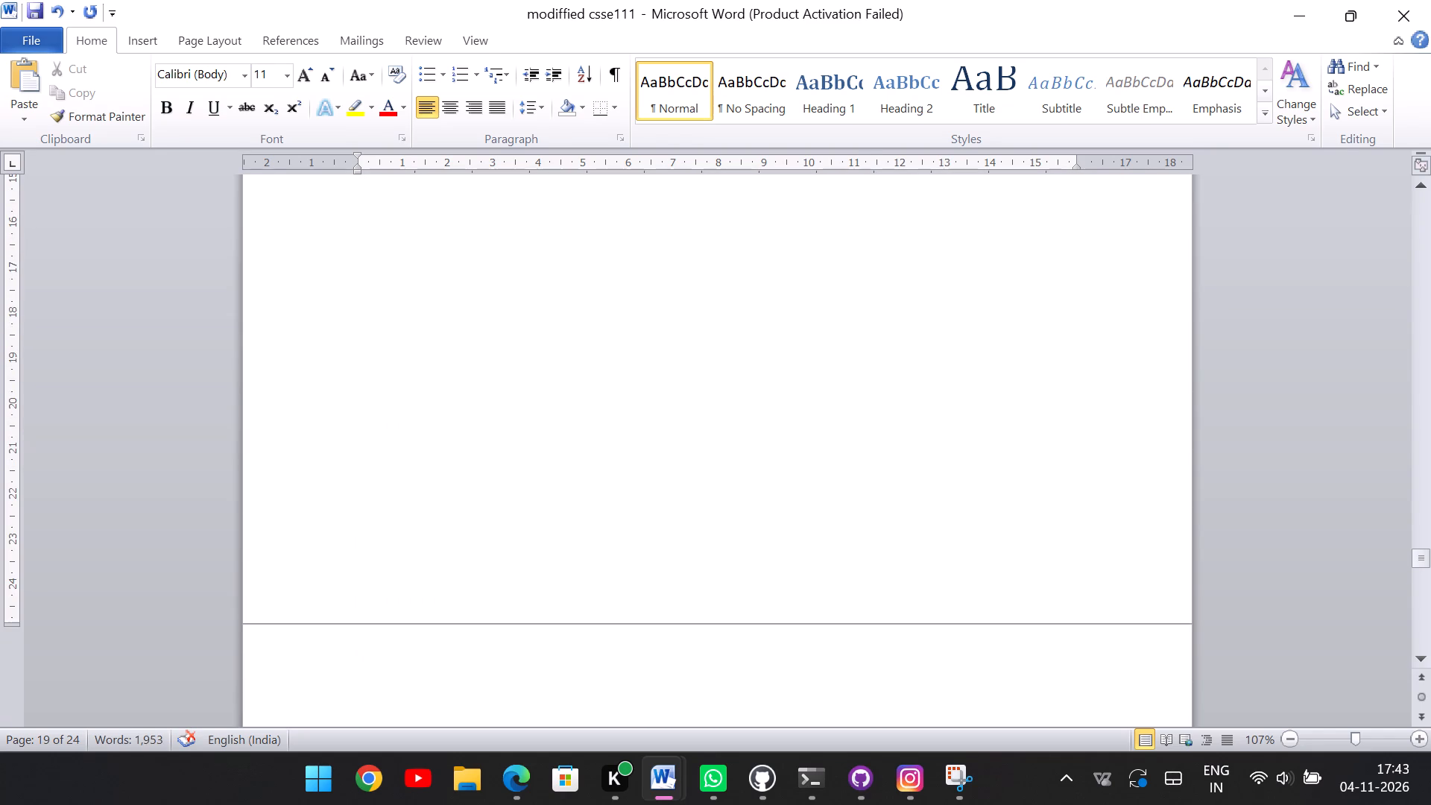
pyautogui.click(413, 412)
pyautogui.press('BackSpace')
pyautogui.press('BackSpace')
pyautogui.press('BackSpace')
pyautogui.press('BackSpace')
pyautogui.press('BackSpace')
pyautogui.press('BackSpace')
pyautogui.scroll(-3, 435, 438)
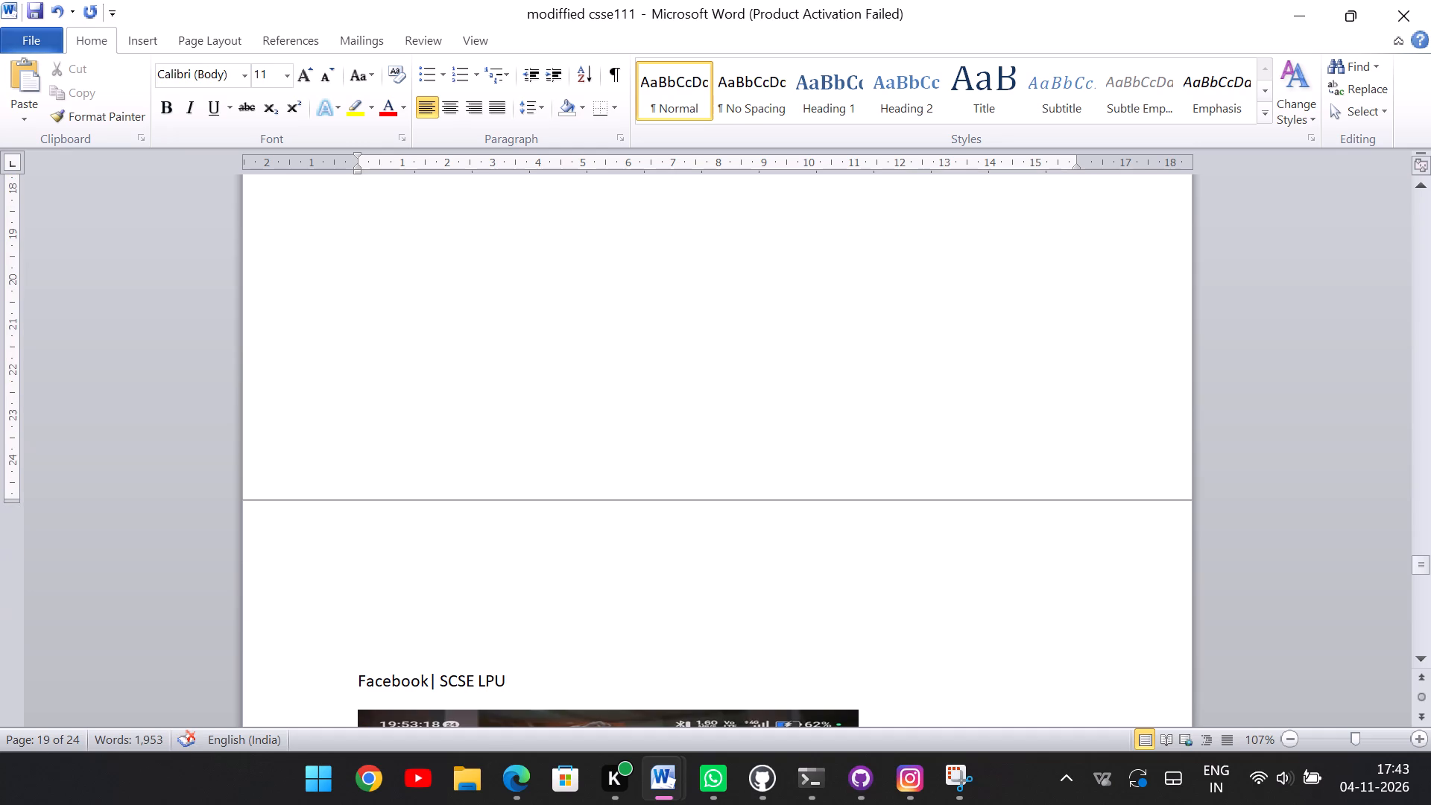
pyautogui.click(411, 473)
pyautogui.press('BackSpace')
pyautogui.press('BackSpace')
pyautogui.press('BackSpace')
pyautogui.press('BackSpace')
pyautogui.press('BackSpace')
pyautogui.press('BackSpace')
pyautogui.press('BackSpace')
pyautogui.press('BackSpace')
pyautogui.press('BackSpace')
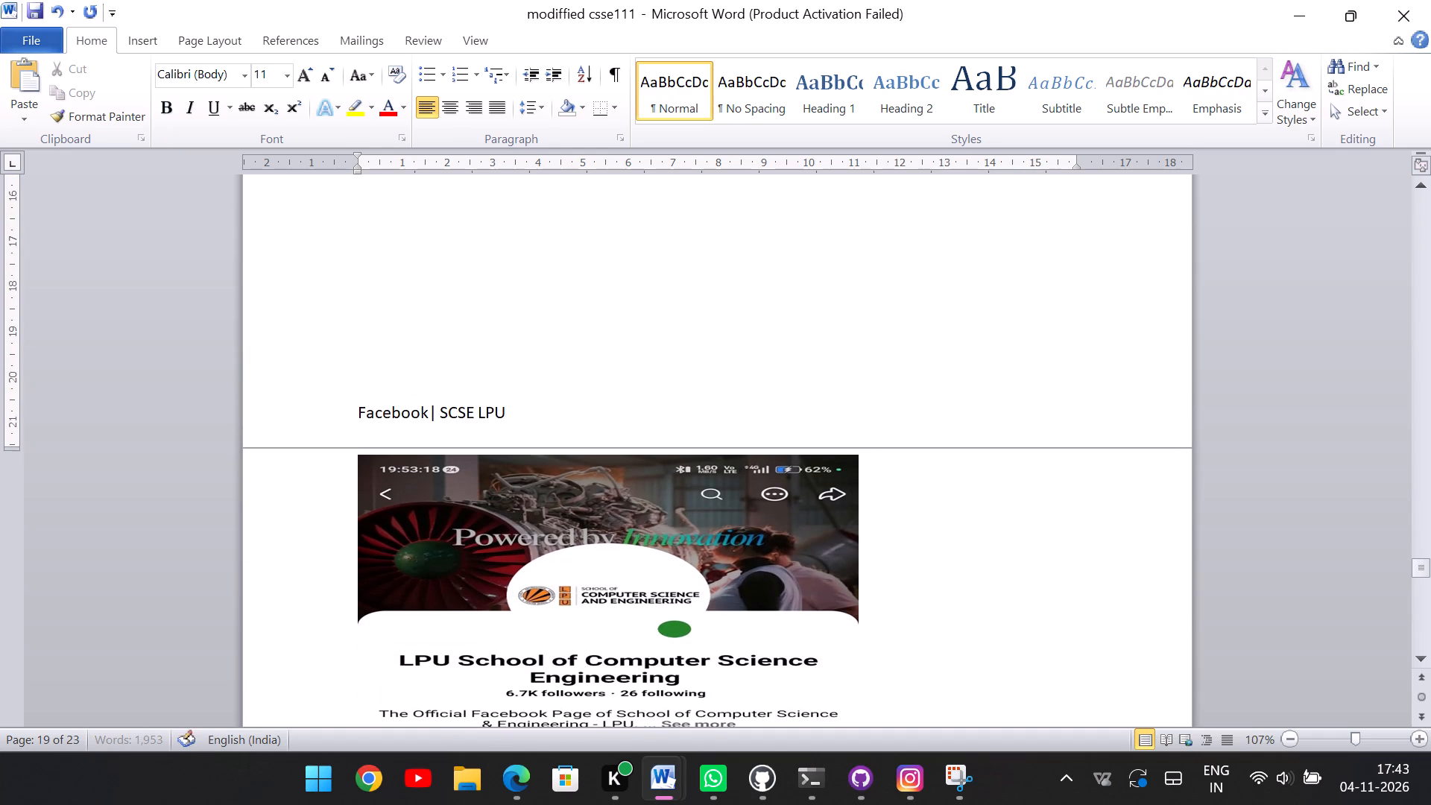
pyautogui.press('BackSpace')
pyautogui.press('BackSpace')
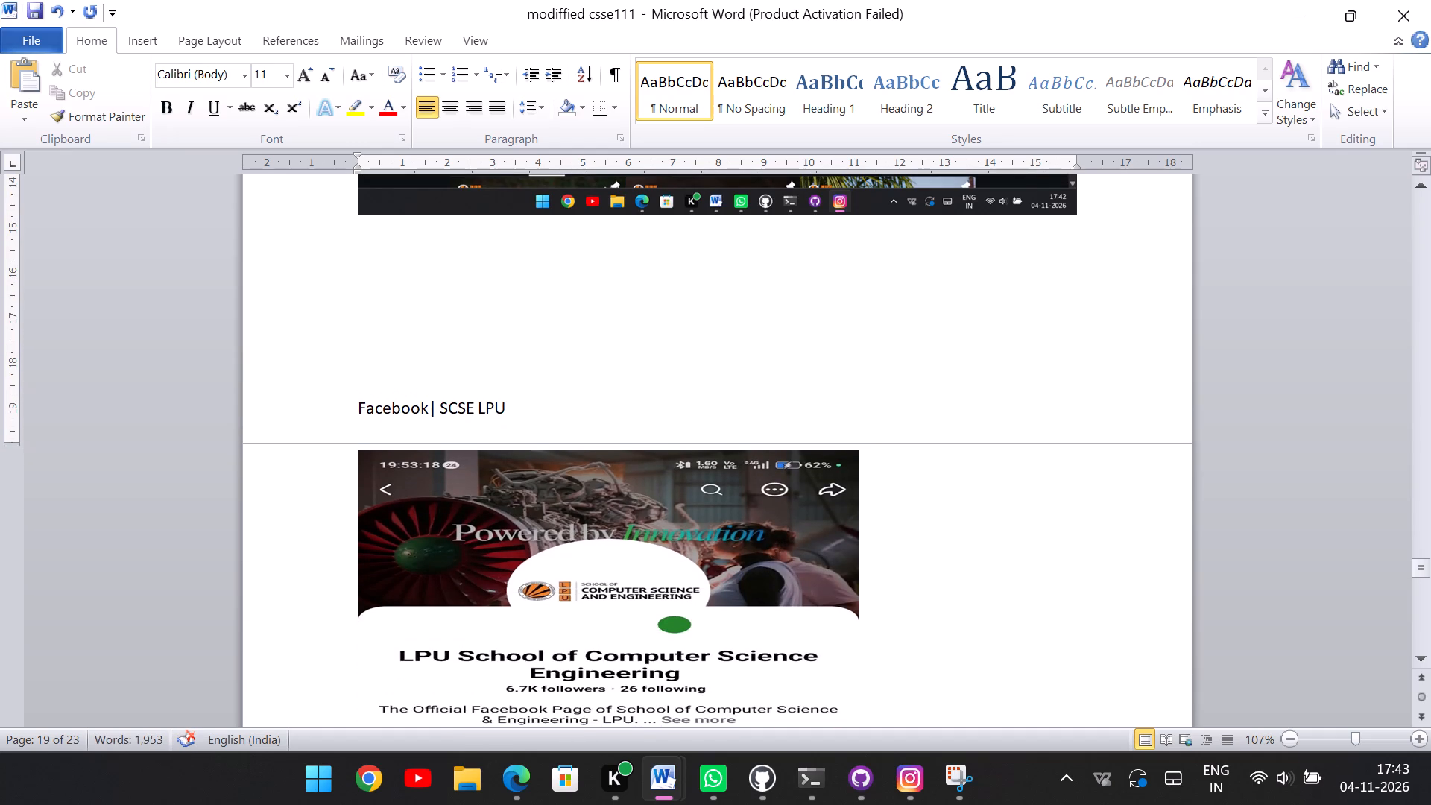
# Insert nine blank lines above the "Facebook| SCSE LPU" line to push it to the top of the next page.
pyautogui.press('Return')
pyautogui.press('Return')
pyautogui.press('Return')
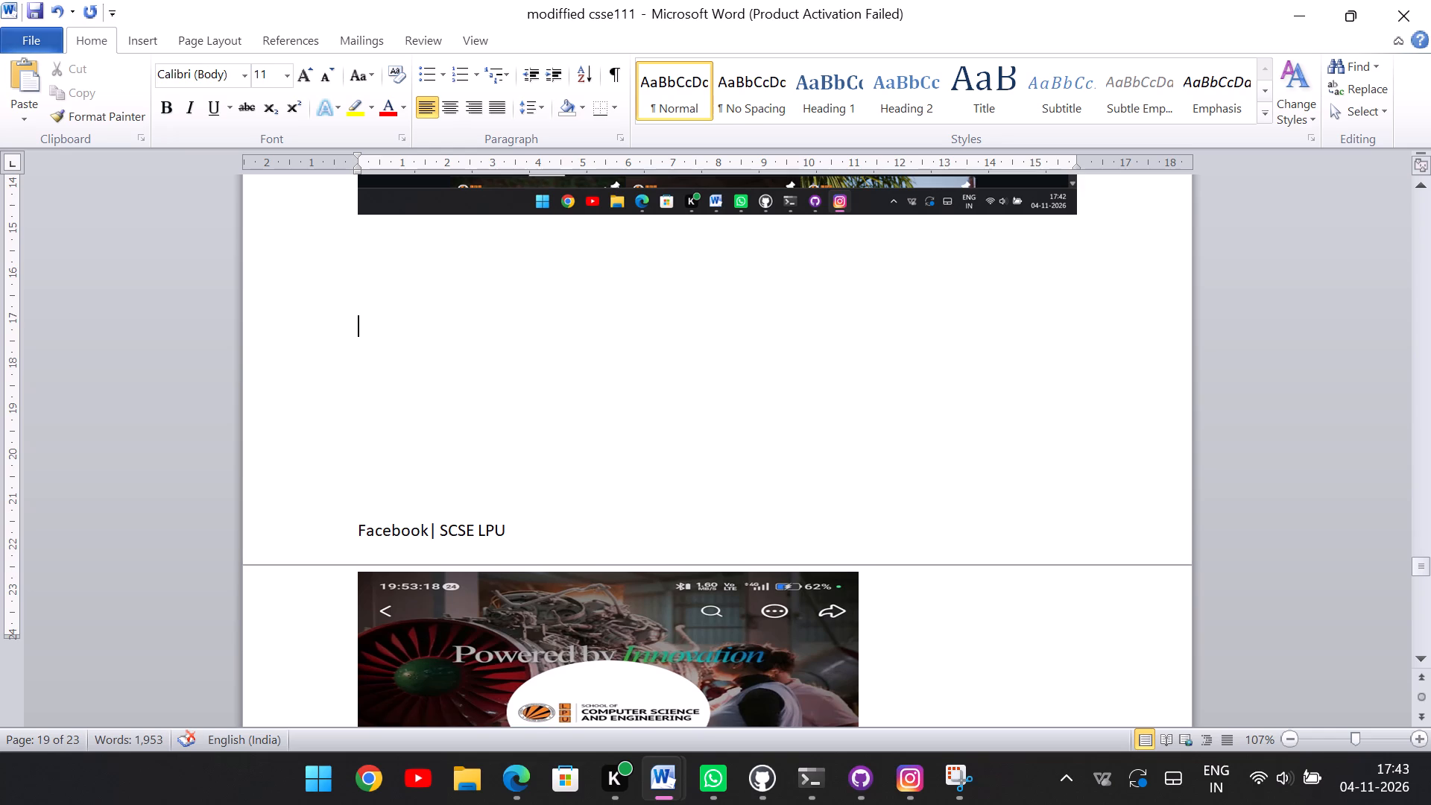
pyautogui.scroll(-2, 411, 473)
pyautogui.click(417, 395)
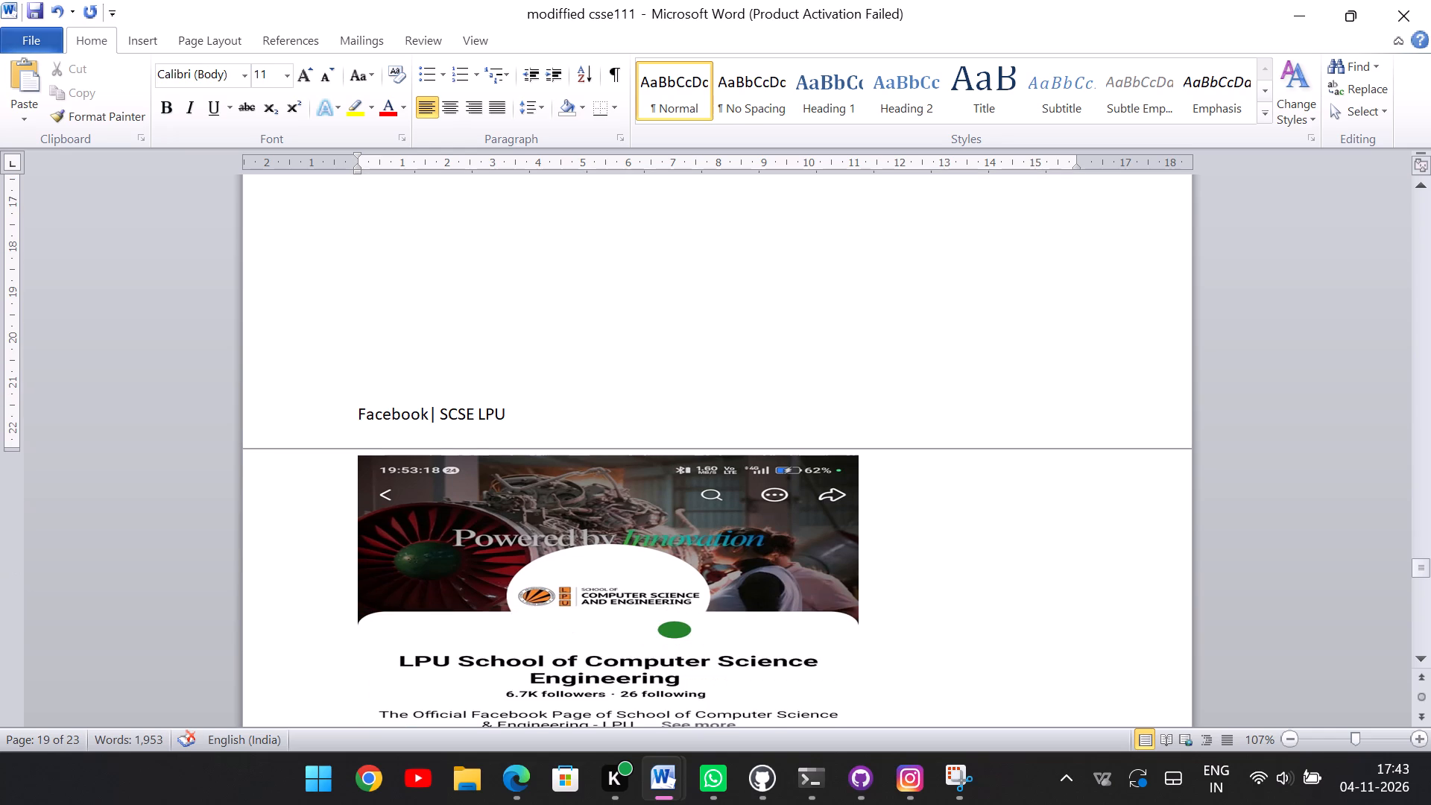
pyautogui.press('Return')
pyautogui.press('Return')
pyautogui.press('Return')
pyautogui.press('Return')
pyautogui.press('Return')
pyautogui.press('Return')
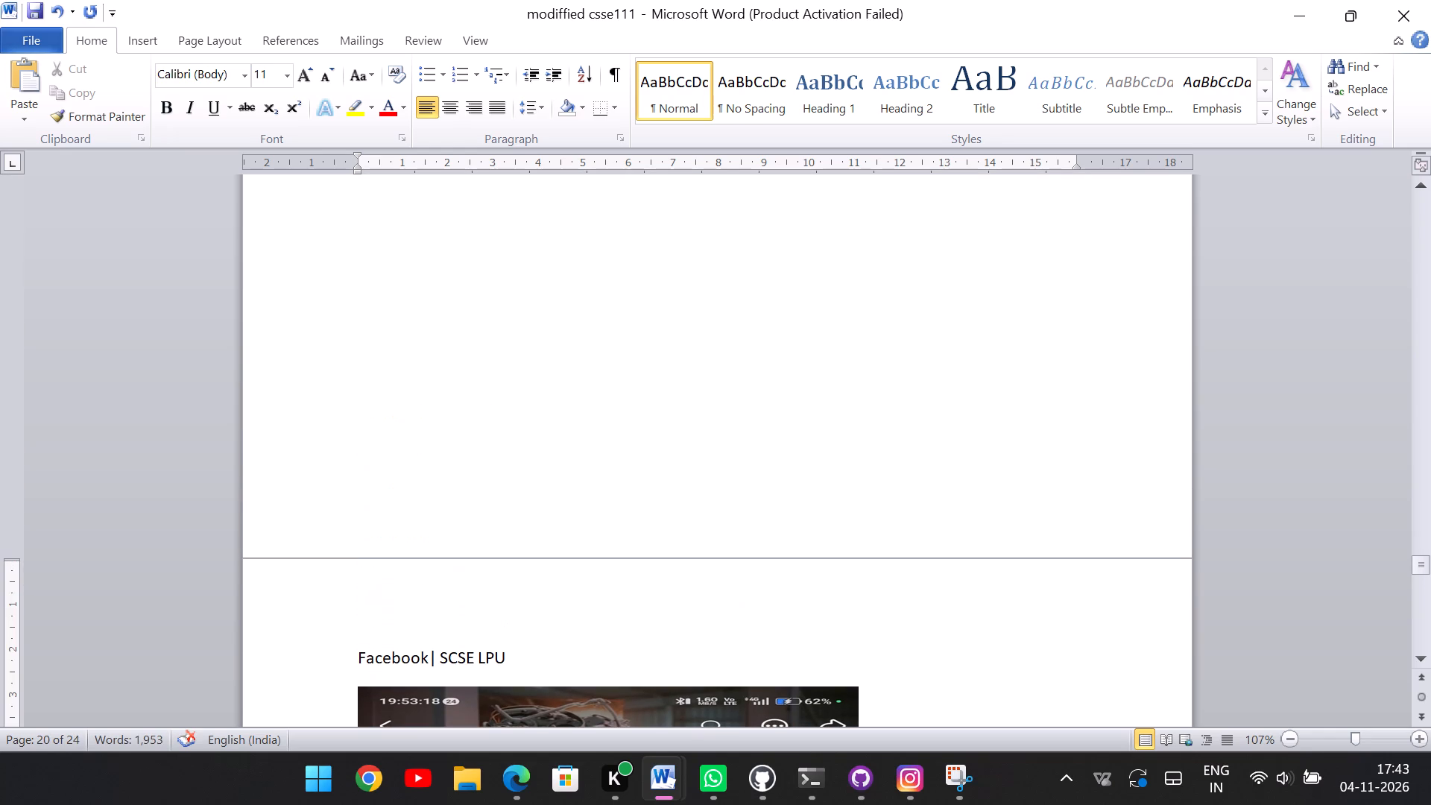
# Apply the four-diamond bullet to the "I will follow the four university social media accounts" sentence under University Social Media Handles.
pyautogui.scroll(18, 417, 396)
pyautogui.scroll(-2, 417, 396)
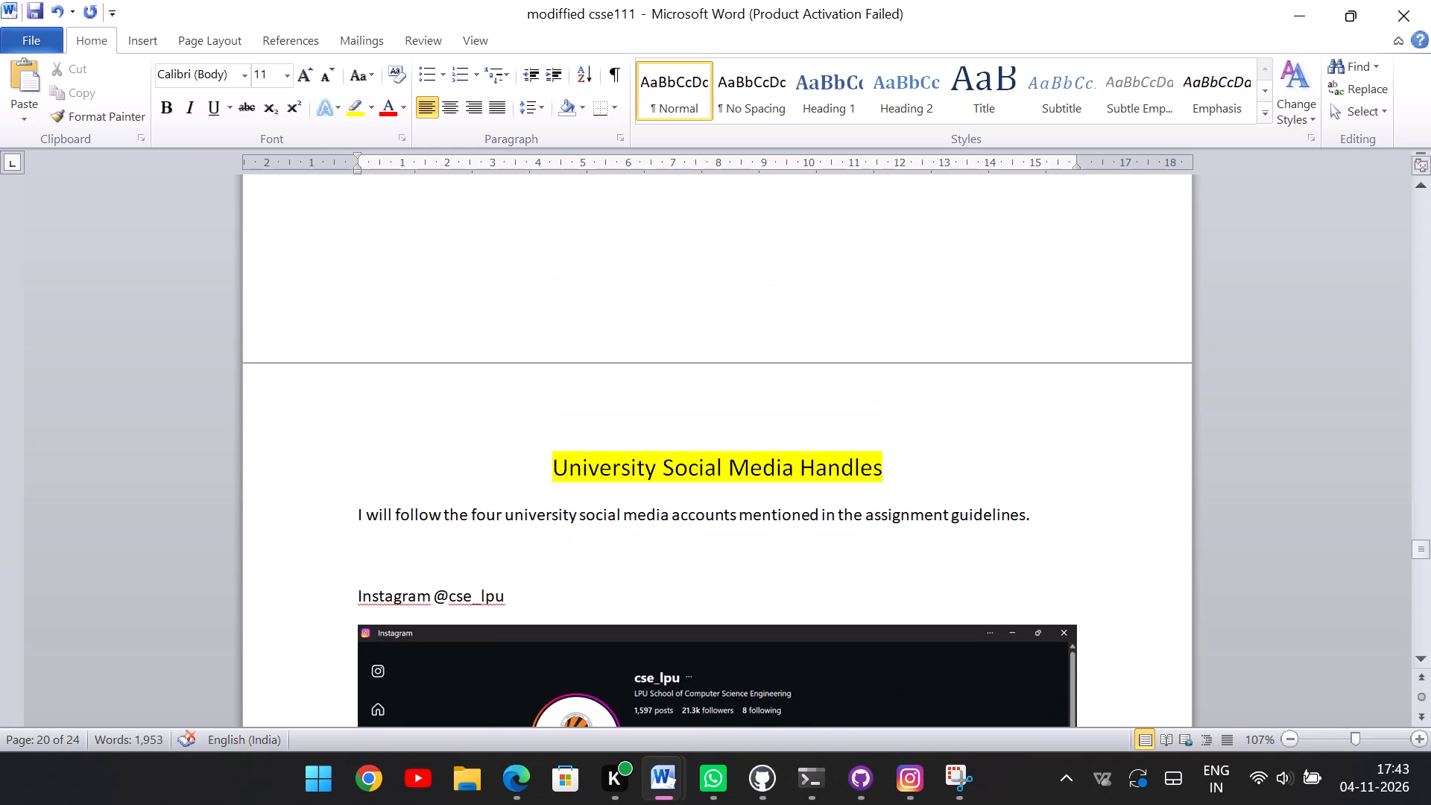
pyautogui.moveTo(349, 514); pyautogui.dragTo(1041, 569)
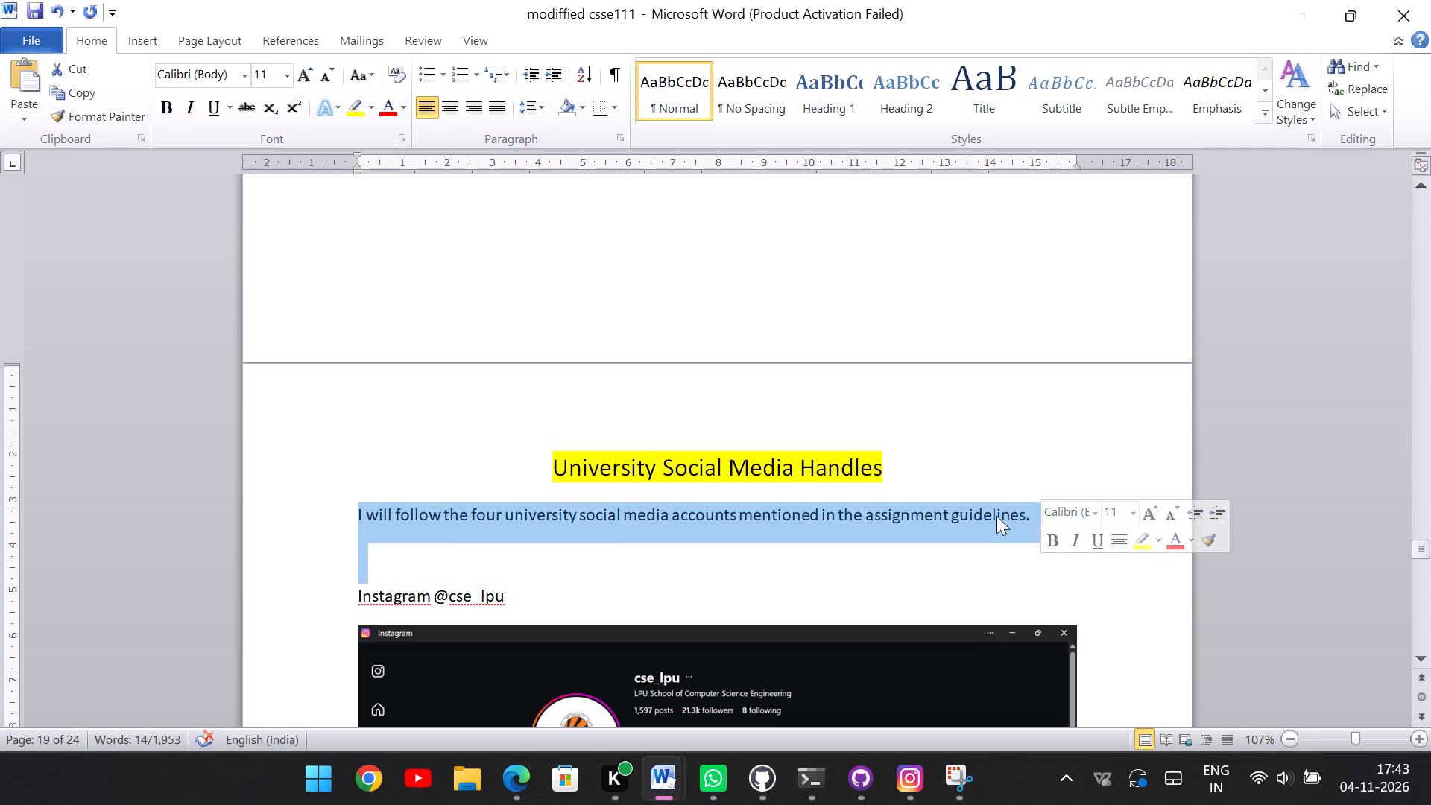
pyautogui.rightClick(998, 518)
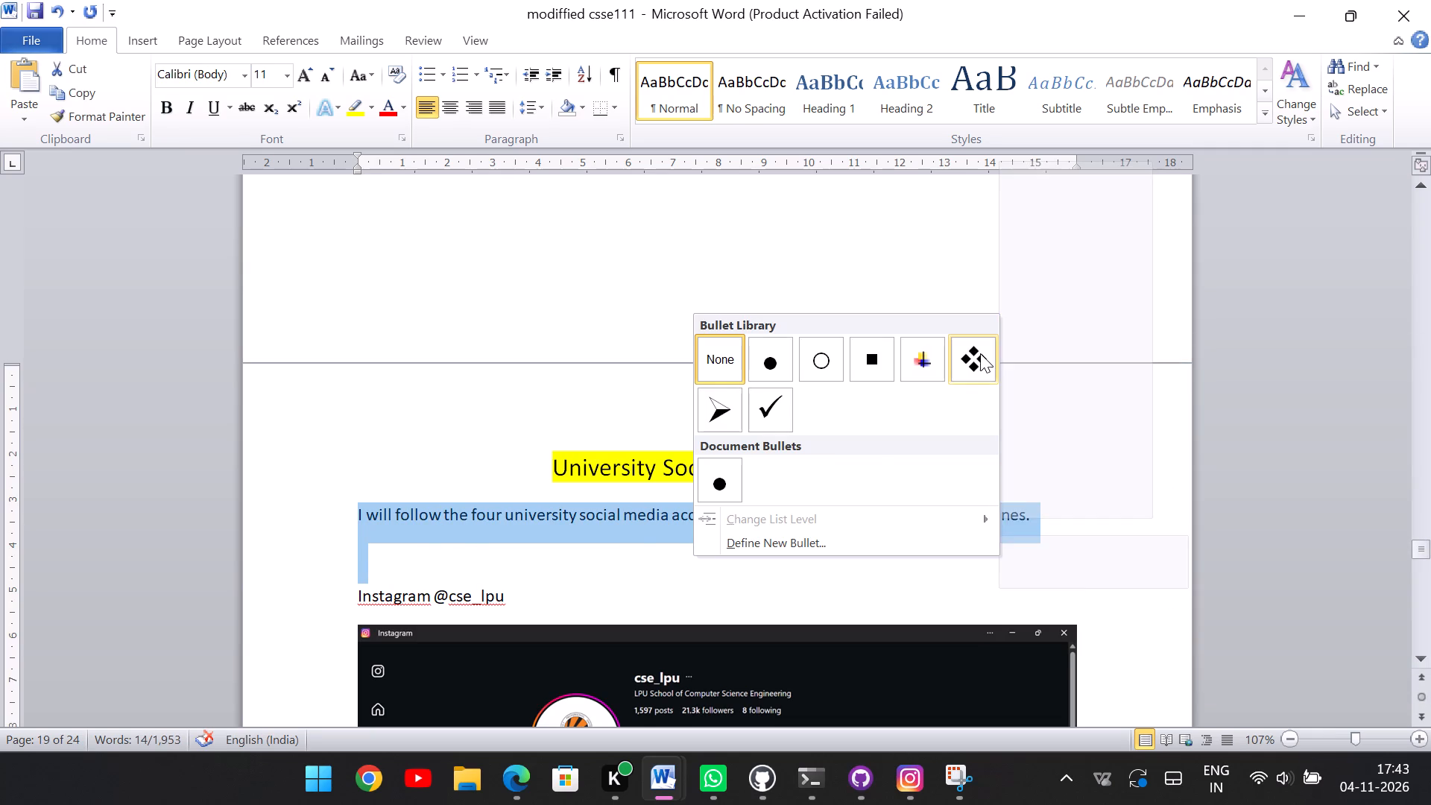
pyautogui.click(980, 353)
pyautogui.click(759, 590)
# Insert a blank line between the "Facebook| SCSE LPU" line and the Facebook page screenshot.
pyautogui.scroll(-1, 510, 519)
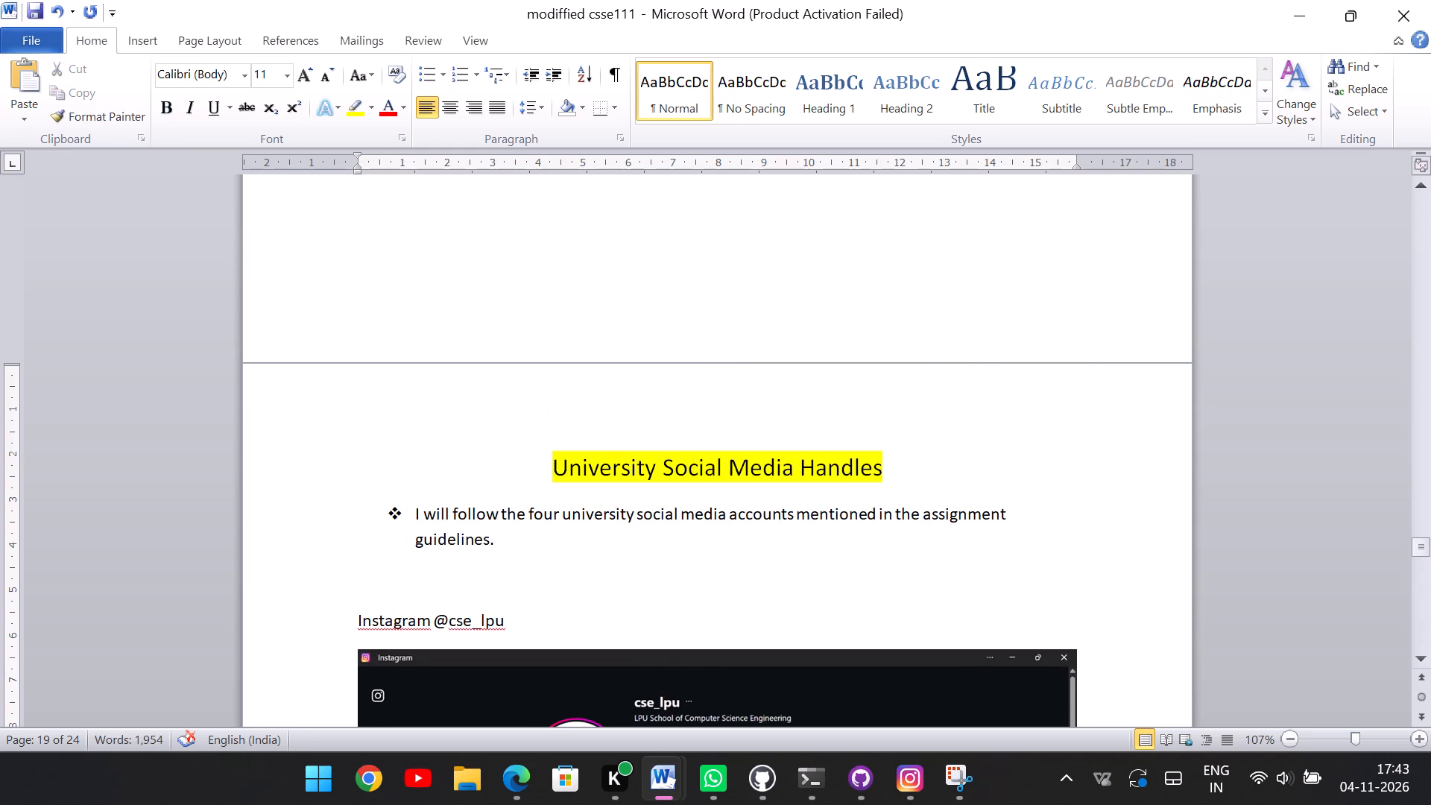
pyautogui.scroll(-18, 510, 519)
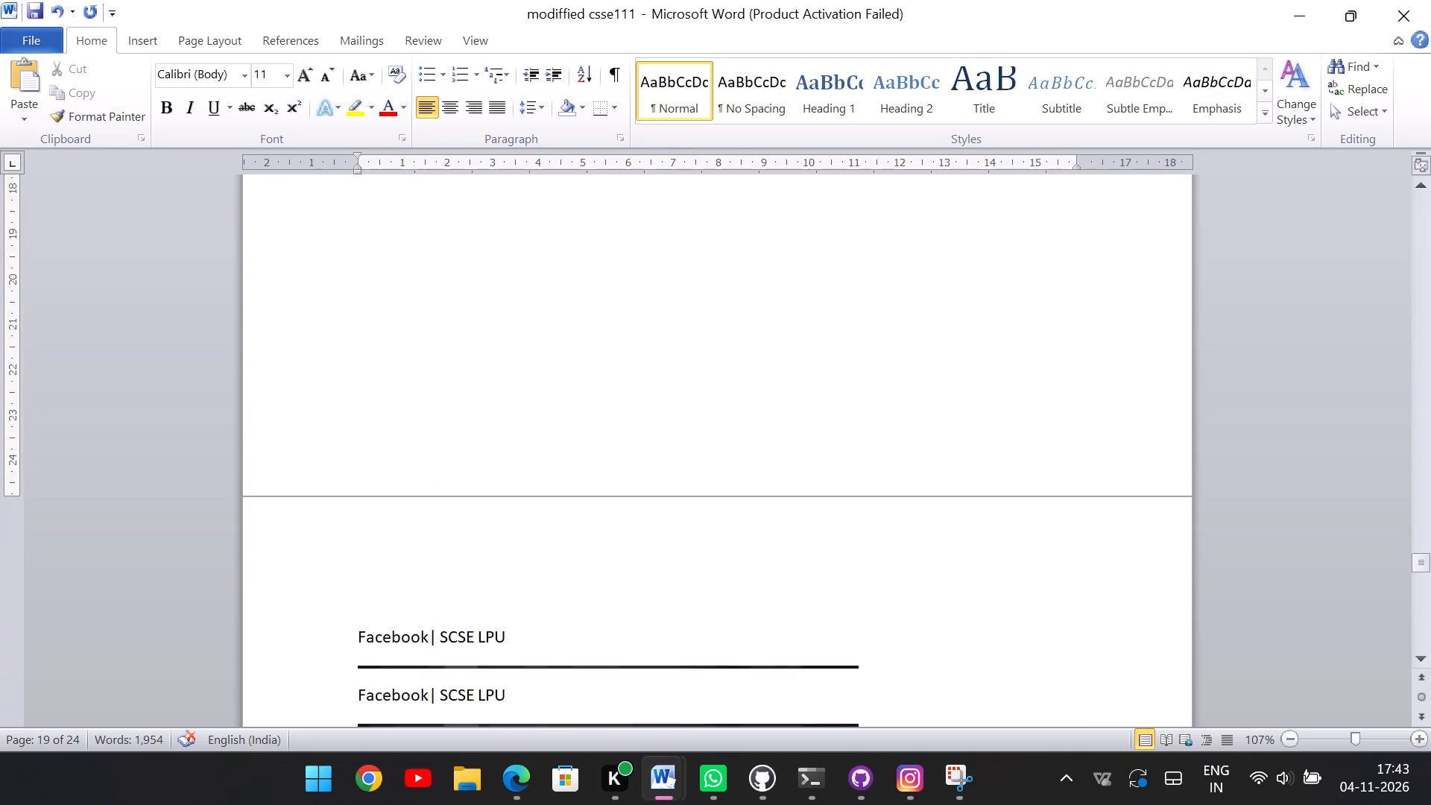
pyautogui.scroll(-16, 496, 474)
pyautogui.scroll(-2, 421, 415)
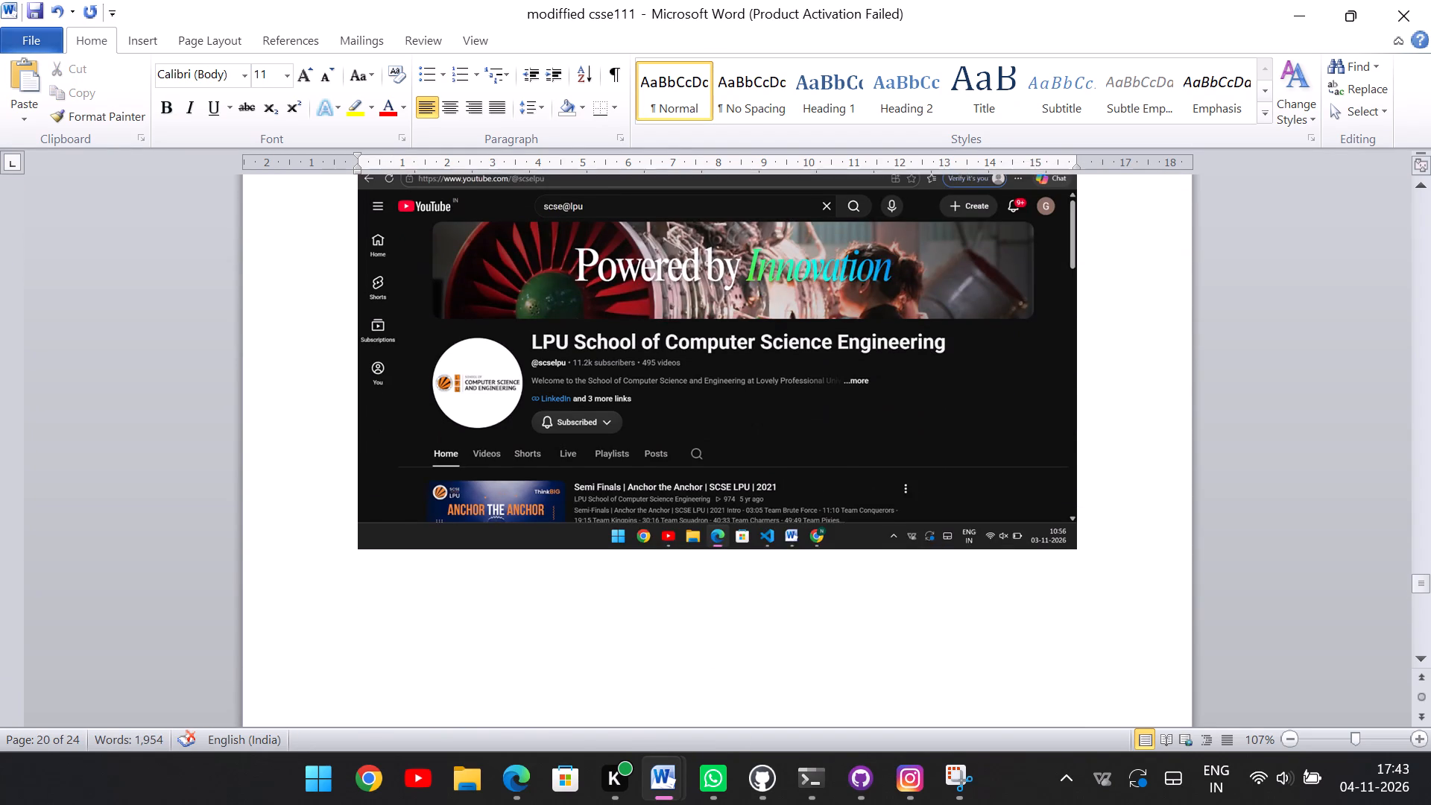
pyautogui.scroll(3, 431, 386)
pyautogui.click(509, 267)
pyautogui.click(508, 259)
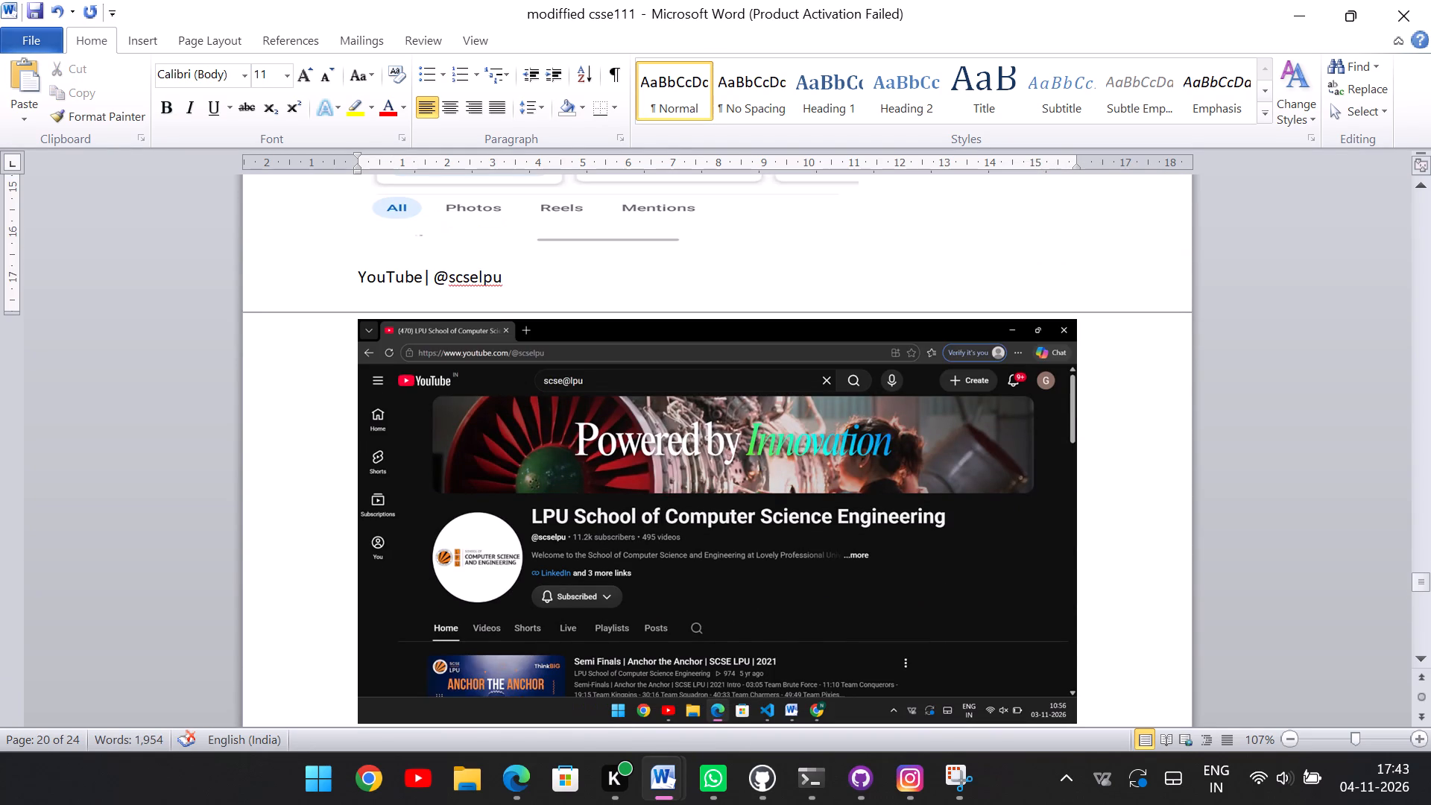
pyautogui.click(508, 257)
pyautogui.click(526, 281)
pyautogui.press('Return')
pyautogui.press('BackSpace')
pyautogui.click(375, 252)
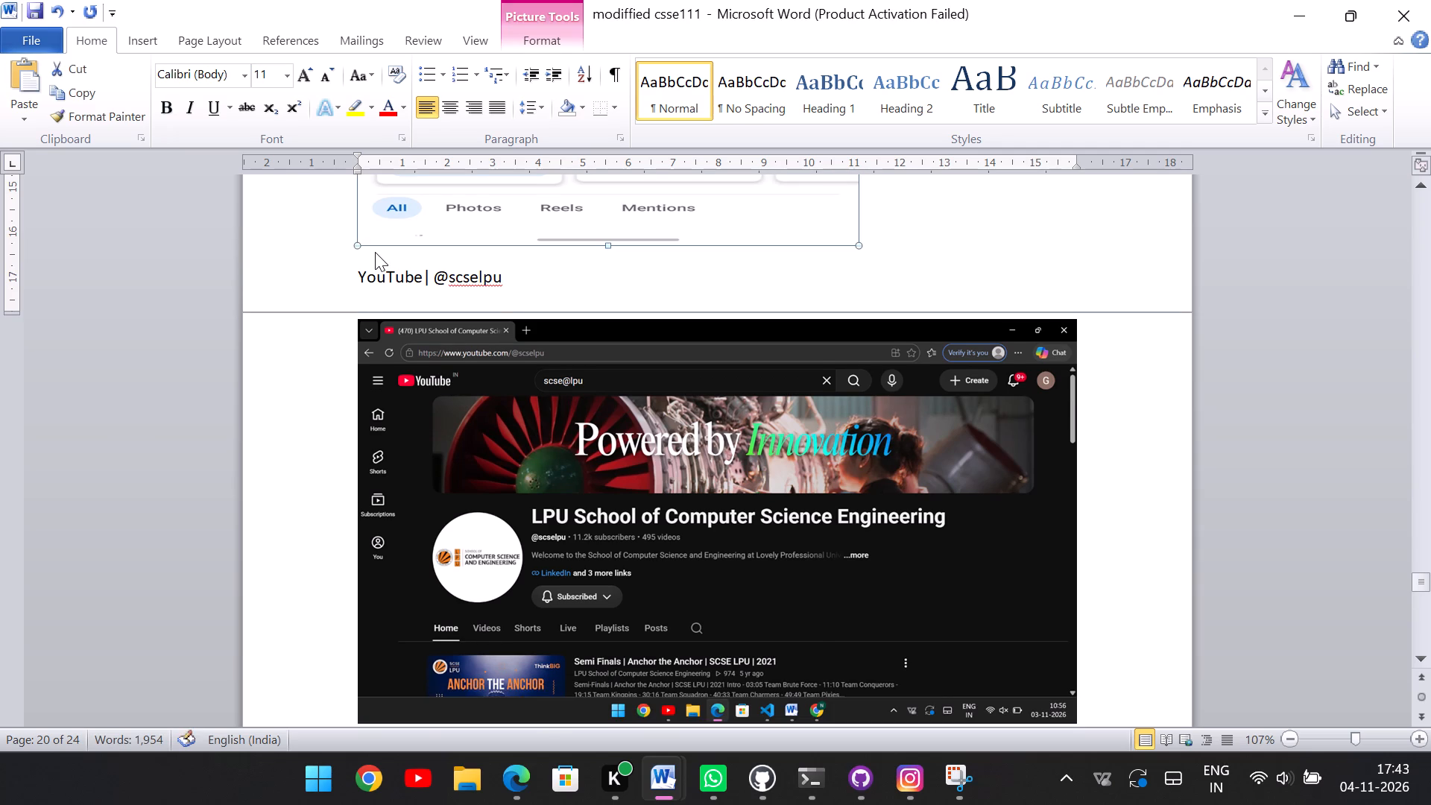
pyautogui.press('Return')
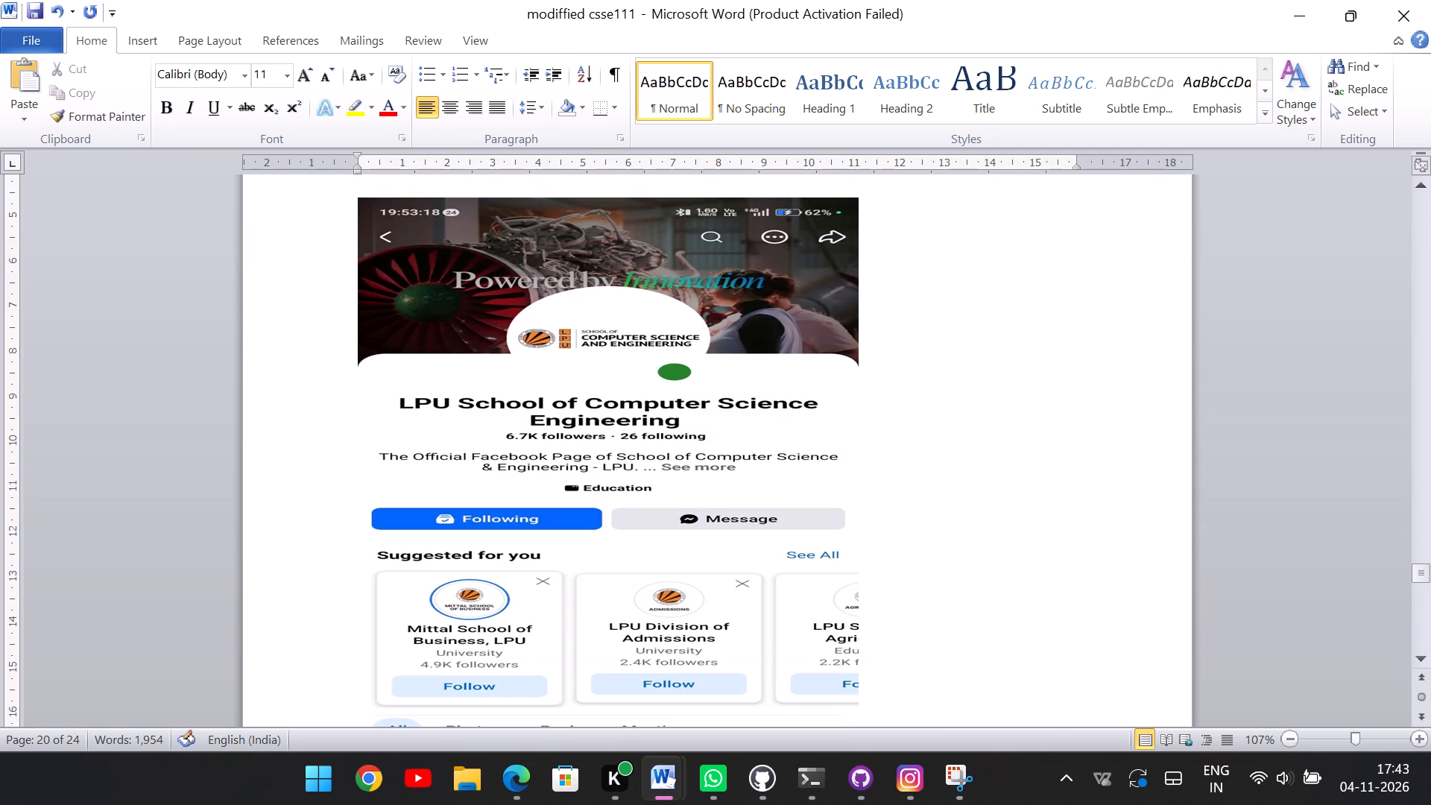
# Shorten the YouTube channel screenshot from its top edge to about 7.4 cm high, keeping its width.
pyautogui.scroll(-10, 427, 279)
pyautogui.scroll(3, 432, 294)
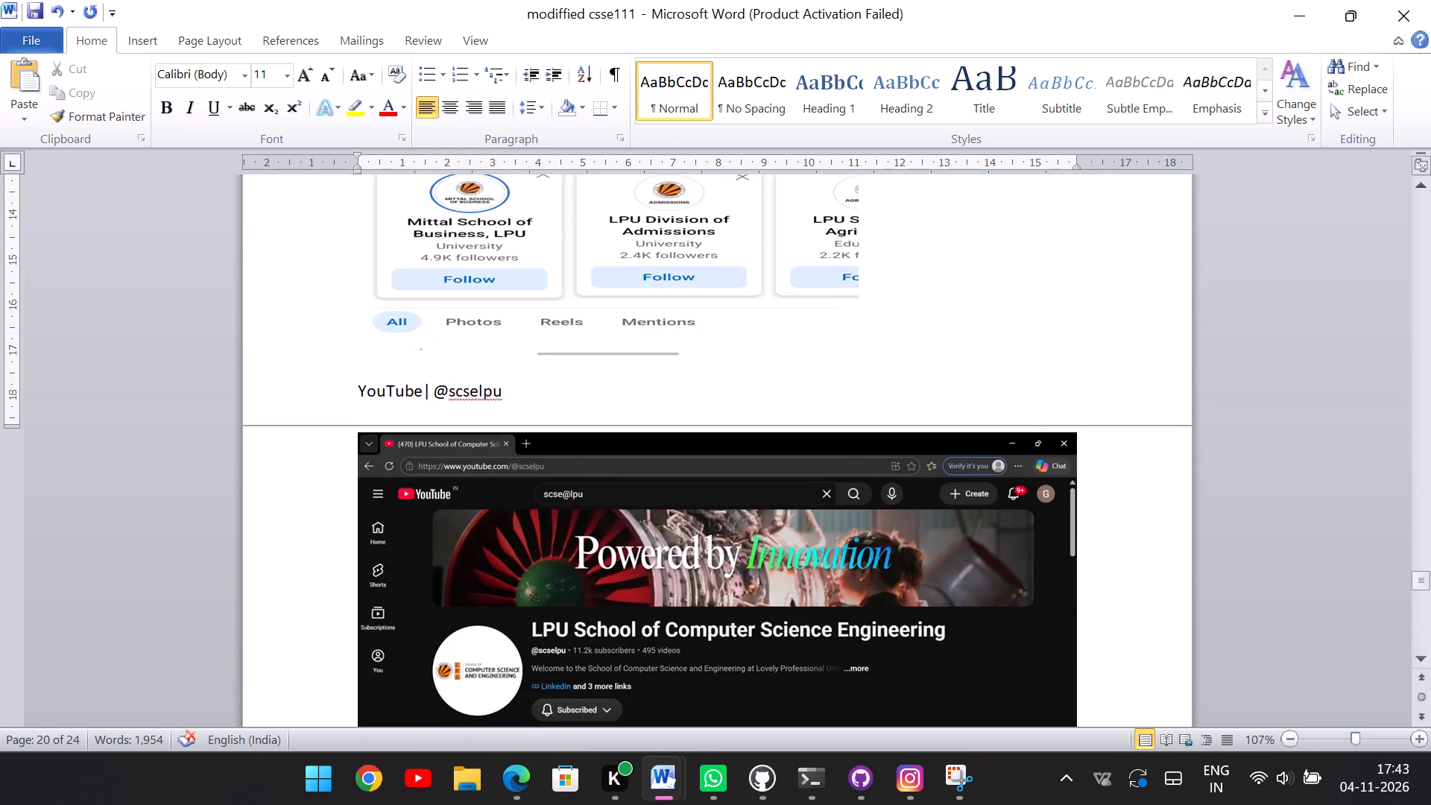
pyautogui.click(1087, 438)
pyautogui.scroll(-6, 601, 478)
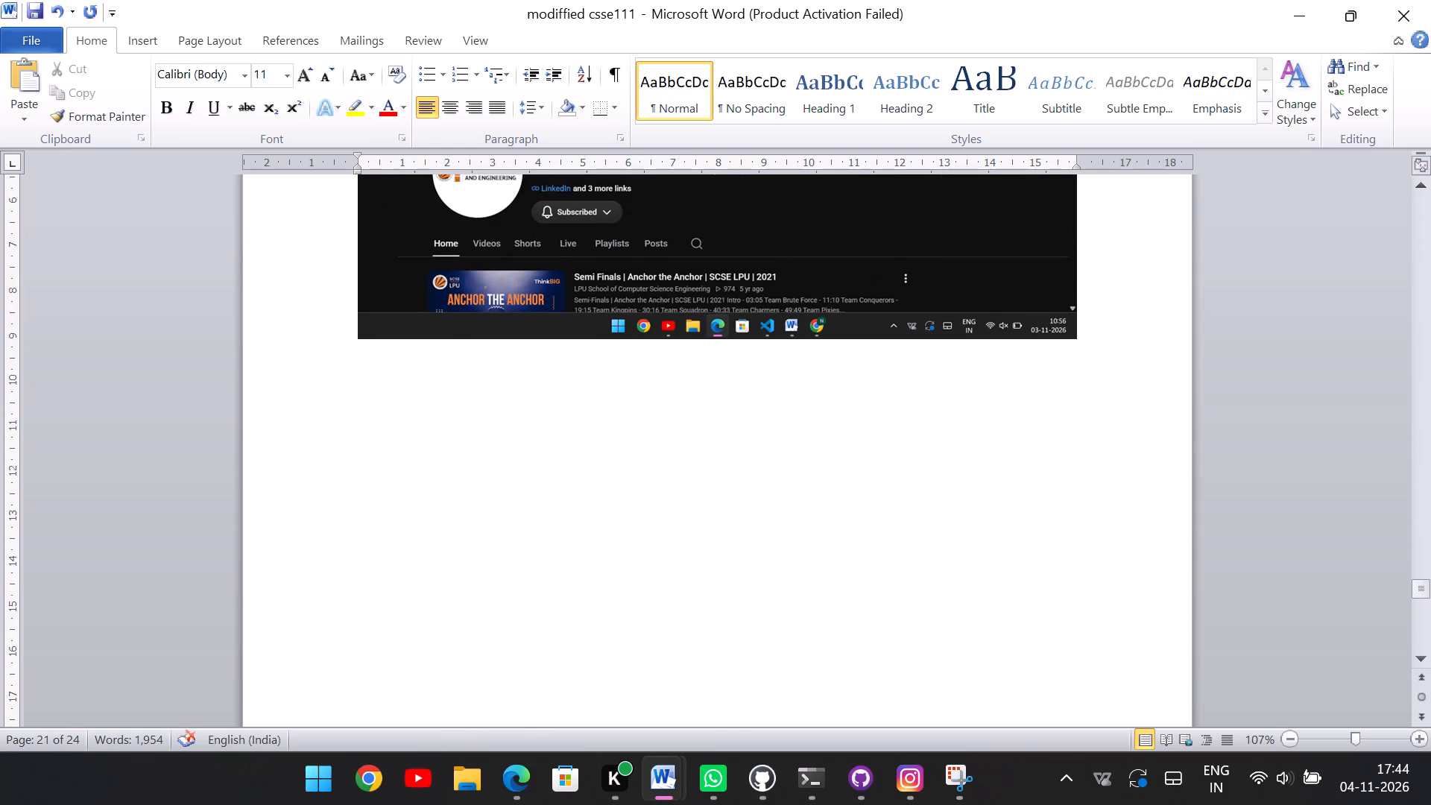
pyautogui.moveTo(724, 342); pyautogui.dragTo(727, 414)
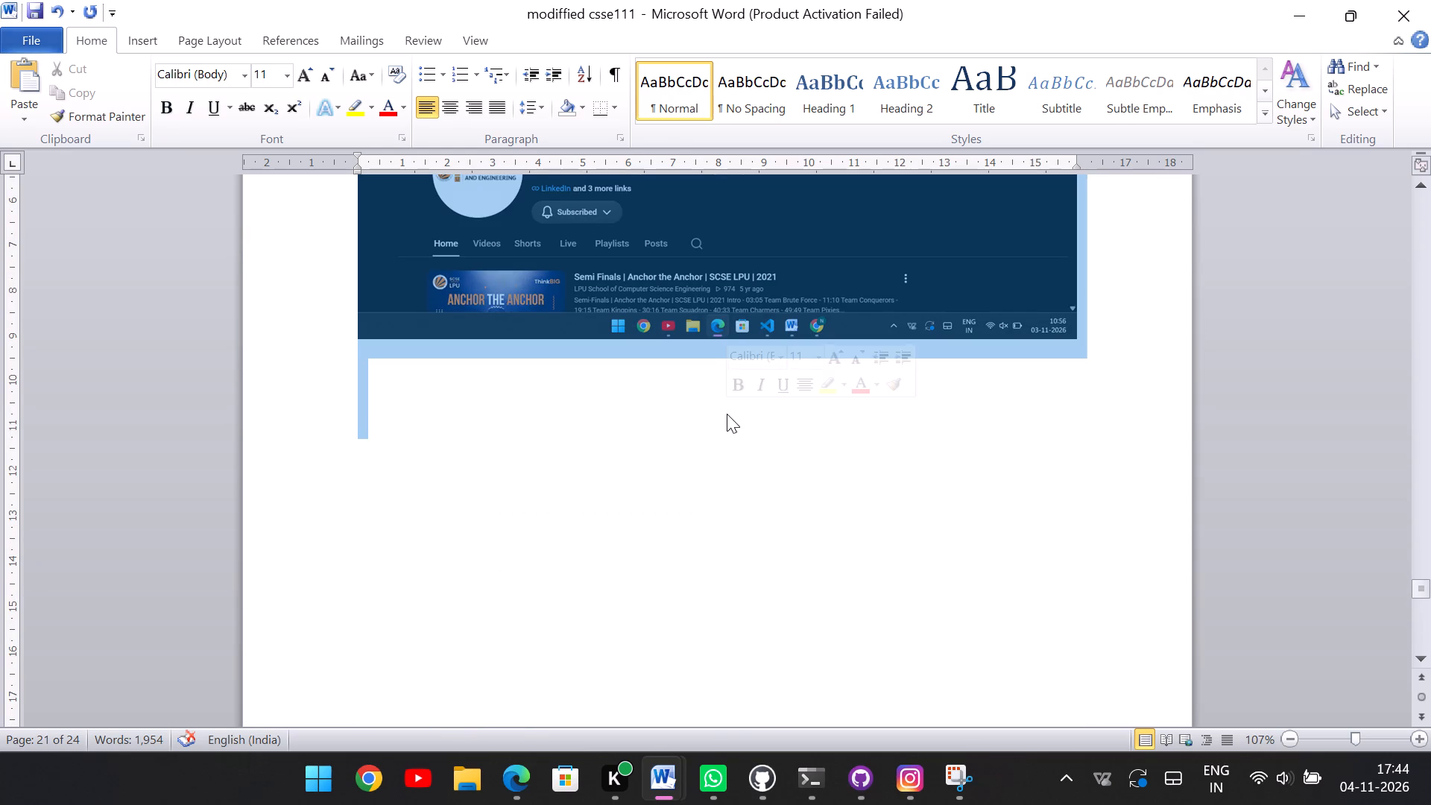
pyautogui.click(673, 435)
pyautogui.moveTo(714, 338); pyautogui.dragTo(714, 356)
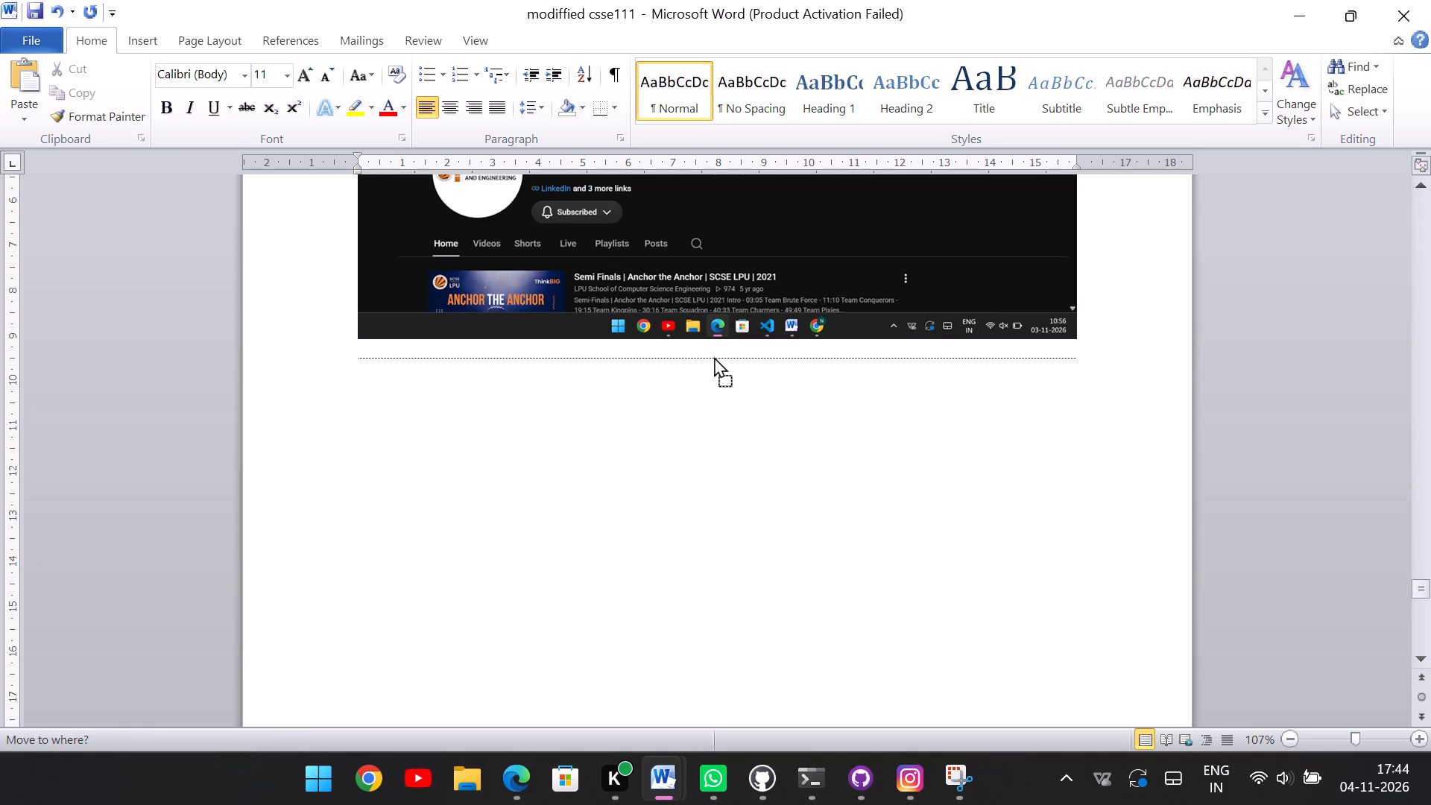
pyautogui.moveTo(714, 356); pyautogui.dragTo(713, 432)
pyautogui.moveTo(720, 316); pyautogui.dragTo(721, 345)
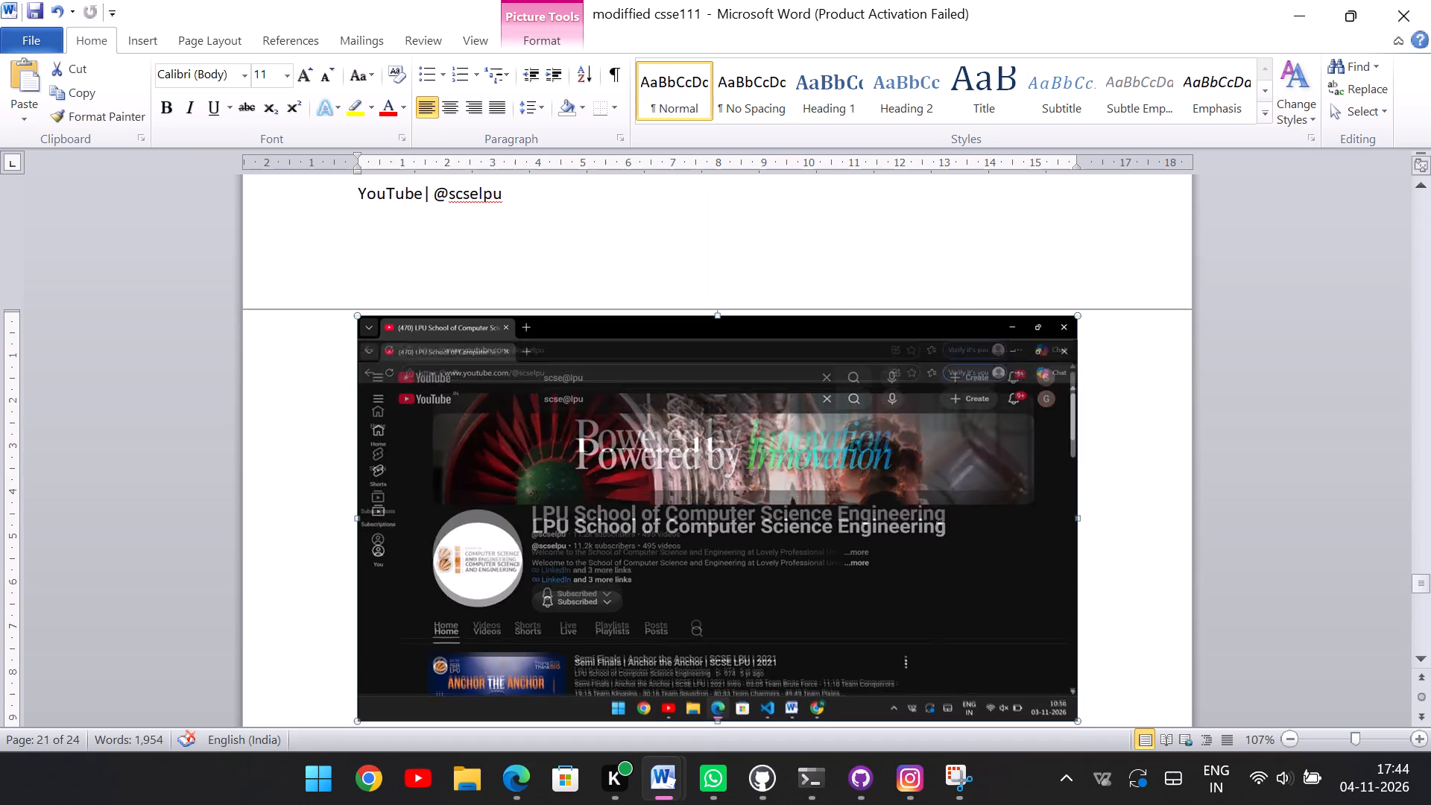
pyautogui.moveTo(721, 345); pyautogui.dragTo(723, 385)
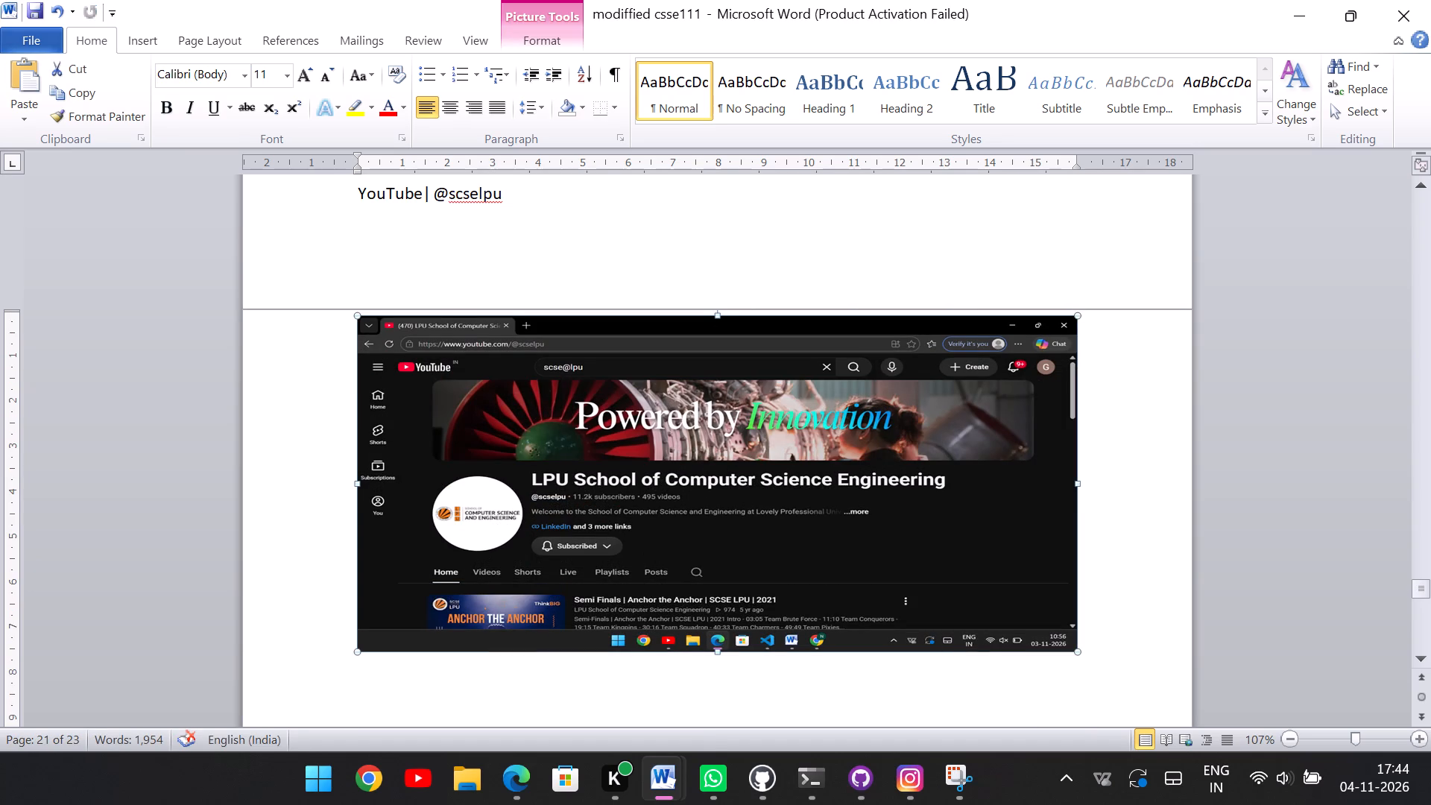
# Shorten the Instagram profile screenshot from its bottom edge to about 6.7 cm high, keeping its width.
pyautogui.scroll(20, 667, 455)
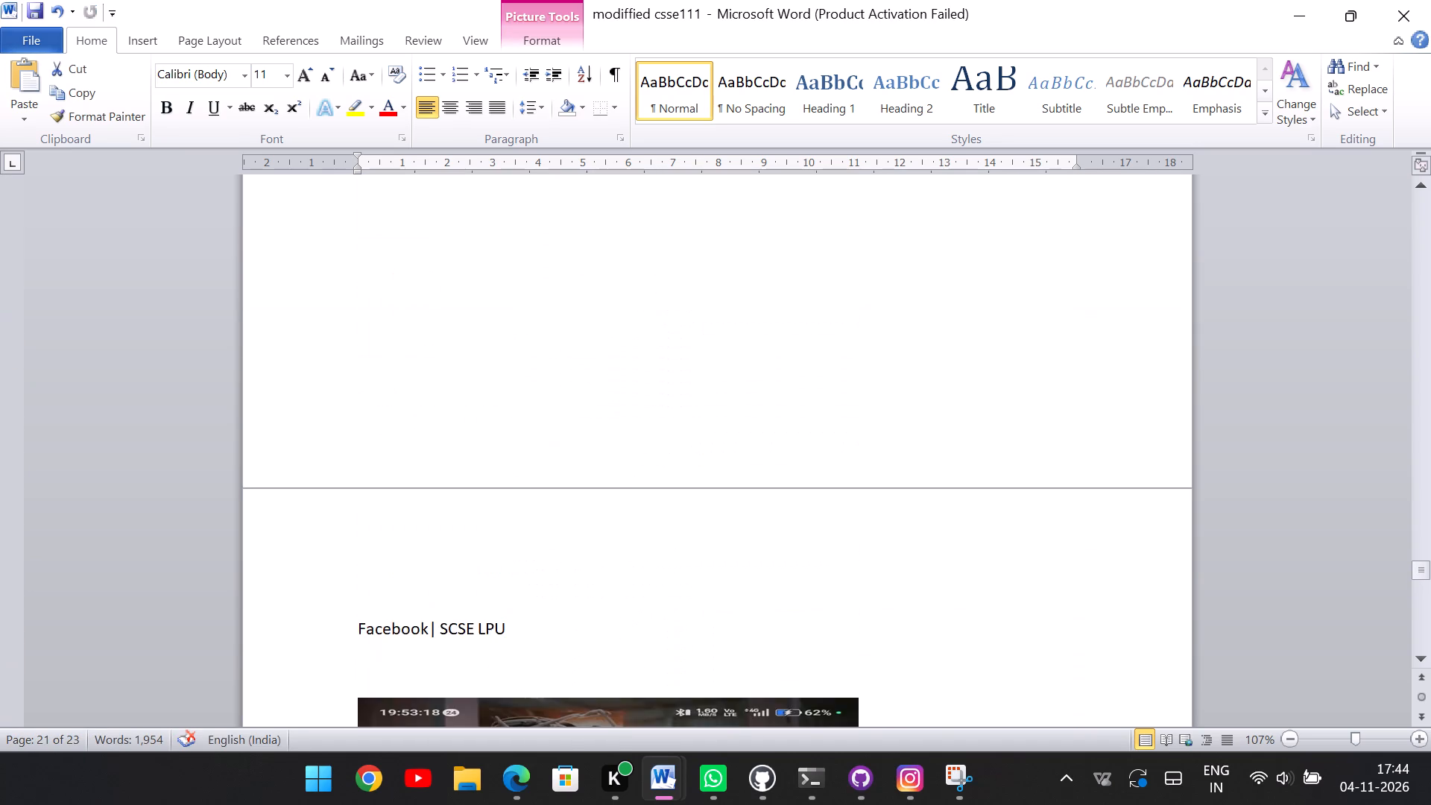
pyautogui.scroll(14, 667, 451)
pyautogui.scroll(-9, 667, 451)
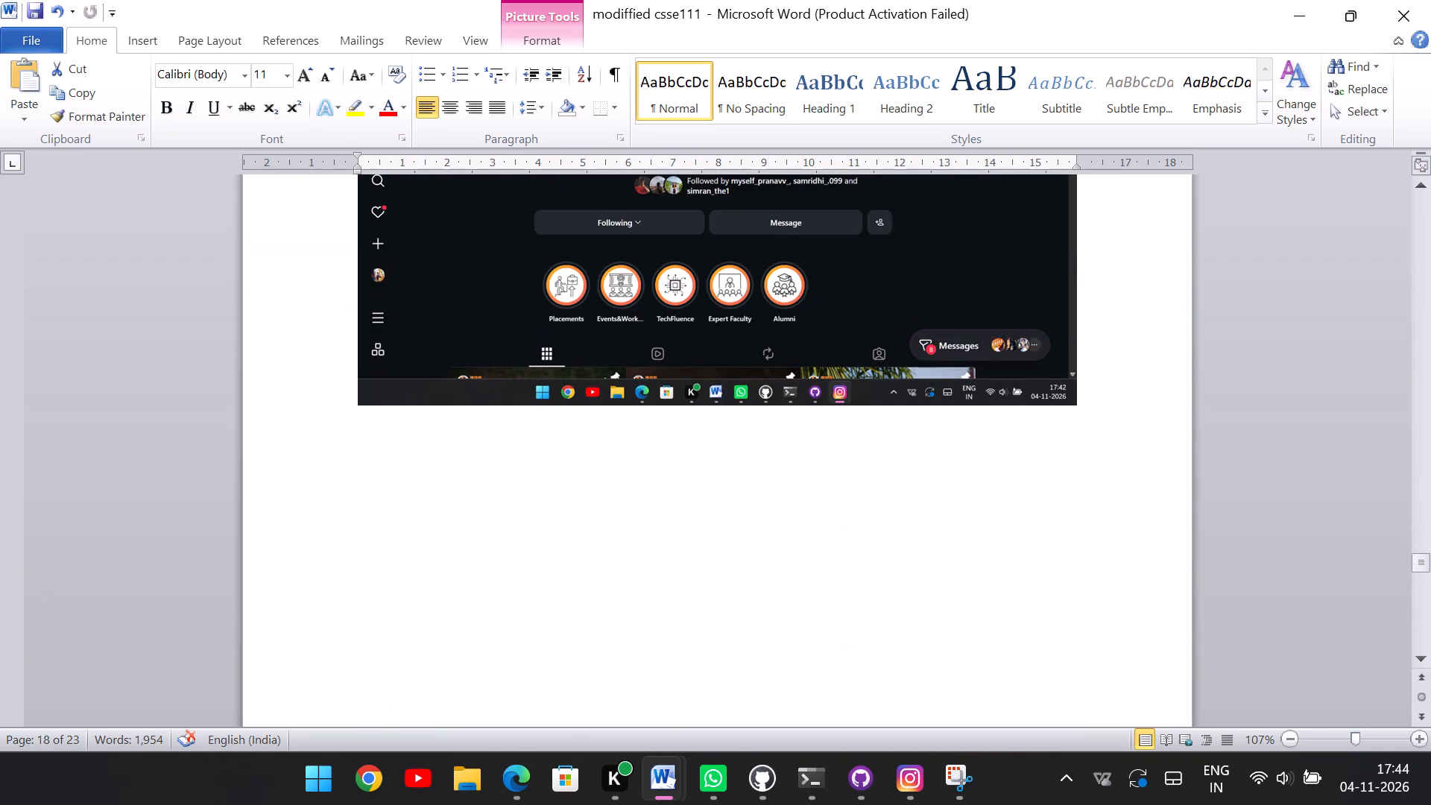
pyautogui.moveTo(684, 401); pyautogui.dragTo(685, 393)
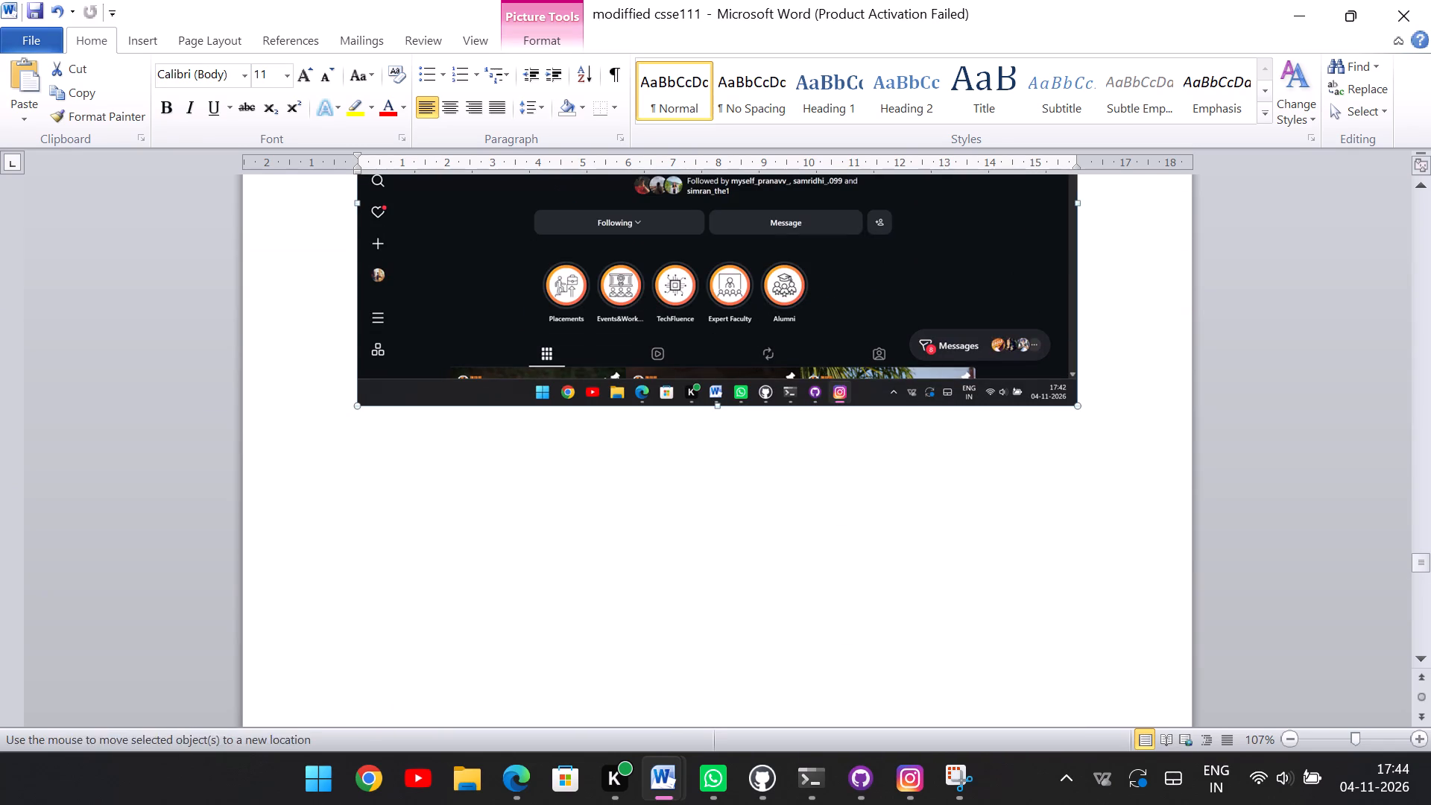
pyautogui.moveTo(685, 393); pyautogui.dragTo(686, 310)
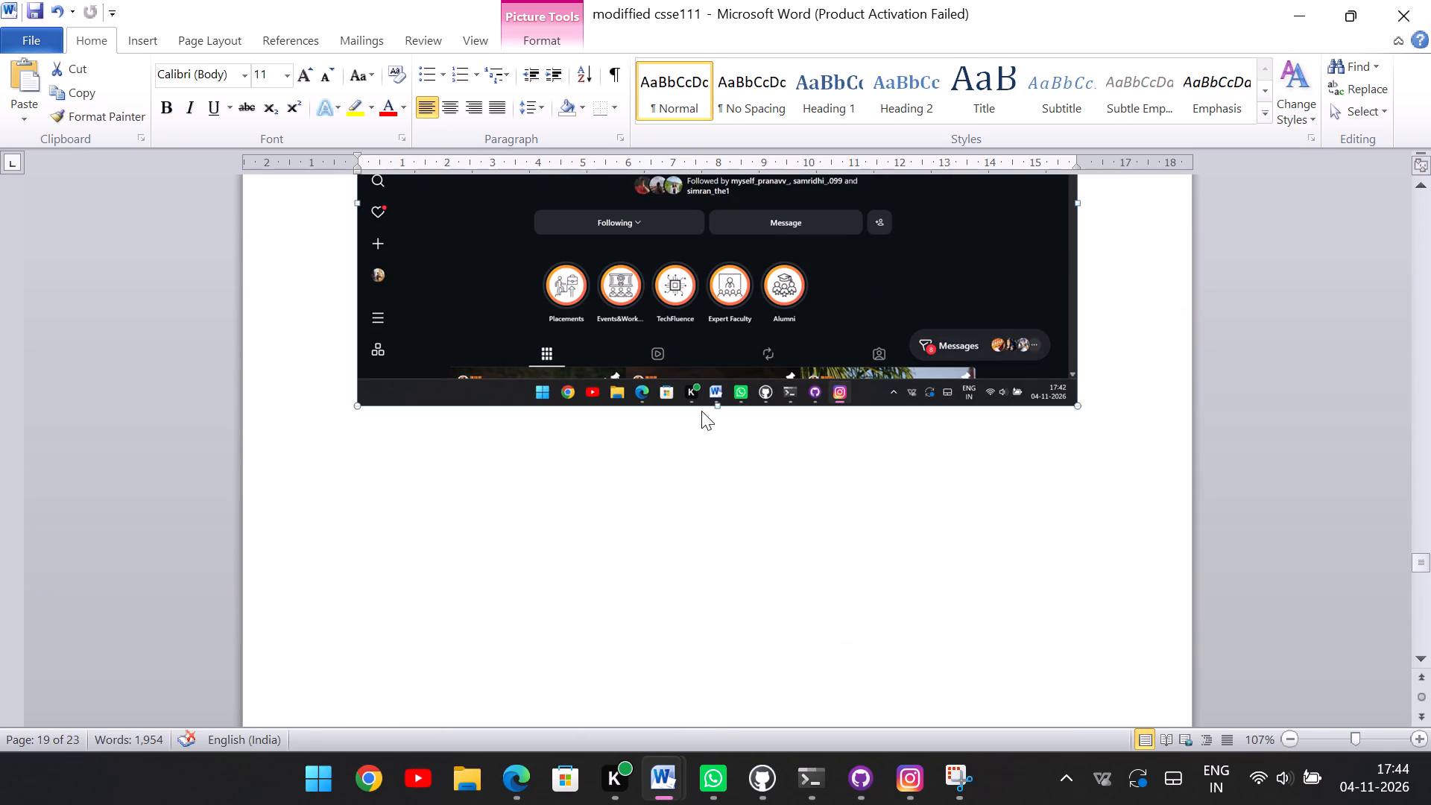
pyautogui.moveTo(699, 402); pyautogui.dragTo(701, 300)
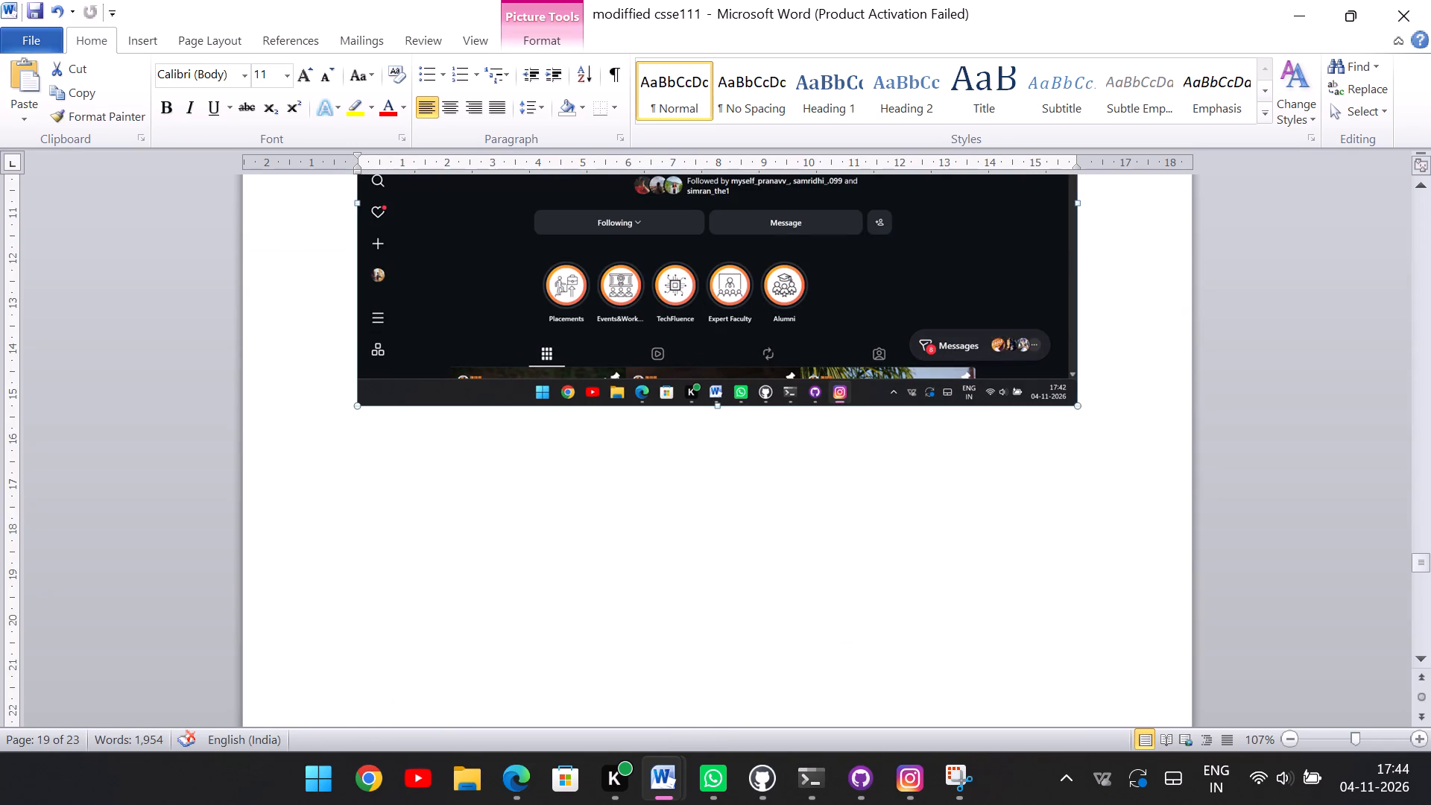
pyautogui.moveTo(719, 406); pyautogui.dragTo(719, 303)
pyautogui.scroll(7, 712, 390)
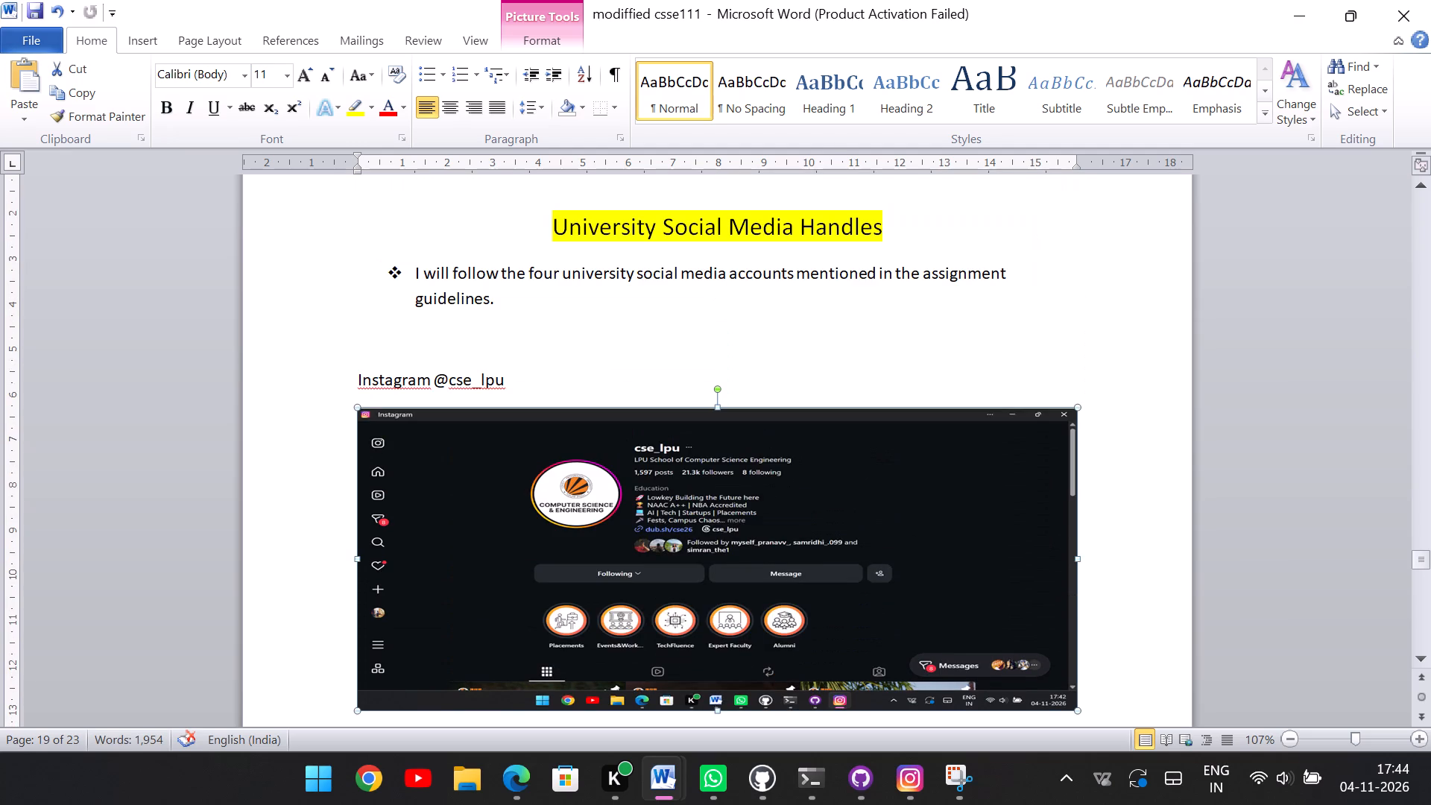
# Review the page layout of the Instagram, Facebook and YouTube entries in the University Social Media Handles section.
pyautogui.scroll(-18, 569, 356)
pyautogui.scroll(1, 574, 353)
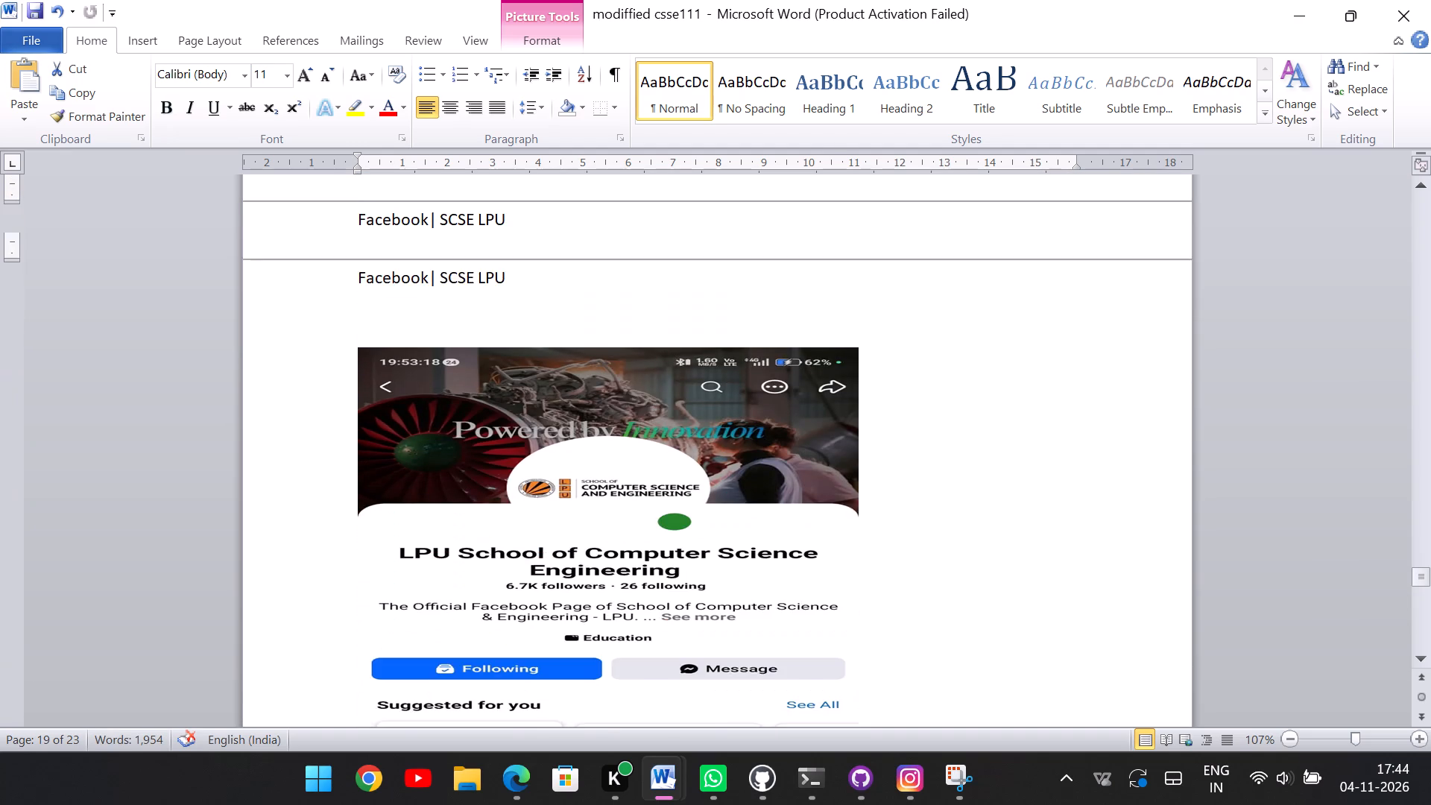
pyautogui.scroll(-8, 574, 353)
pyautogui.scroll(3, 574, 353)
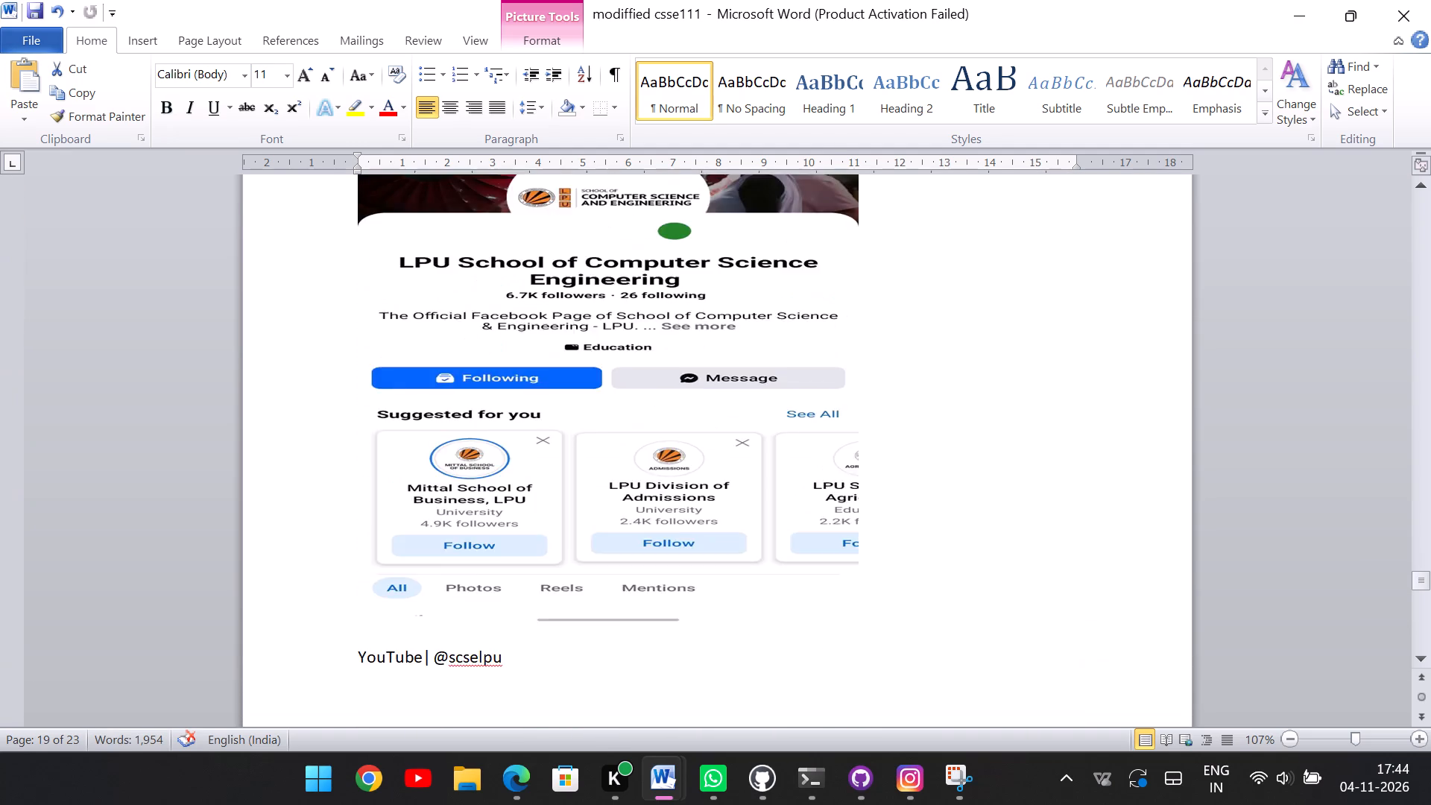
pyautogui.scroll(3, 574, 353)
pyautogui.scroll(3, 359, 317)
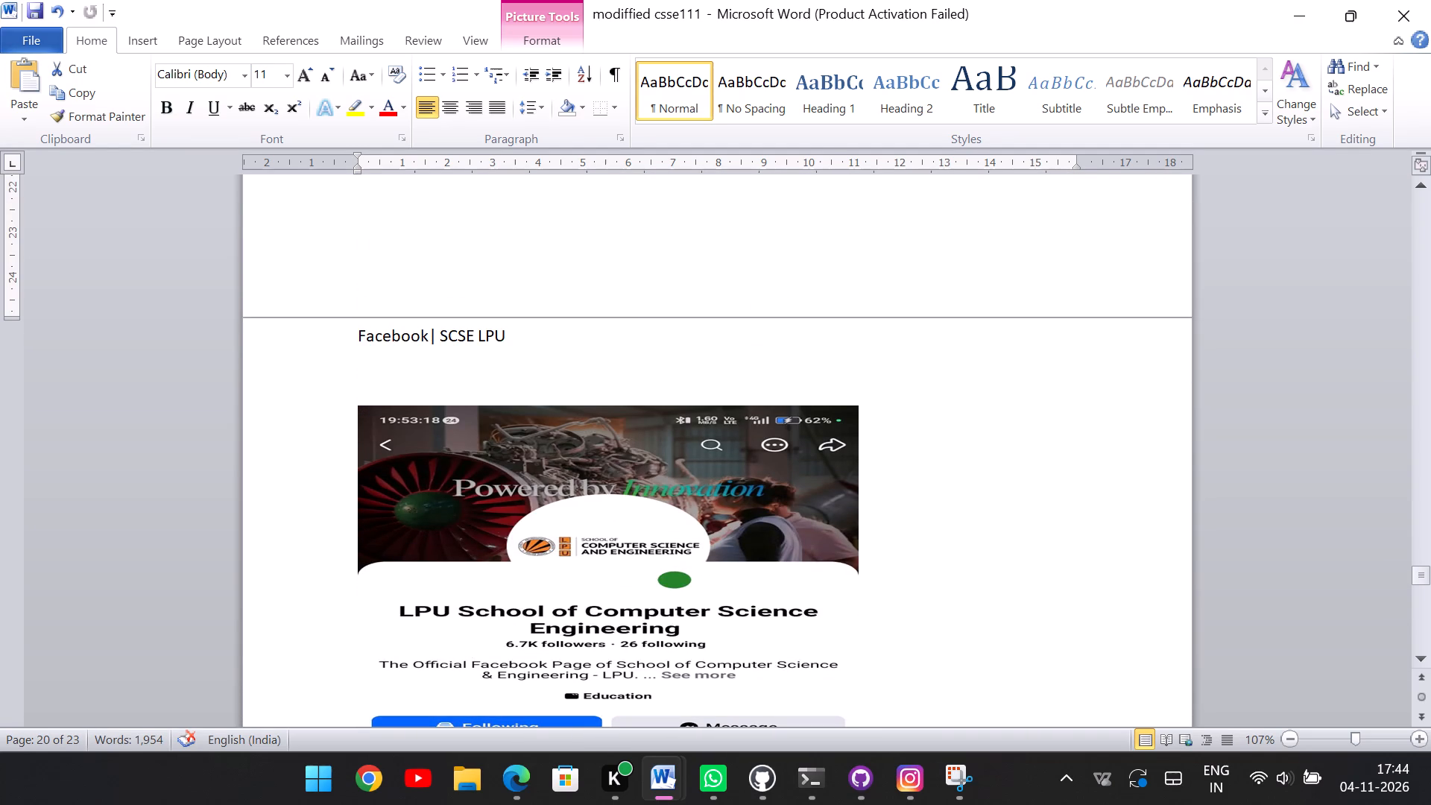
pyautogui.moveTo(358, 332); pyautogui.dragTo(554, 614)
pyautogui.click(550, 354)
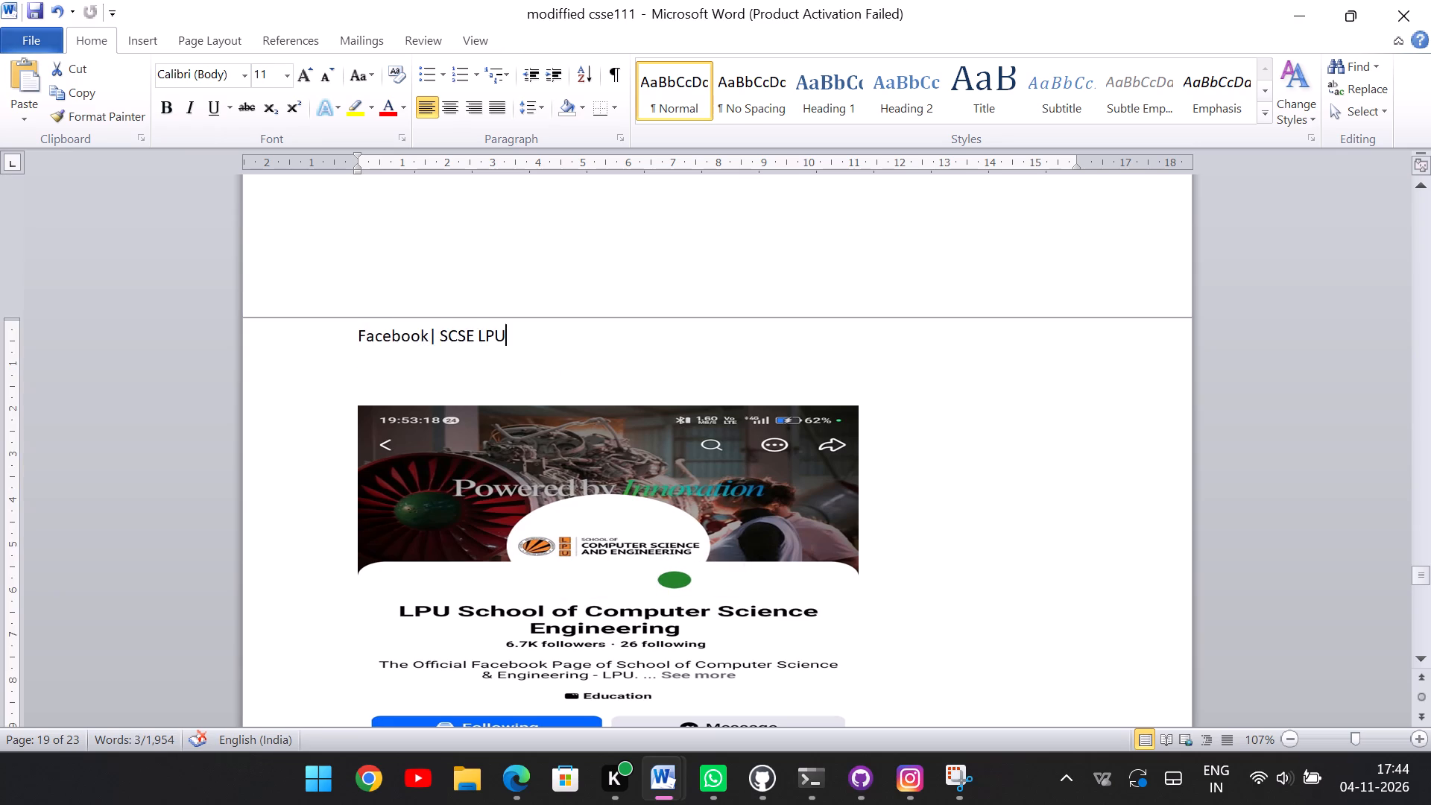
pyautogui.scroll(-3, 557, 331)
pyautogui.scroll(19, 558, 328)
pyautogui.scroll(3, 558, 327)
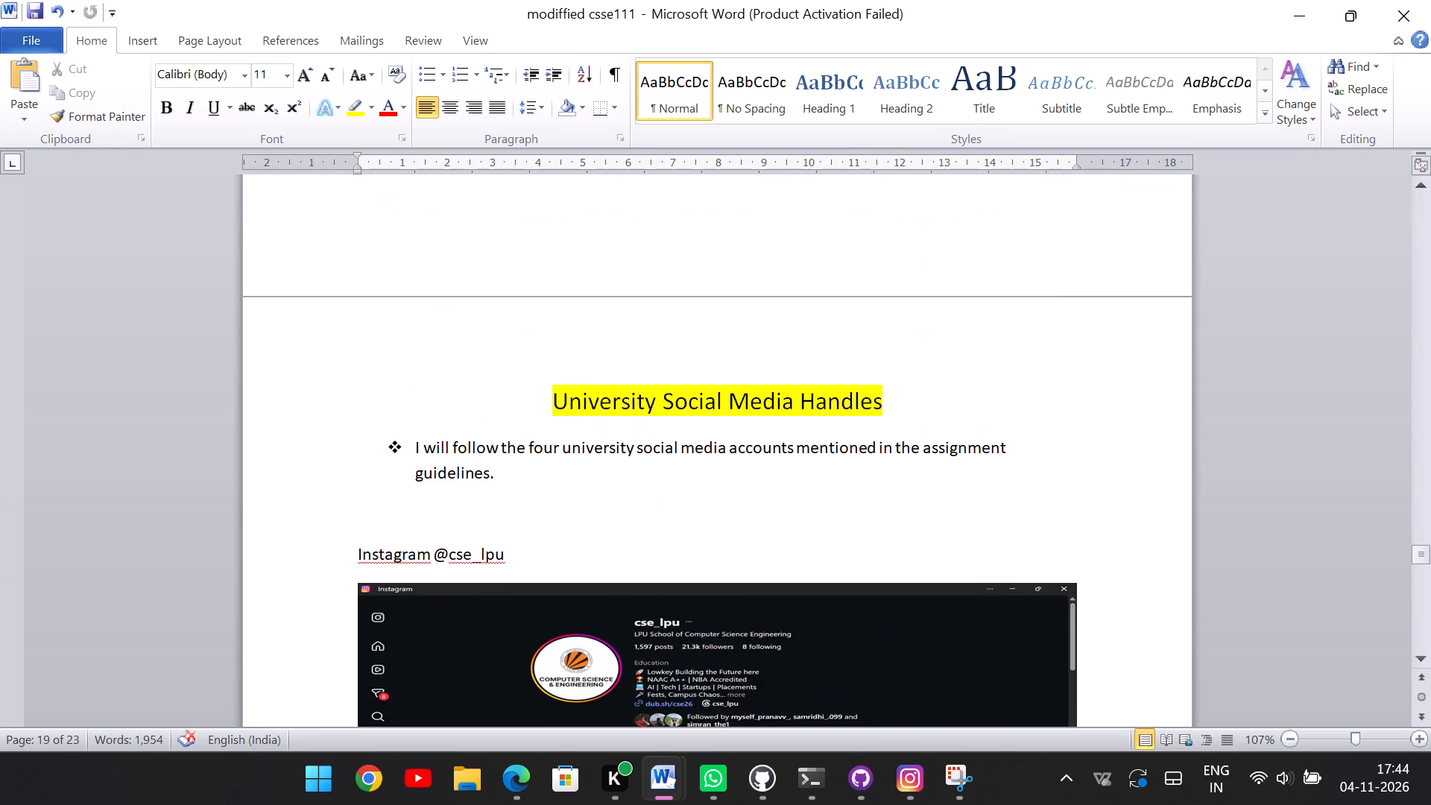
pyautogui.scroll(-11, 558, 327)
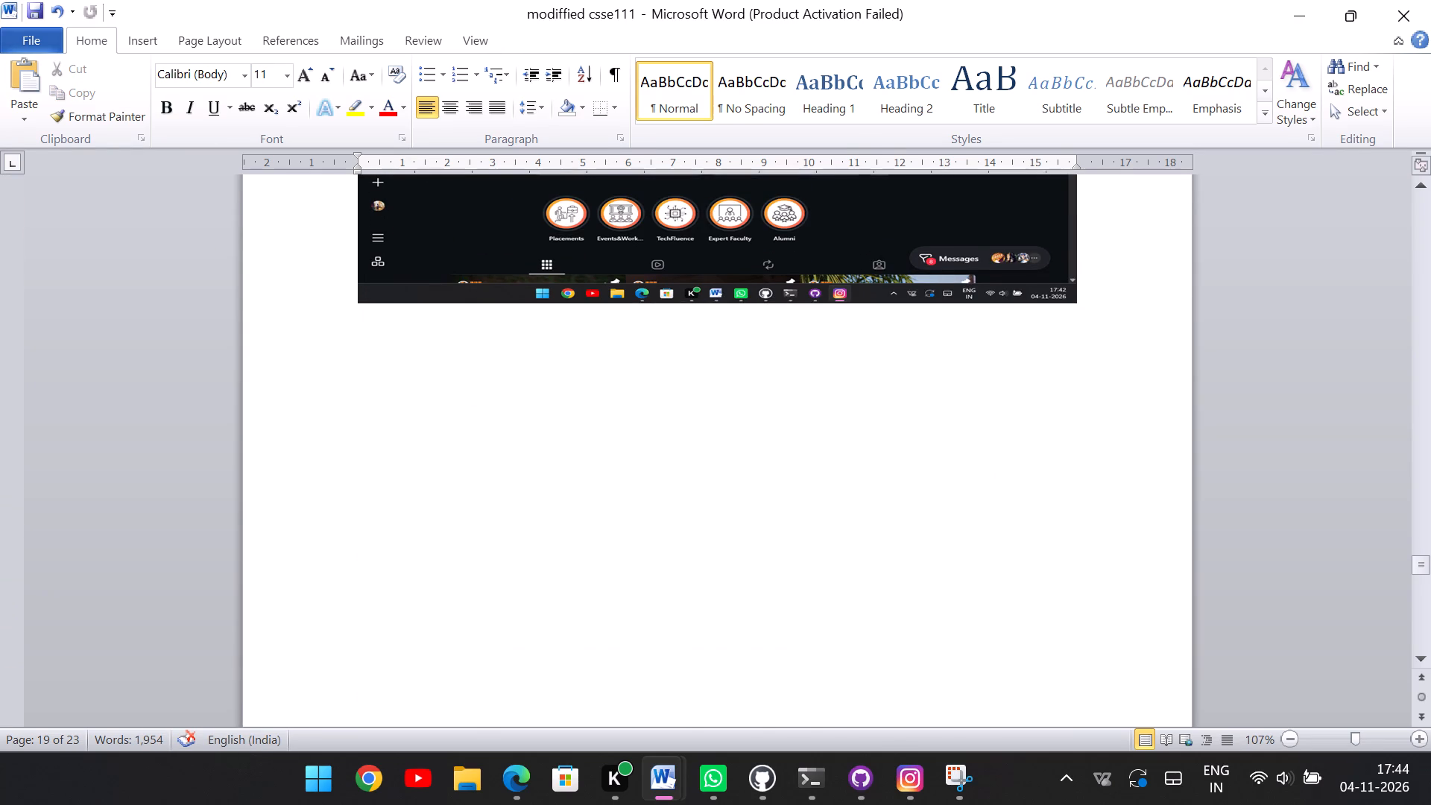
pyautogui.click(391, 274)
pyautogui.scroll(-2, 352, 602)
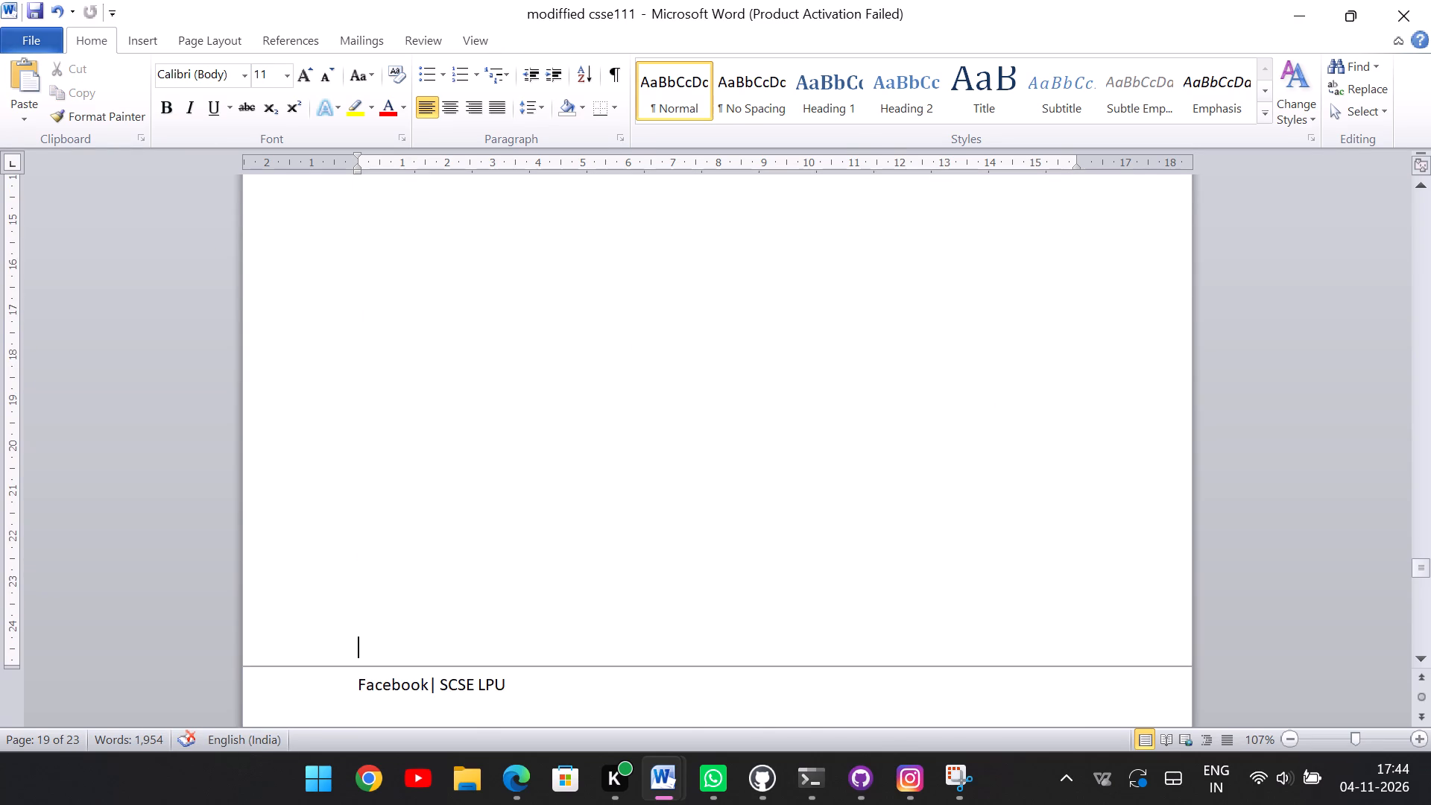
pyautogui.click(379, 640)
pyautogui.press('BackSpace')
pyautogui.press('BackSpace')
pyautogui.press('BackSpace')
pyautogui.press('BackSpace')
pyautogui.press('BackSpace')
pyautogui.press('BackSpace')
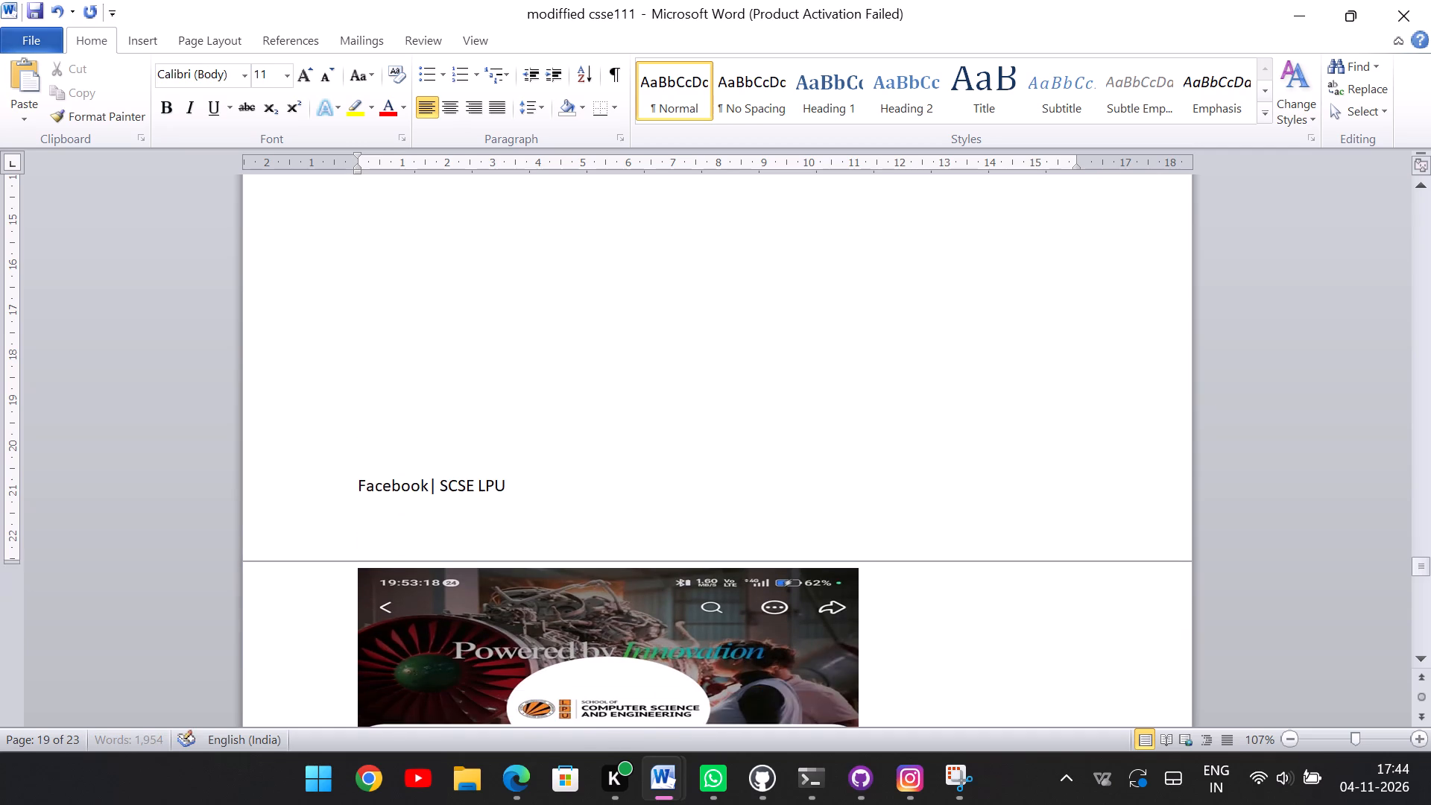
pyautogui.press('BackSpace')
pyautogui.press('BackSpace')
pyautogui.press('BackSpace')
pyautogui.press('BackSpace')
pyautogui.press('BackSpace')
pyautogui.press('BackSpace')
pyautogui.press('BackSpace')
pyautogui.press('BackSpace')
pyautogui.press('BackSpace')
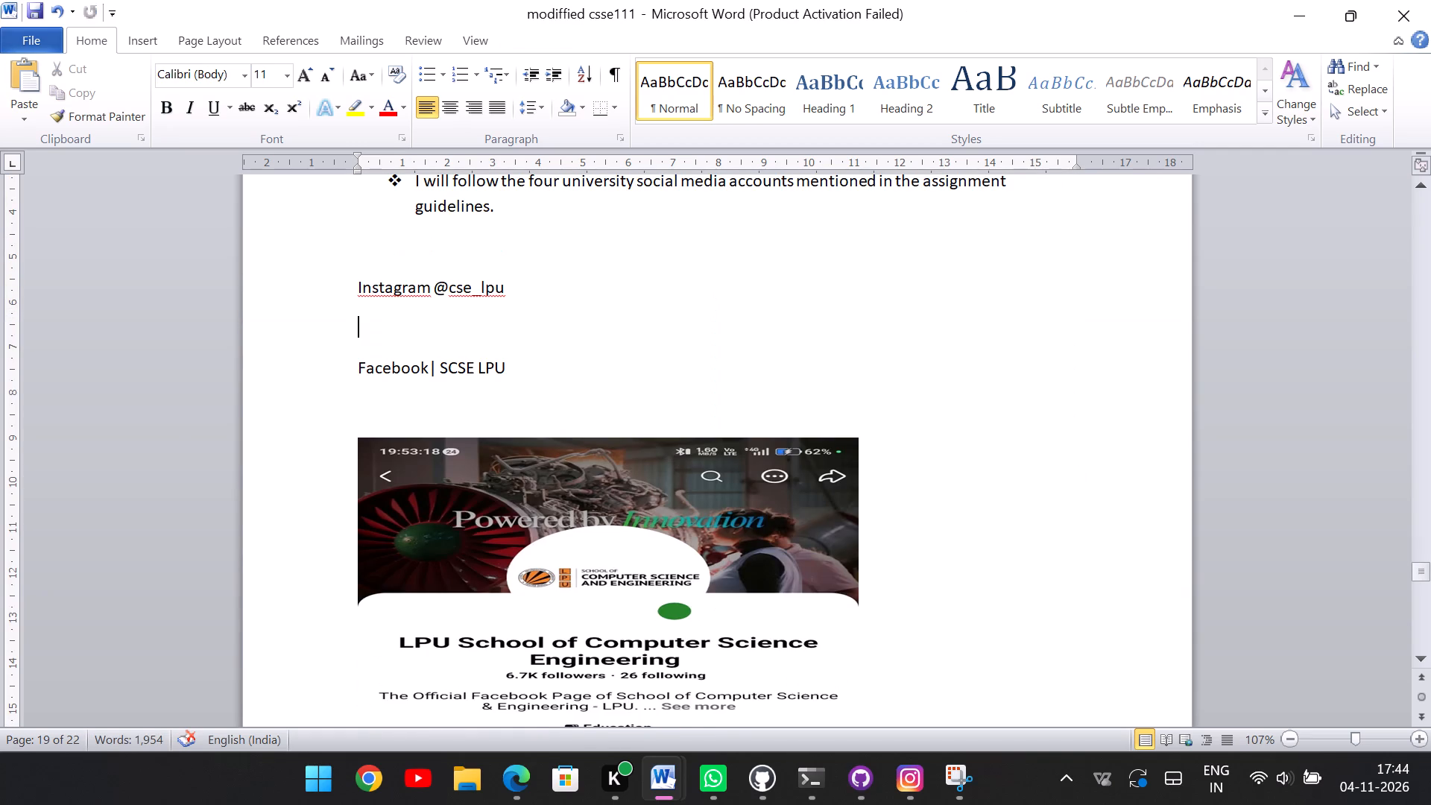
pyautogui.press('Return')
pyautogui.press('Return')
pyautogui.press('Return')
pyautogui.press('Return')
pyautogui.press('Return')
pyautogui.press('Return')
pyautogui.press('Return')
pyautogui.press('Return')
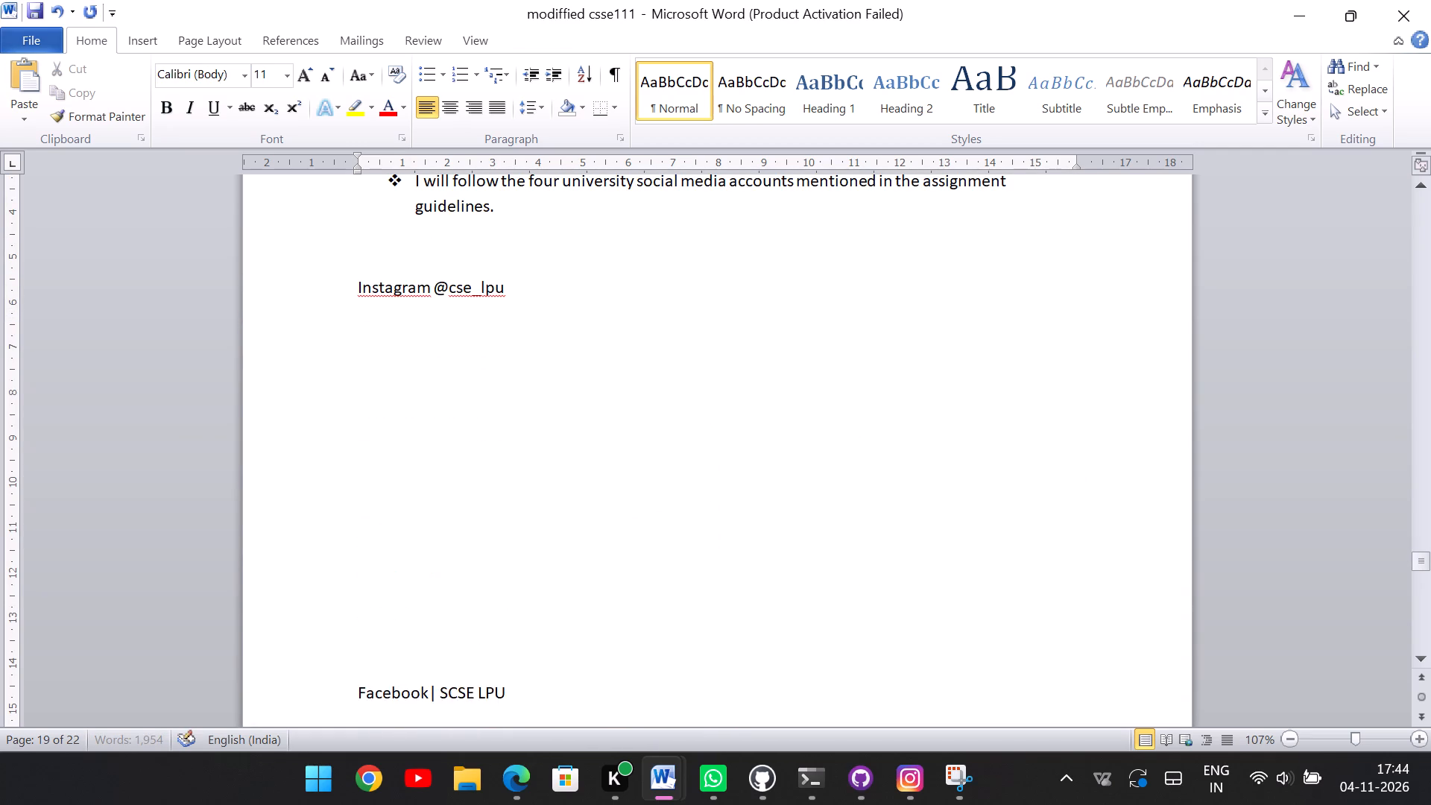
pyautogui.press('Return')
pyautogui.press('Return')
pyautogui.press('Return')
pyautogui.press('Return')
pyautogui.press('Return')
pyautogui.press('Return')
pyautogui.press('Return')
pyautogui.press('Return')
pyautogui.press('Return')
pyautogui.press('Return')
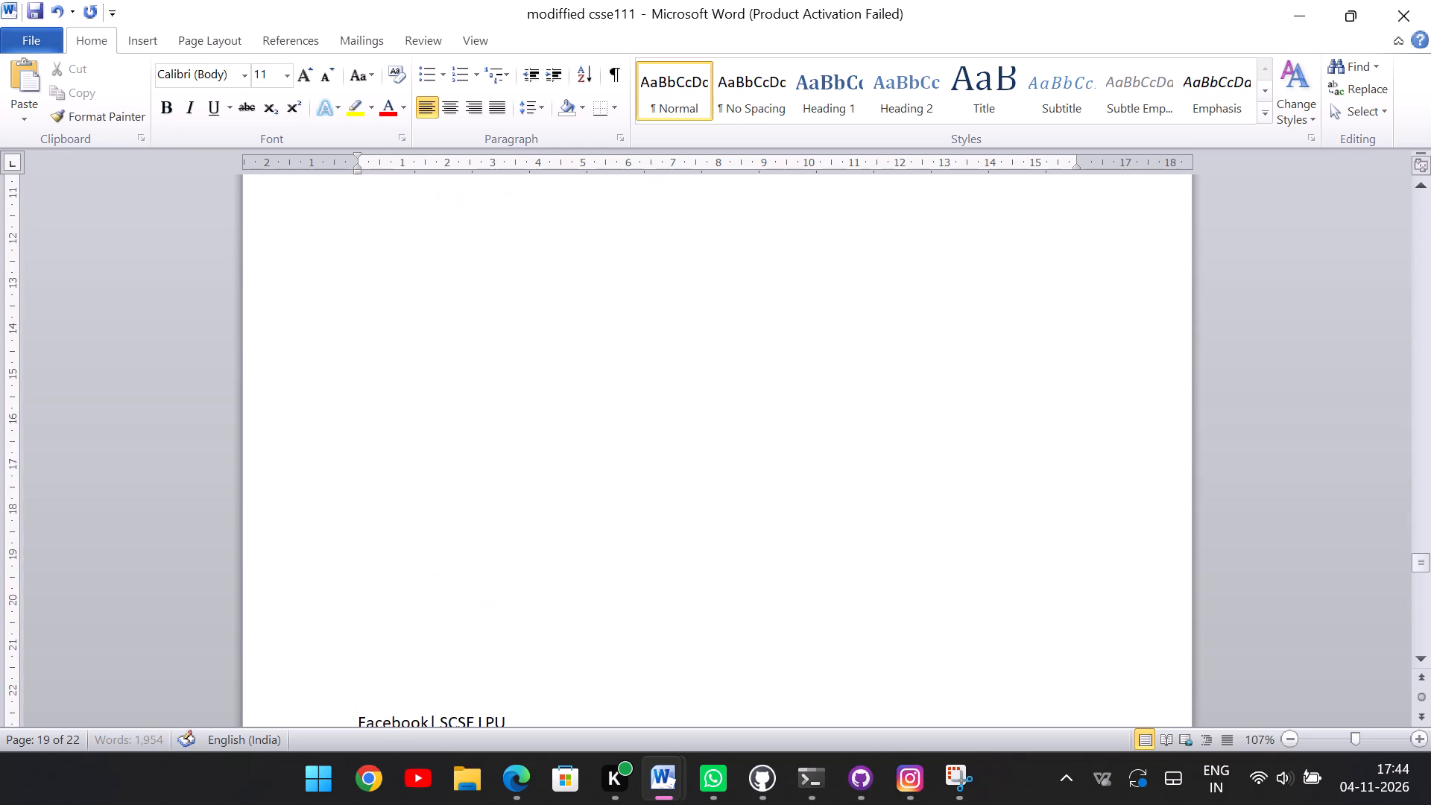
pyautogui.press('Return')
pyautogui.press('Return')
pyautogui.press('Return')
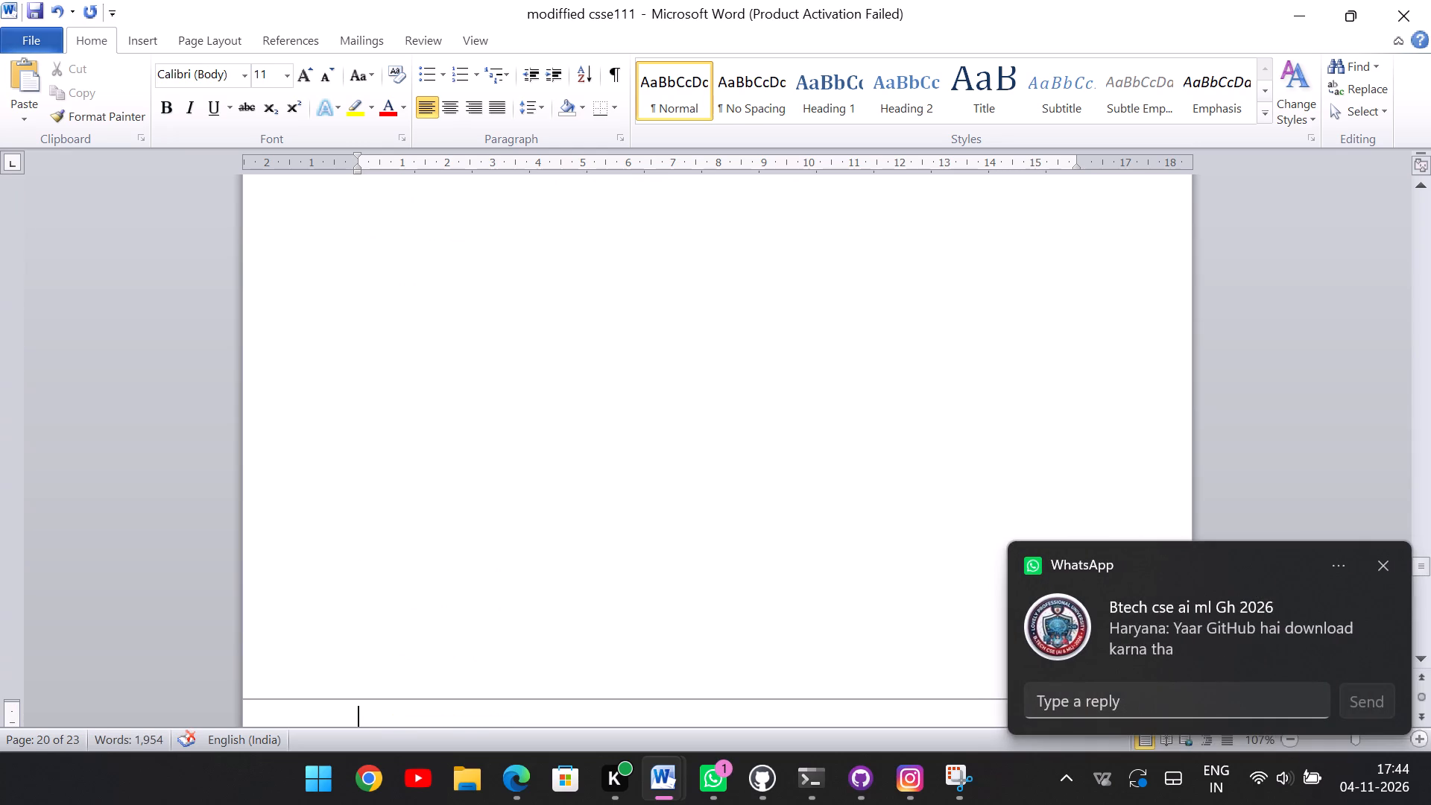
pyautogui.scroll(-4, 626, 565)
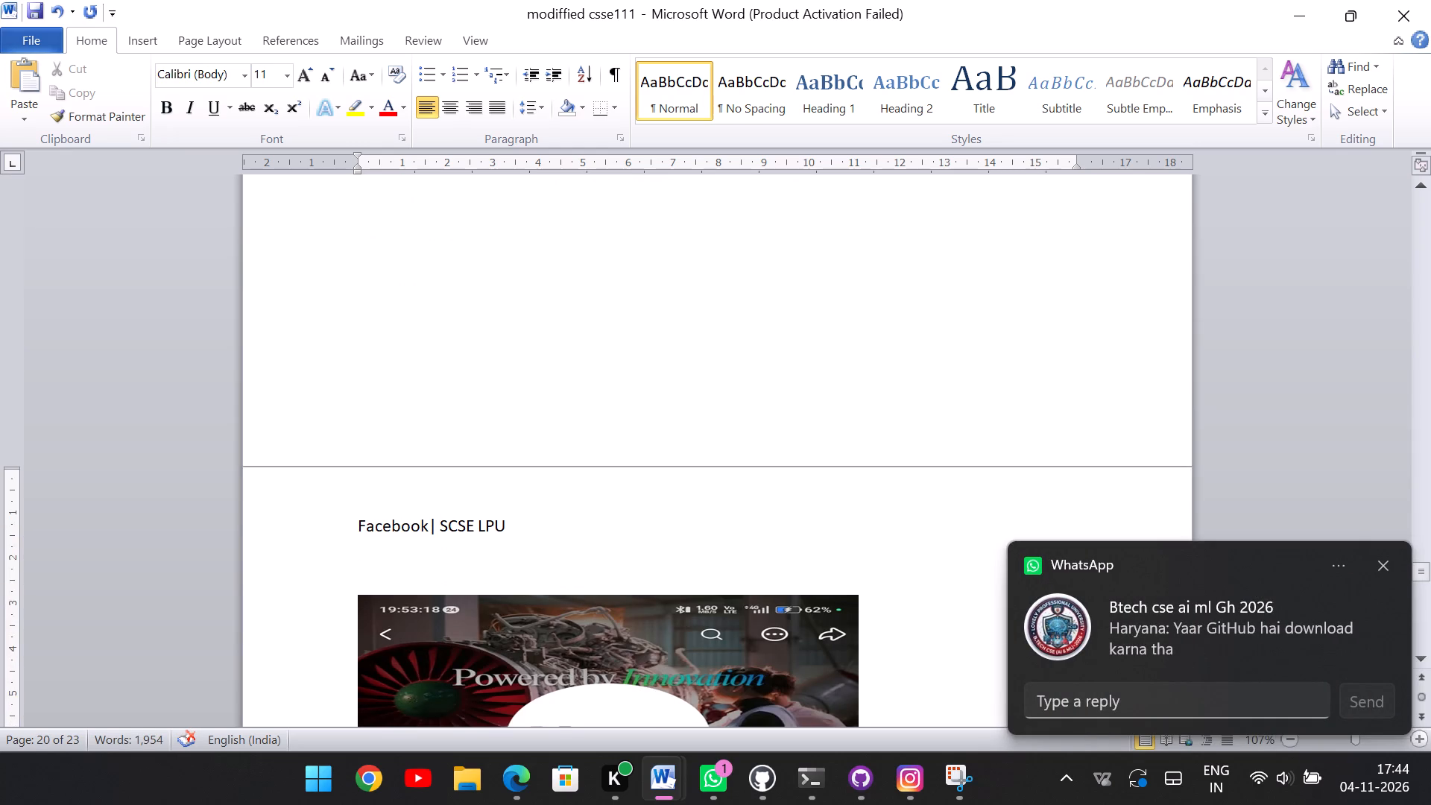
pyautogui.scroll(4, 528, 416)
pyautogui.scroll(10, 429, 430)
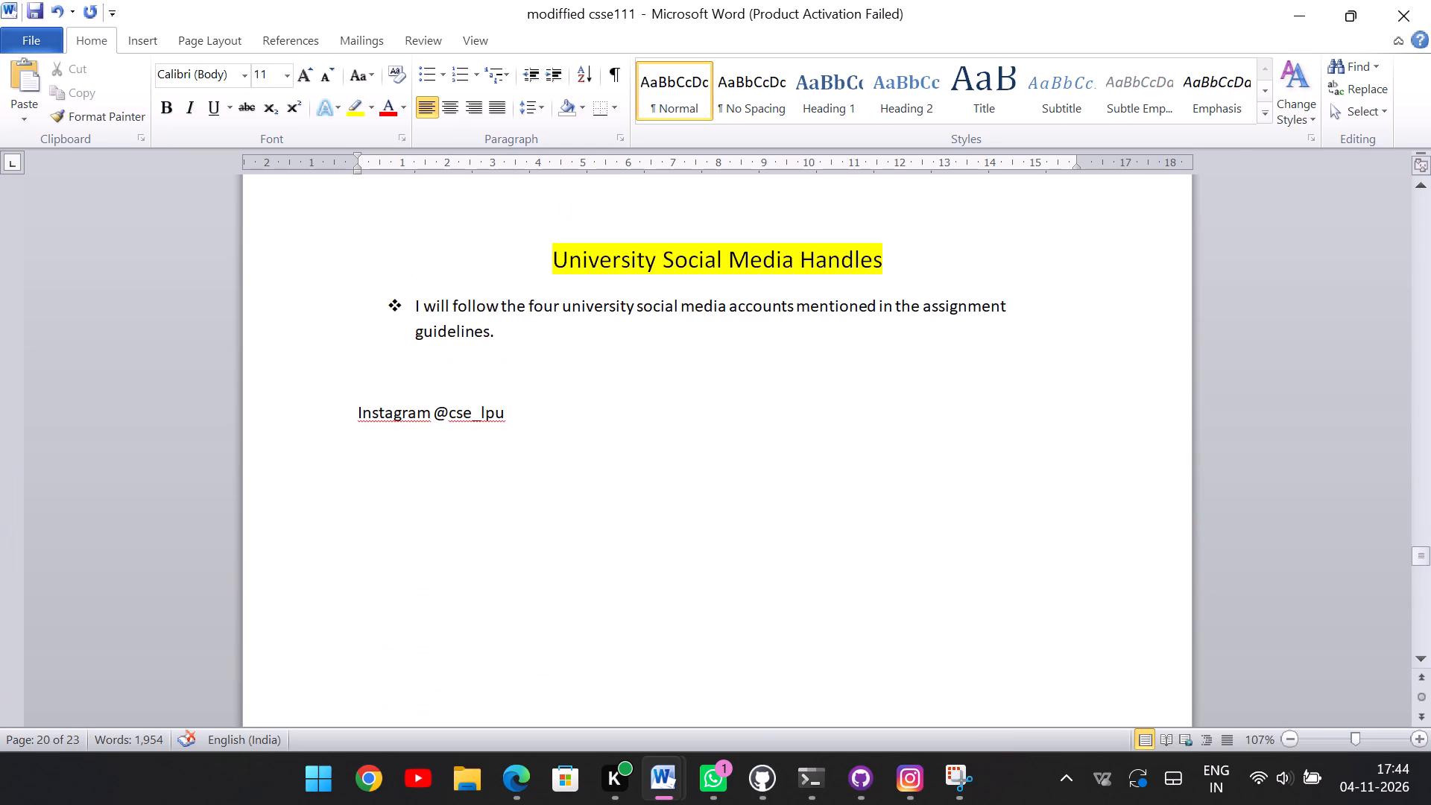
pyautogui.click(352, 473)
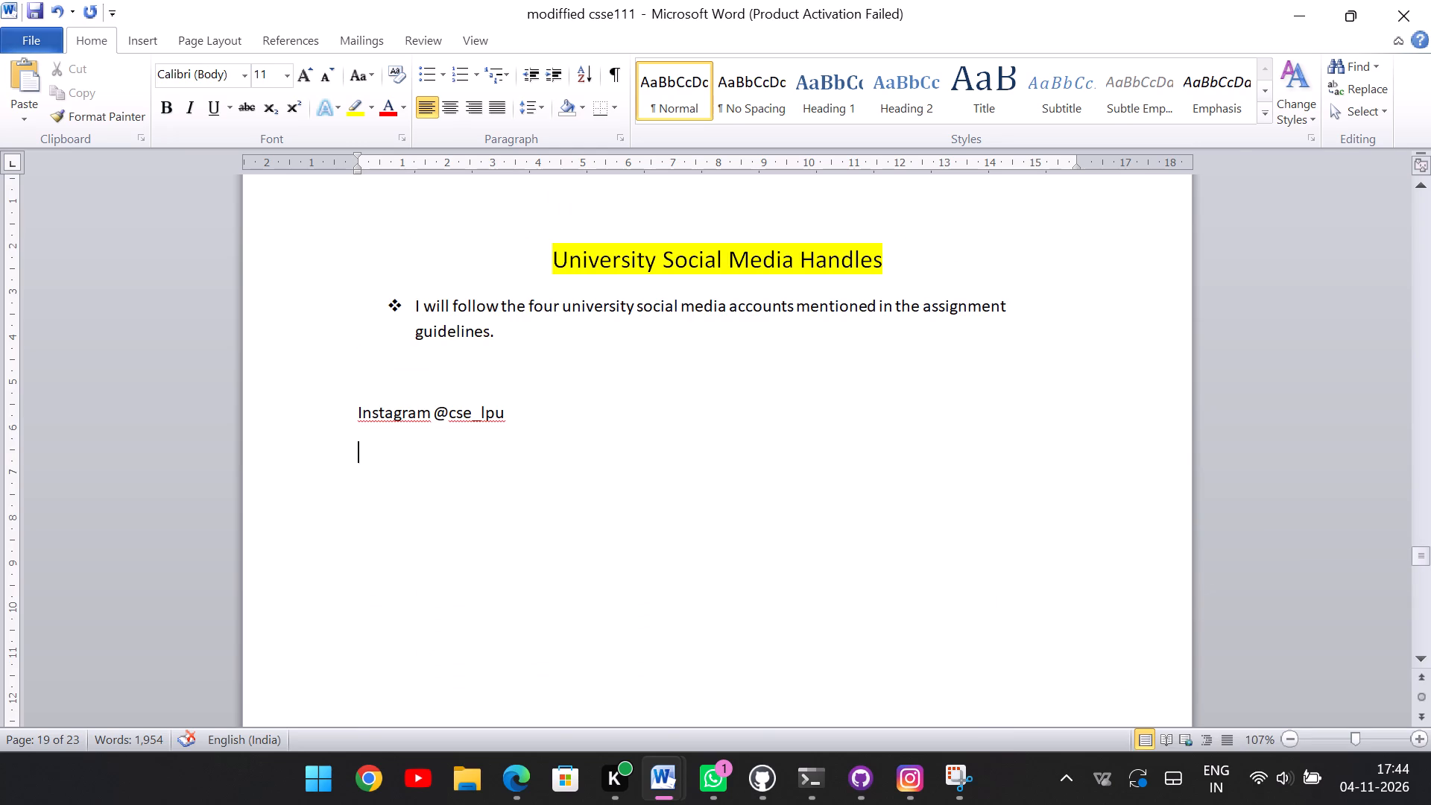
pyautogui.hotkey('ctrl', 'v')
# Delete the 11 blank lines above "Facebook| SCSE LPU" so that it sits at the top of its page.
pyautogui.scroll(1, 352, 473)
pyautogui.scroll(-15, 362, 473)
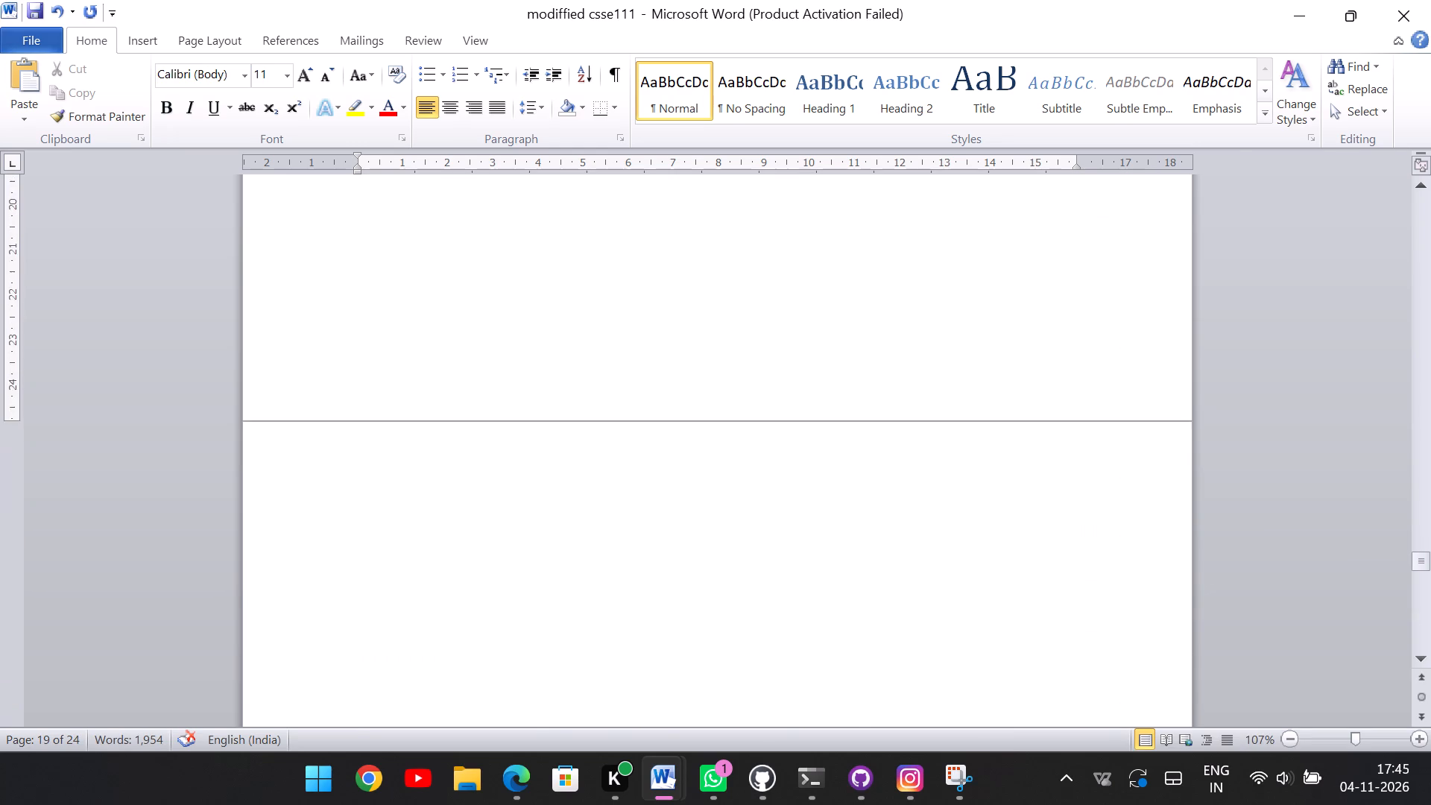
pyautogui.scroll(-8, 606, 424)
pyautogui.scroll(2, 590, 427)
pyautogui.scroll(2, 382, 320)
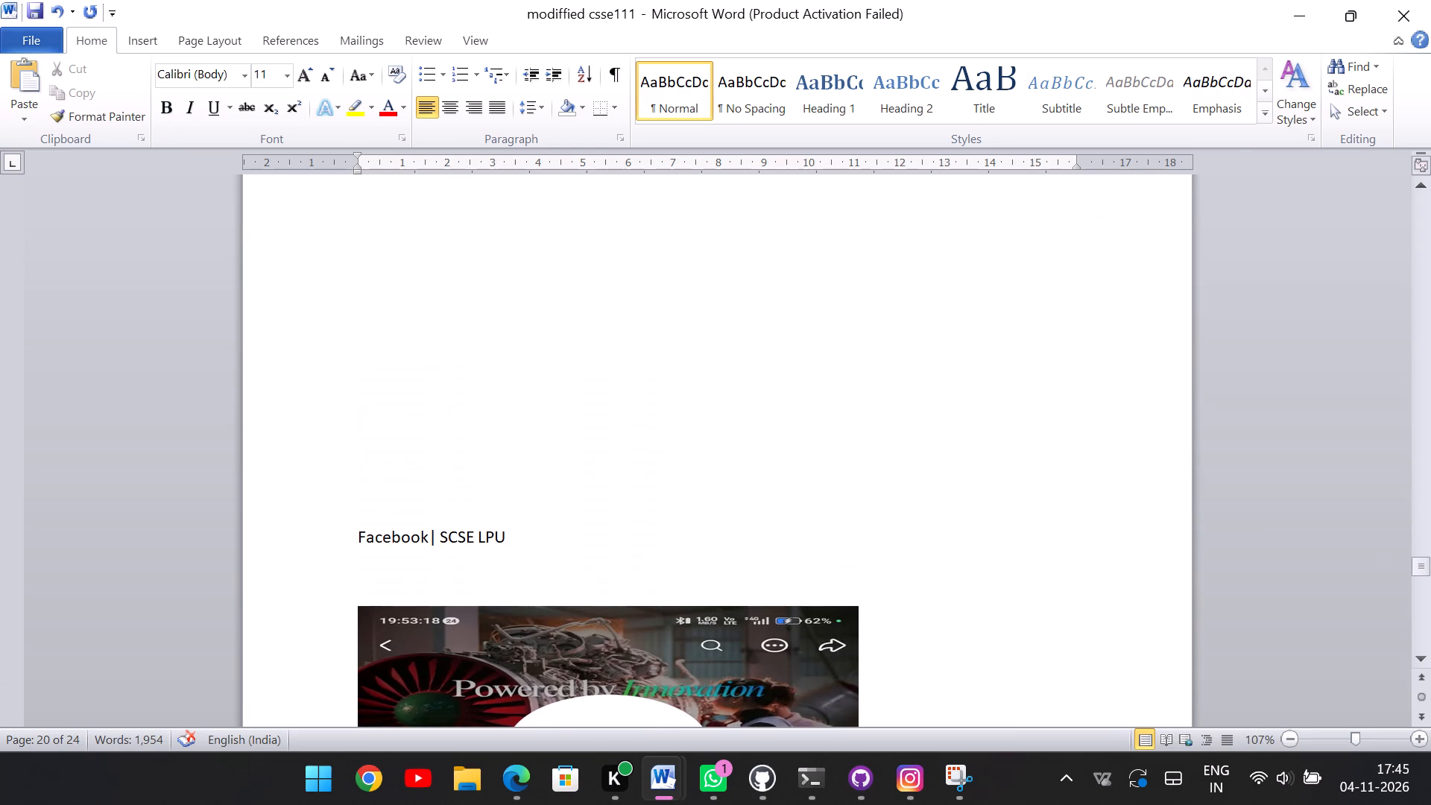
pyautogui.scroll(2, 367, 388)
pyautogui.click(368, 615)
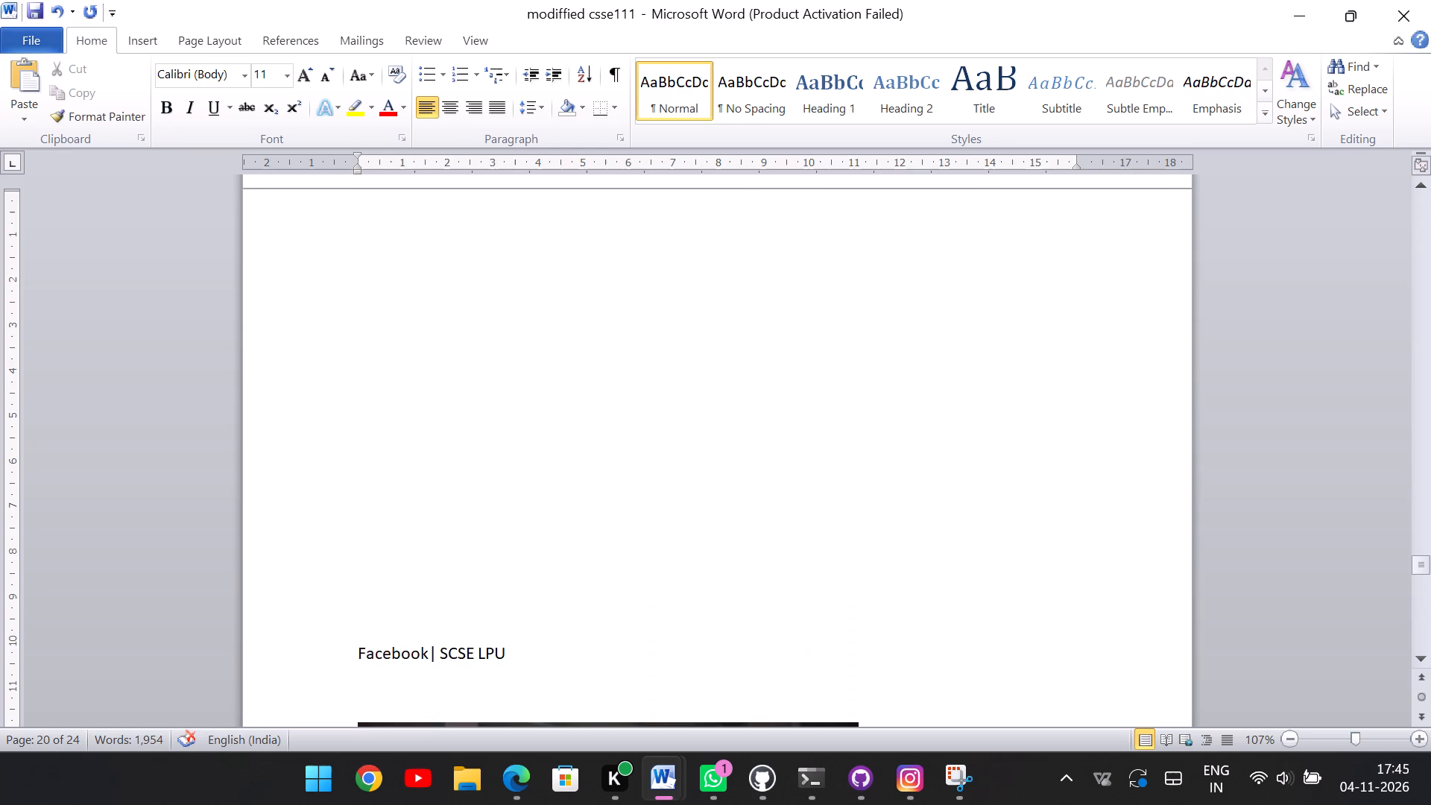
pyautogui.press('BackSpace')
pyautogui.press('BackSpace')
pyautogui.press('BackSpace')
pyautogui.press('BackSpace')
pyautogui.press('BackSpace')
pyautogui.press('BackSpace')
pyautogui.press('BackSpace')
pyautogui.press('BackSpace')
pyautogui.press('BackSpace')
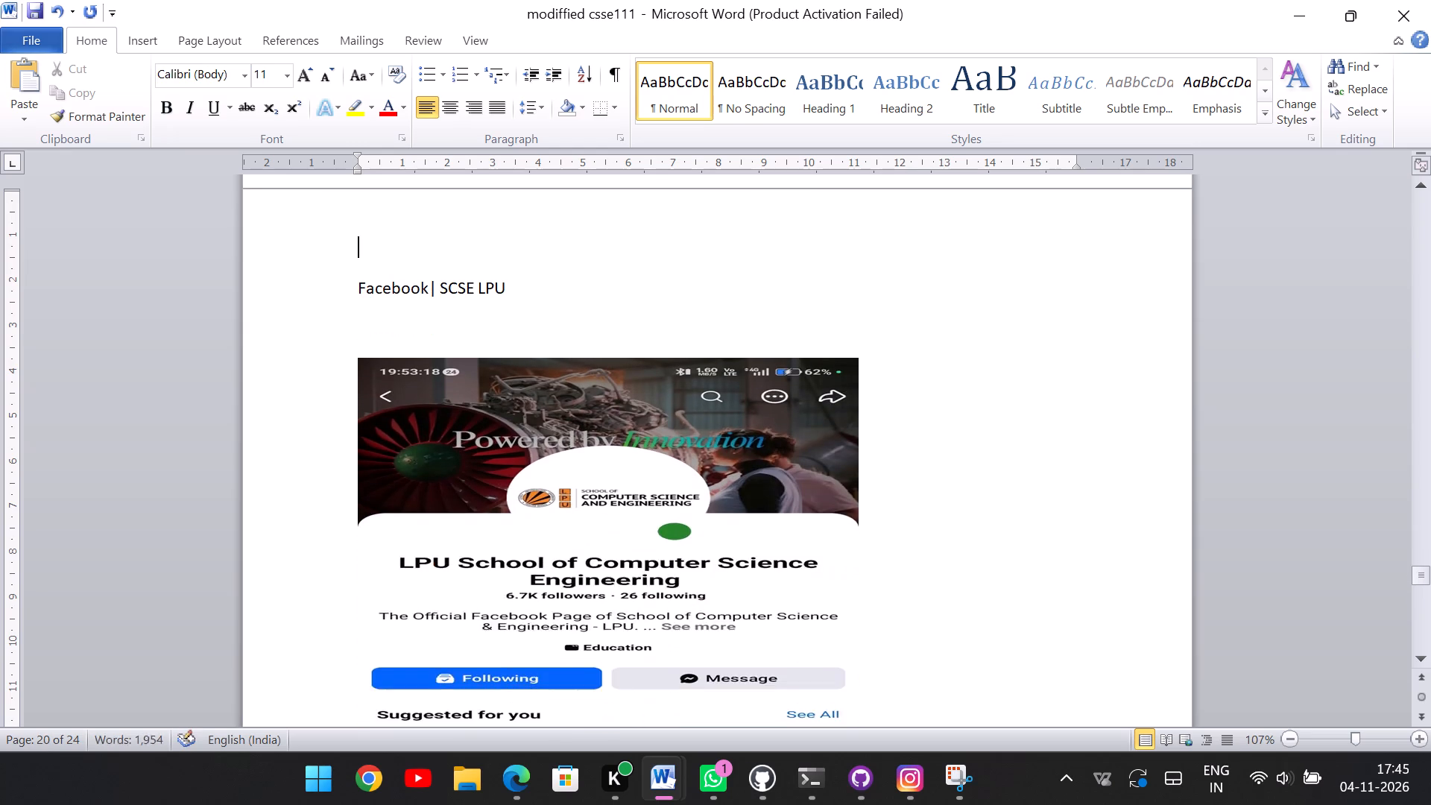
pyautogui.press('BackSpace')
pyautogui.press('BackSpace')
pyautogui.scroll(-2, 477, 680)
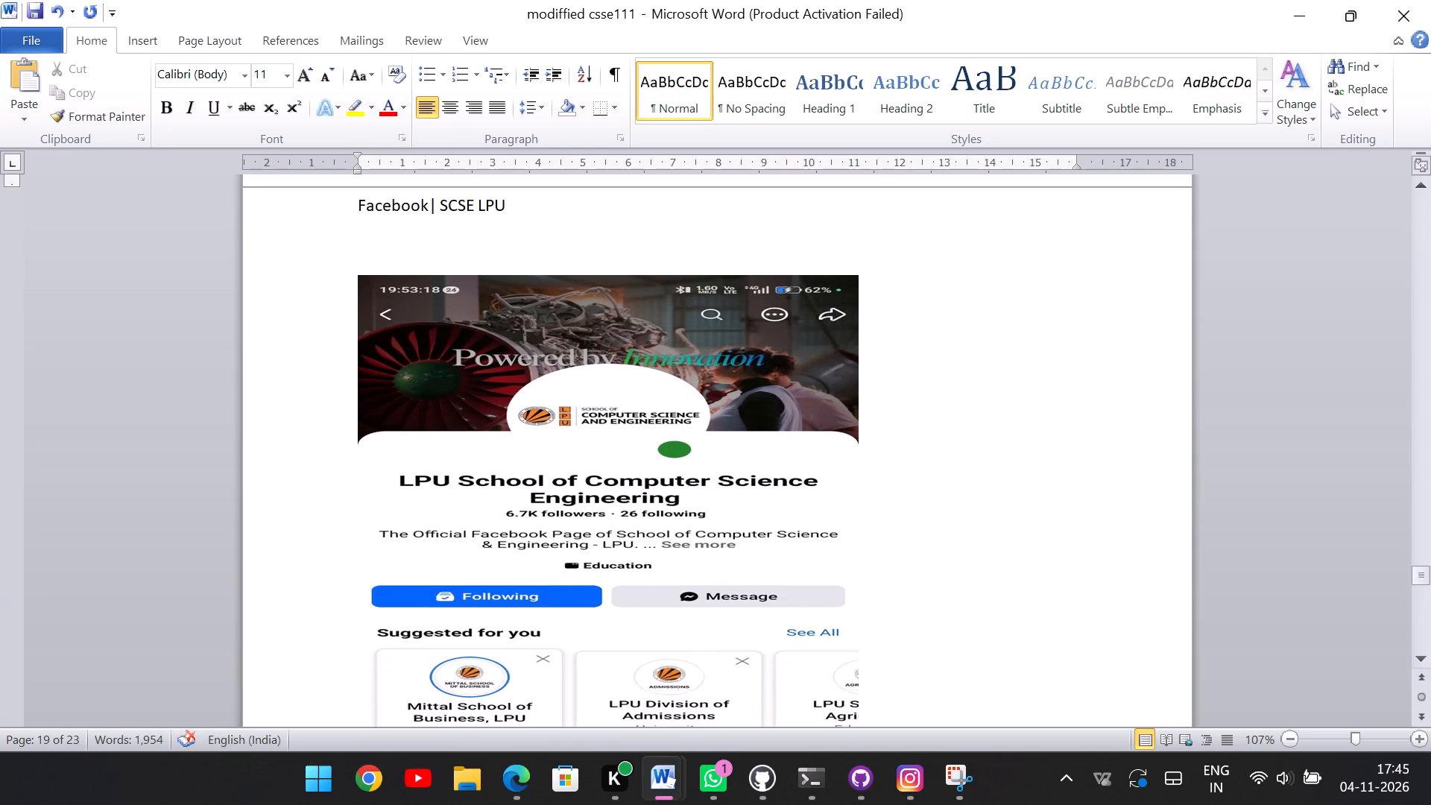
pyautogui.scroll(-8, 497, 672)
pyautogui.click(537, 341)
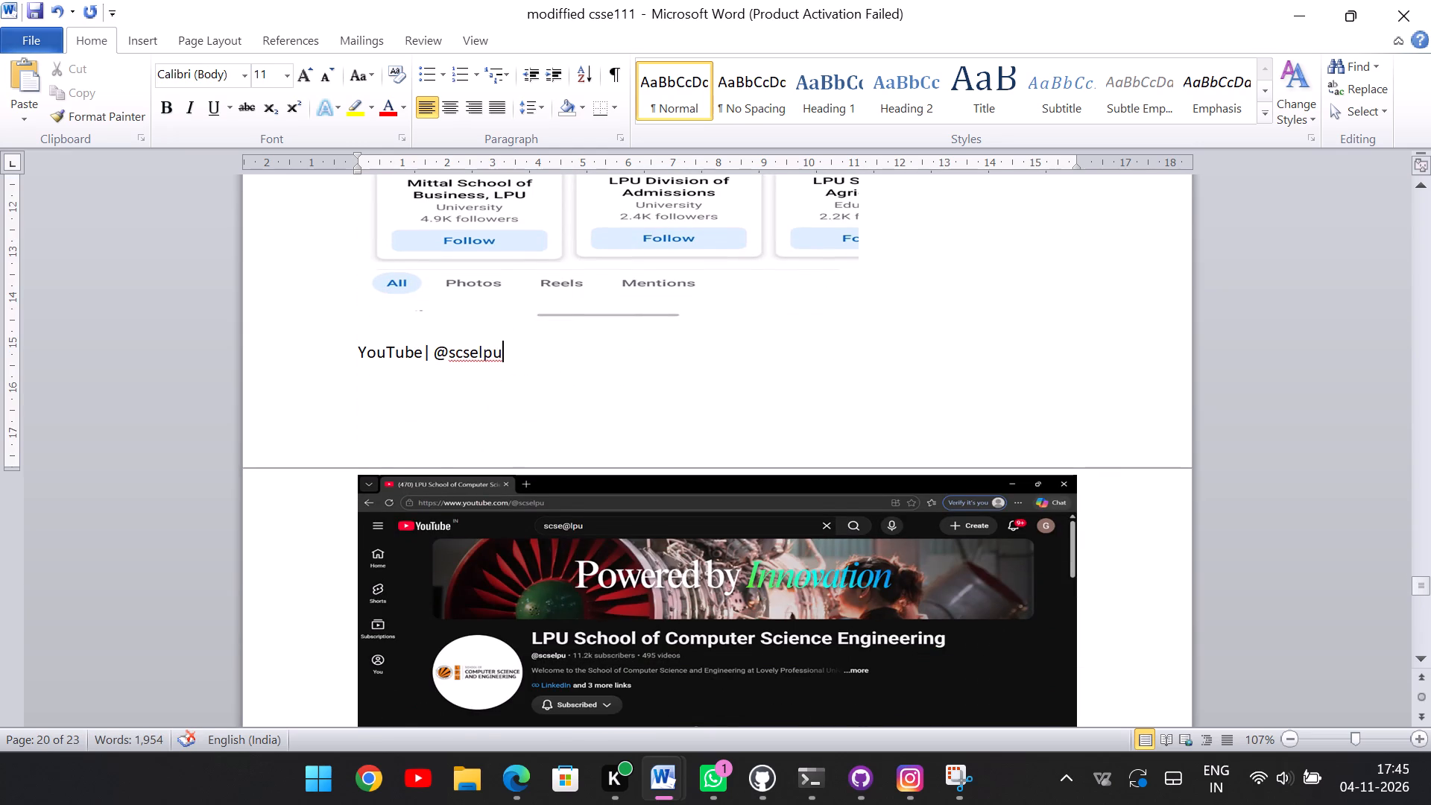
pyautogui.click(952, 231)
pyautogui.press('Return')
pyautogui.press('Return')
pyautogui.press('Return')
pyautogui.press('Return')
pyautogui.press('Return')
pyautogui.press('Return')
pyautogui.press('Return')
pyautogui.press('Return')
pyautogui.press('Return')
pyautogui.press('Return')
pyautogui.press('Return')
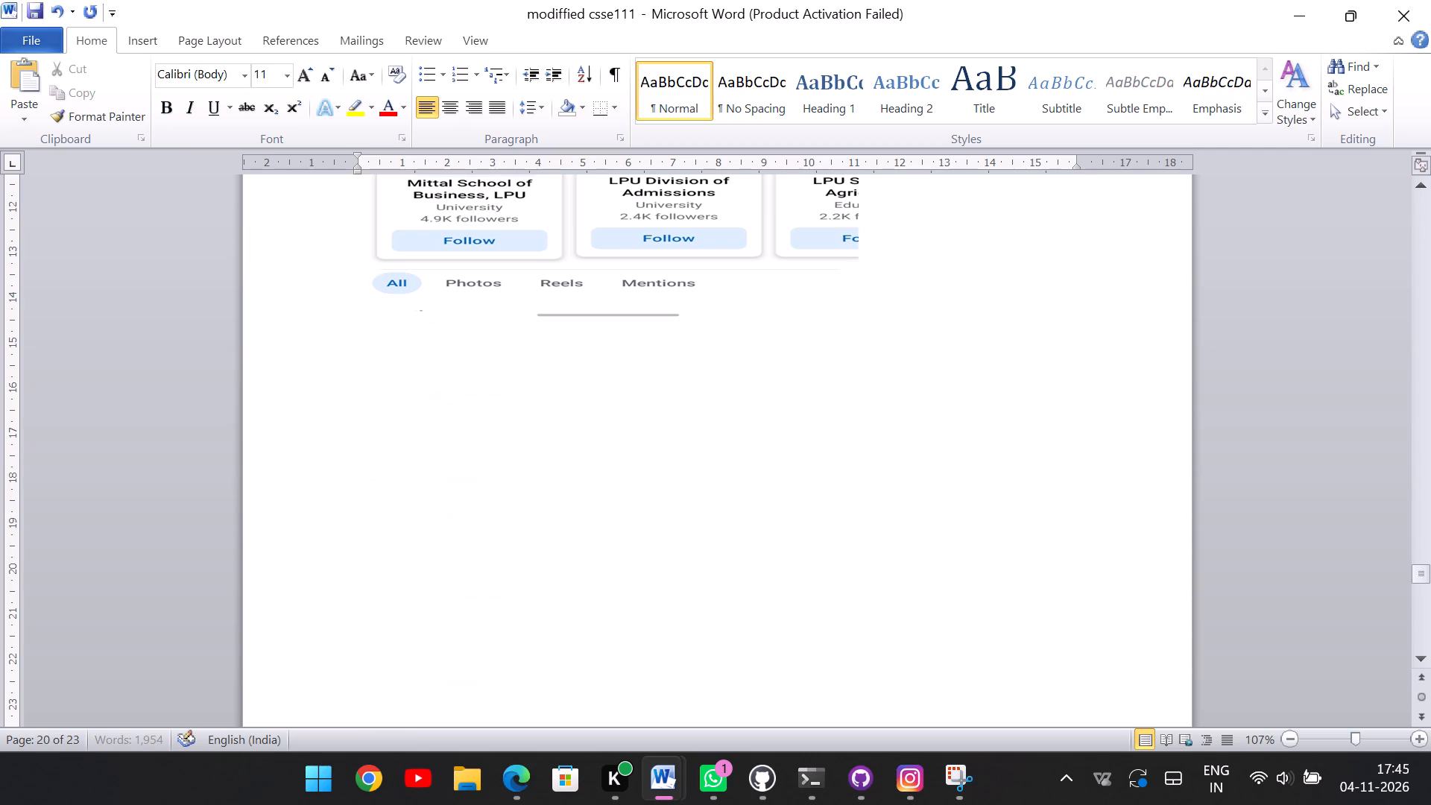
pyautogui.press('Return')
# Copy the LinkedIn profile screenshot and place the insertion point in the blank lines at the top of page 22, above "LinkedIn| SCSE LPU".
pyautogui.scroll(-10, 844, 247)
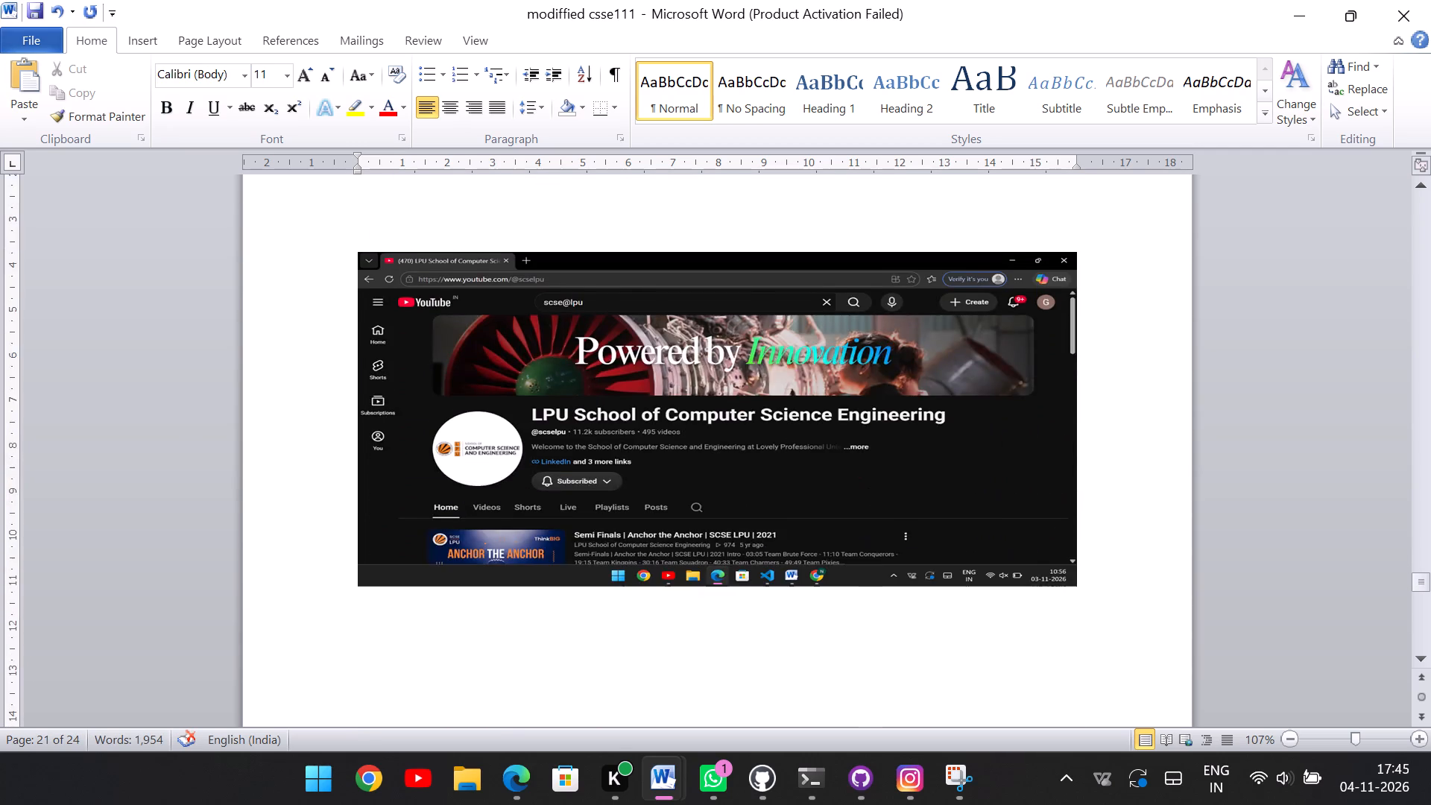
pyautogui.scroll(-18, 507, 350)
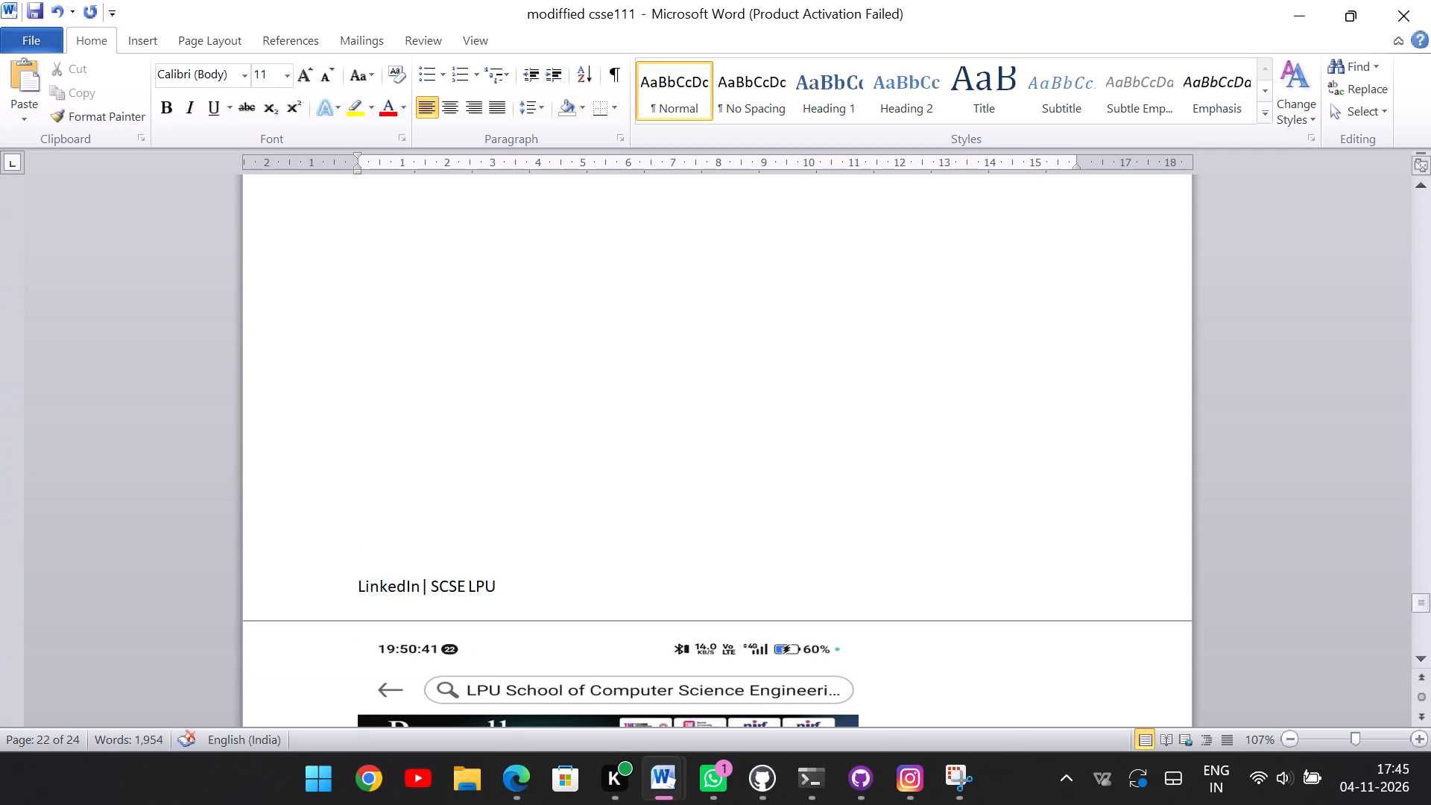
pyautogui.scroll(4, 466, 565)
pyautogui.scroll(-6, 508, 490)
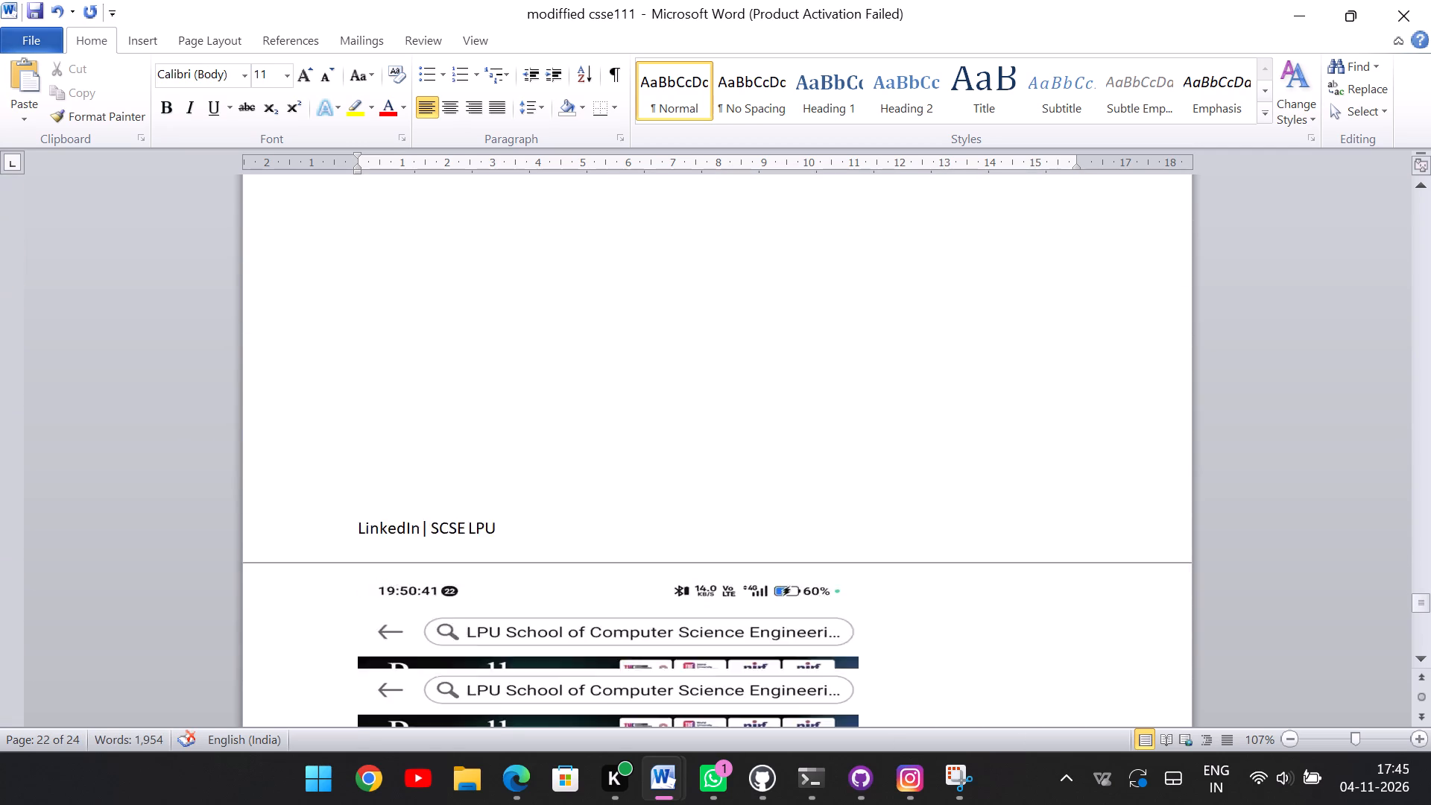
pyautogui.scroll(-2, 508, 490)
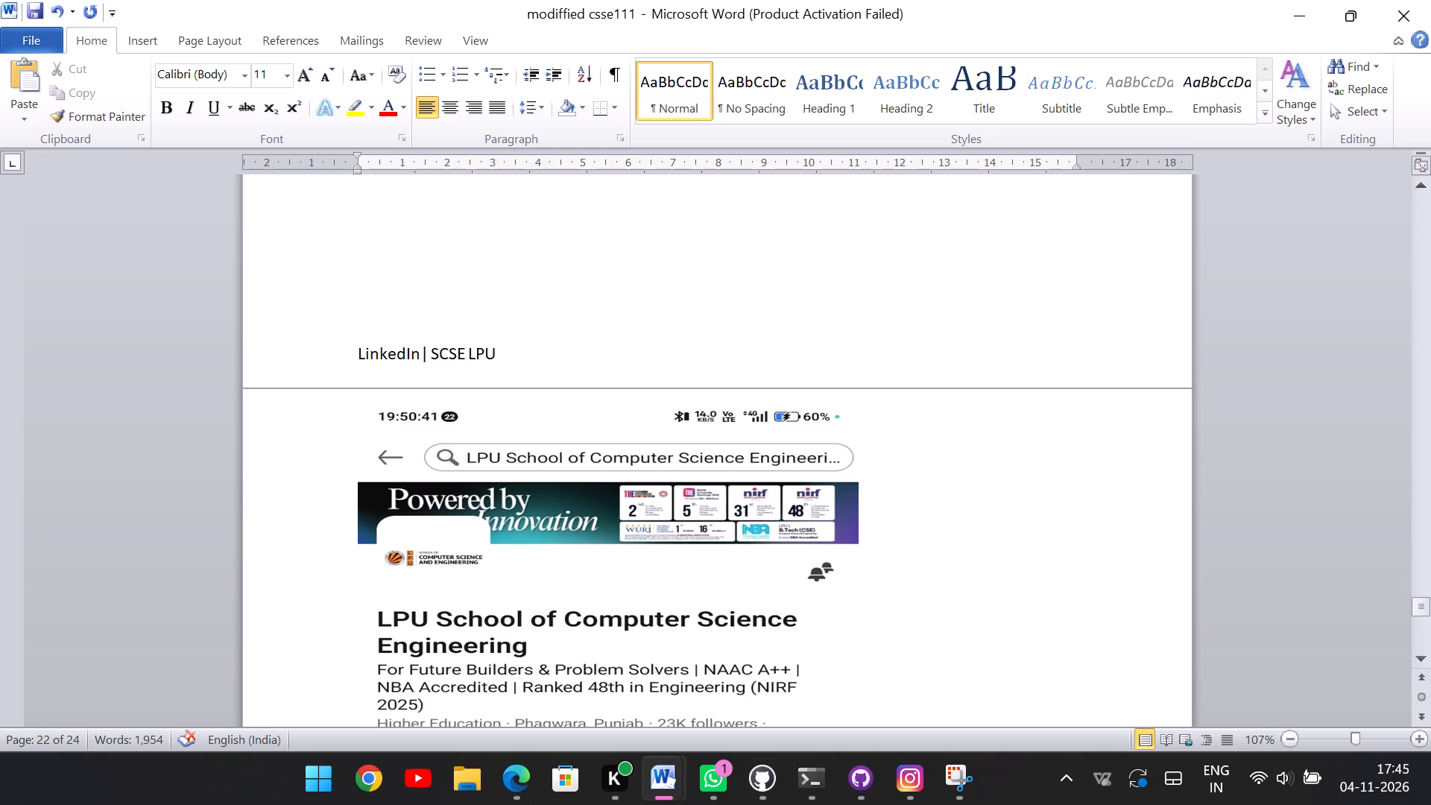
pyautogui.click(371, 433)
pyautogui.hotkey('ctrl', 'c')
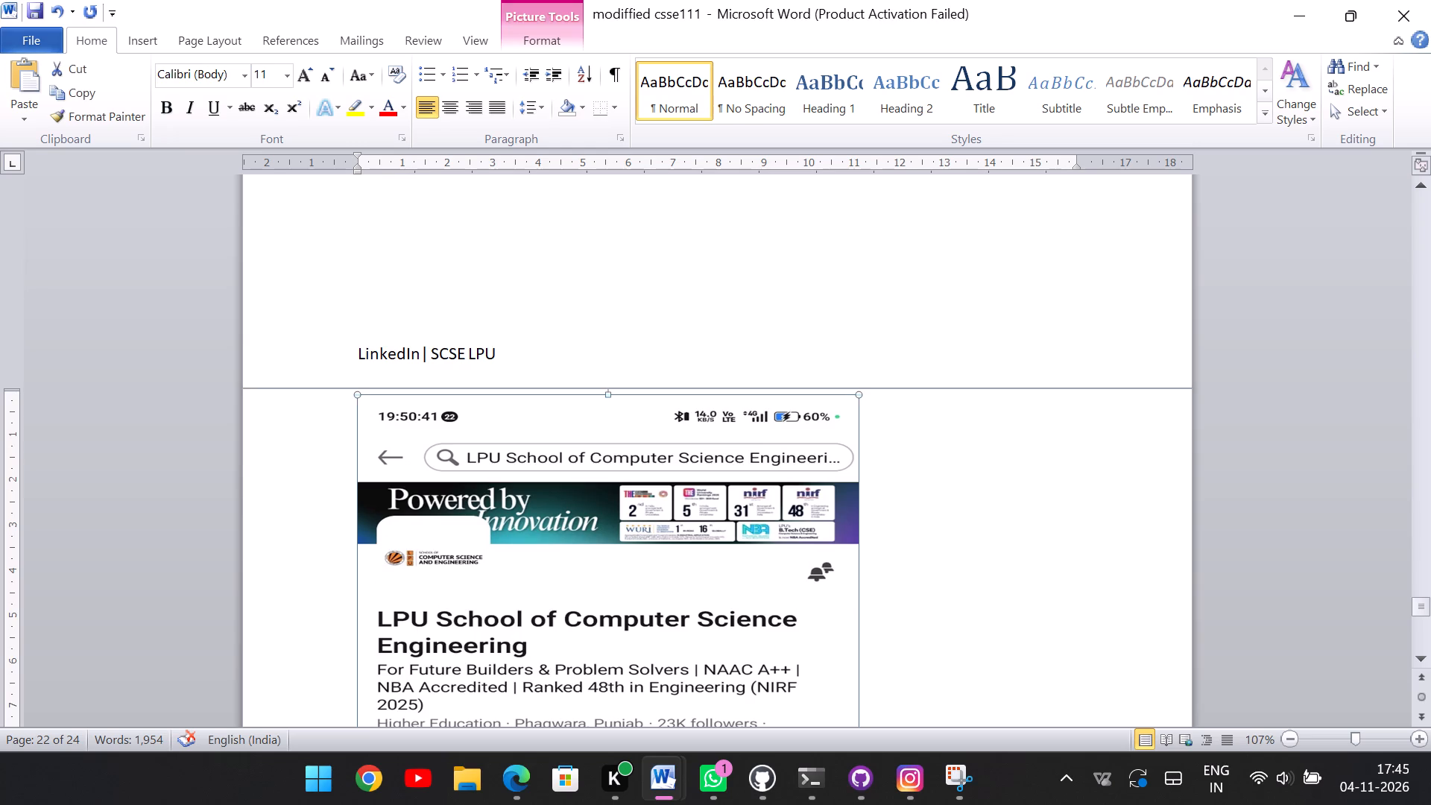
pyautogui.scroll(8, 365, 432)
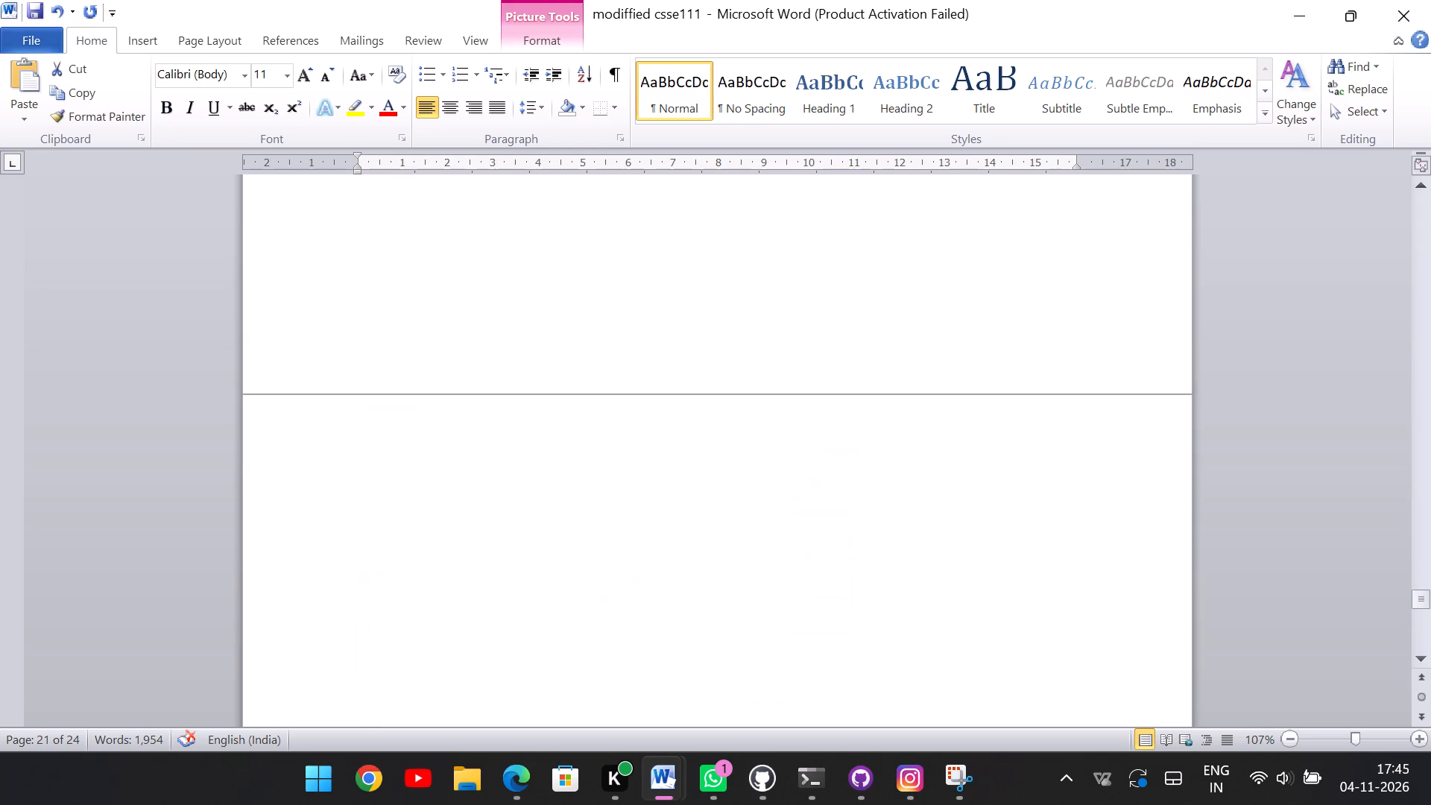
pyautogui.click(391, 426)
pyautogui.click(356, 478)
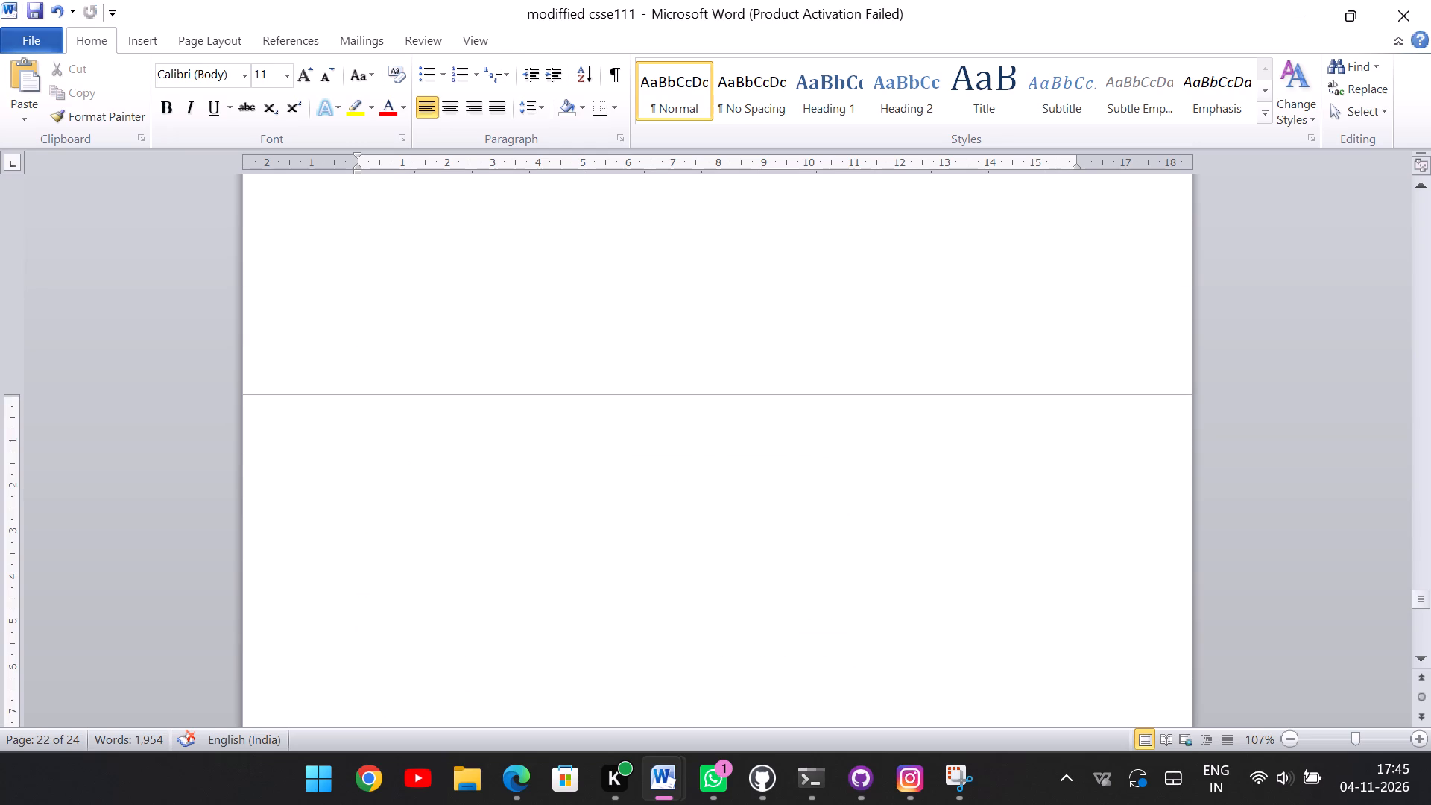
# Paste the copied LinkedIn page screenshot of LPU School of Computer Science Engineering onto the blank page 22.
pyautogui.hotkey('ctrl', 'v')
pyautogui.scroll(5, 364, 479)
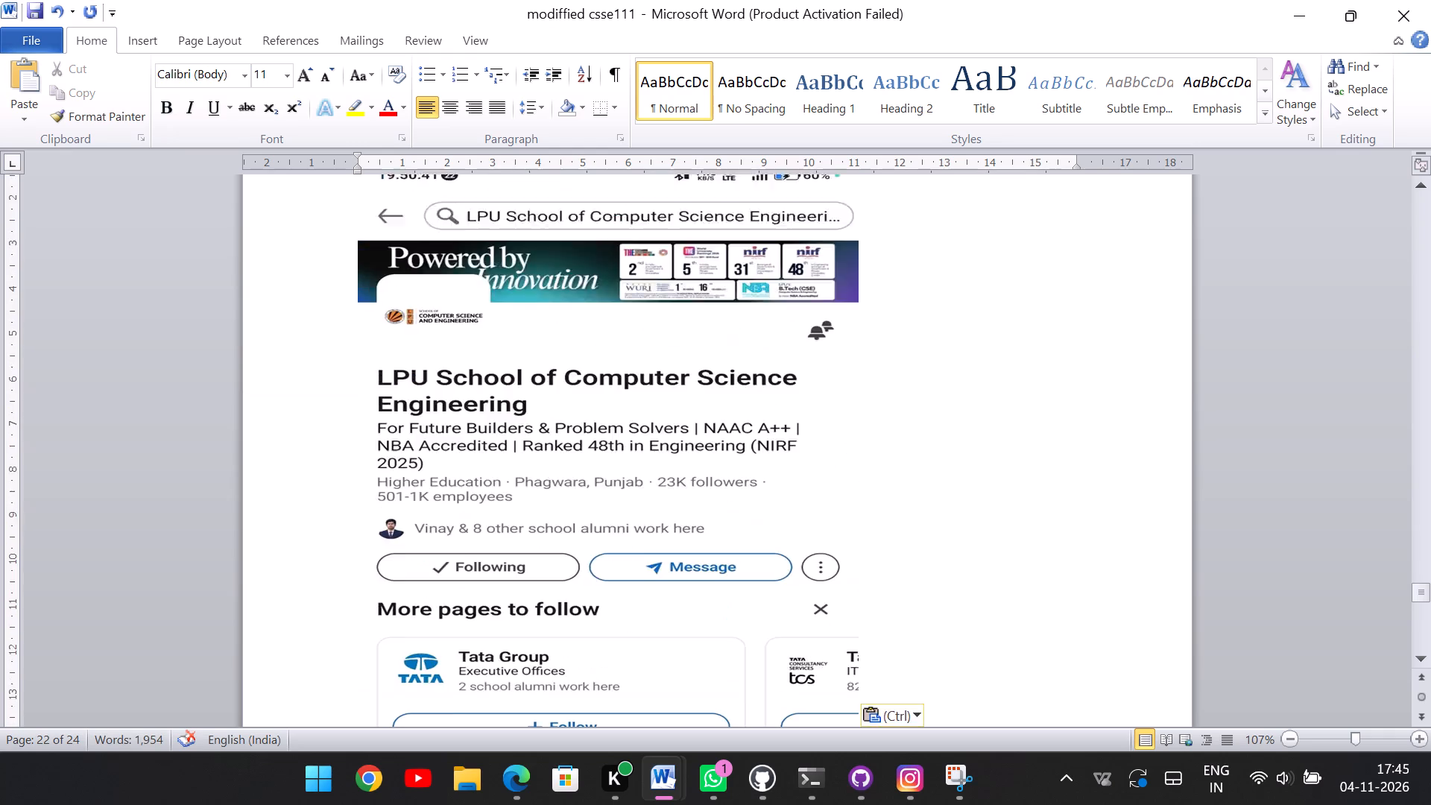
# Delete the duplicate LinkedIn screenshot beneath the "LinkedIn | SCSE LPU" line on page 23.
pyautogui.scroll(-1, 364, 479)
pyautogui.scroll(2, 364, 479)
pyautogui.scroll(-6, 364, 479)
pyautogui.scroll(19, 364, 483)
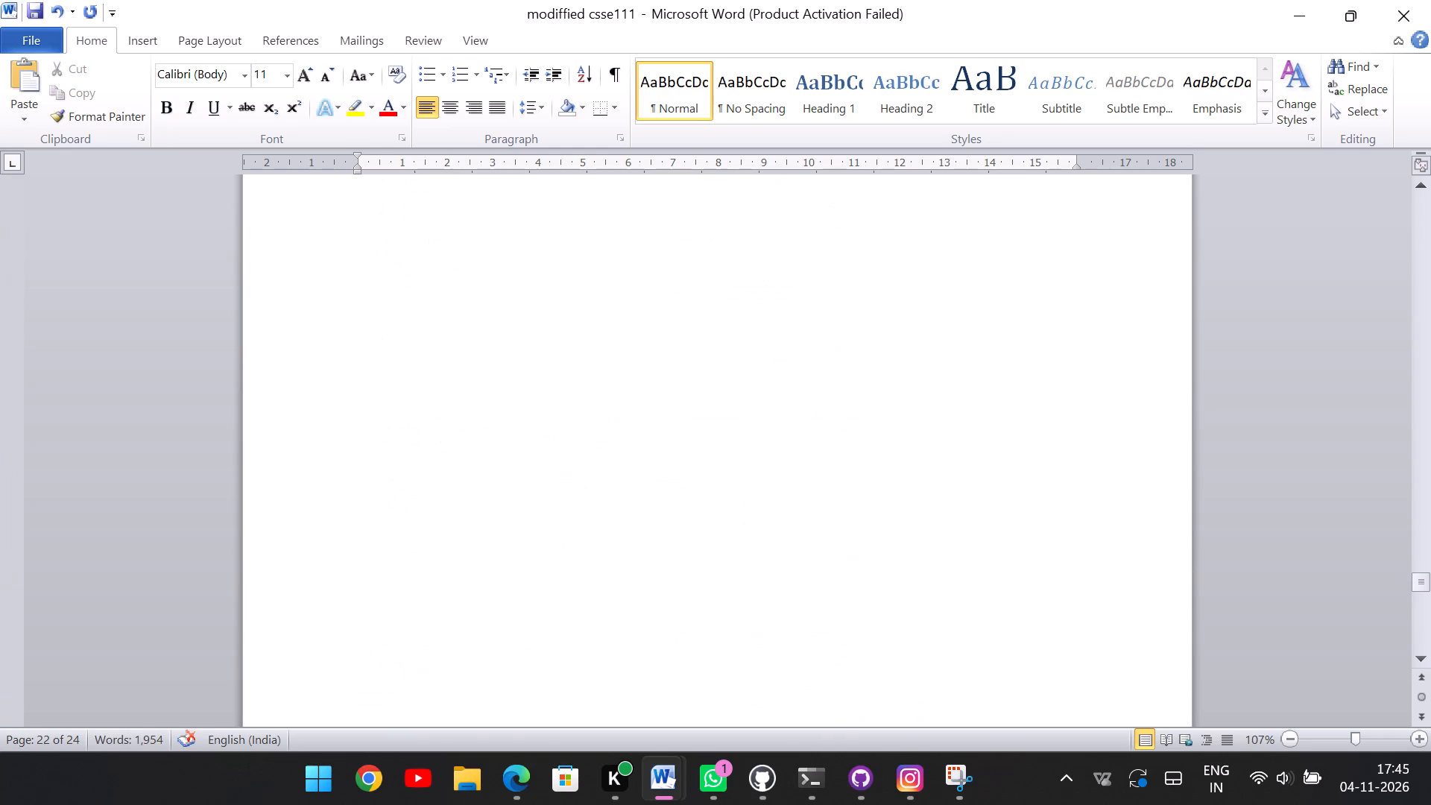
pyautogui.scroll(9, 364, 483)
pyautogui.scroll(-20, 364, 483)
pyautogui.scroll(-3, 364, 483)
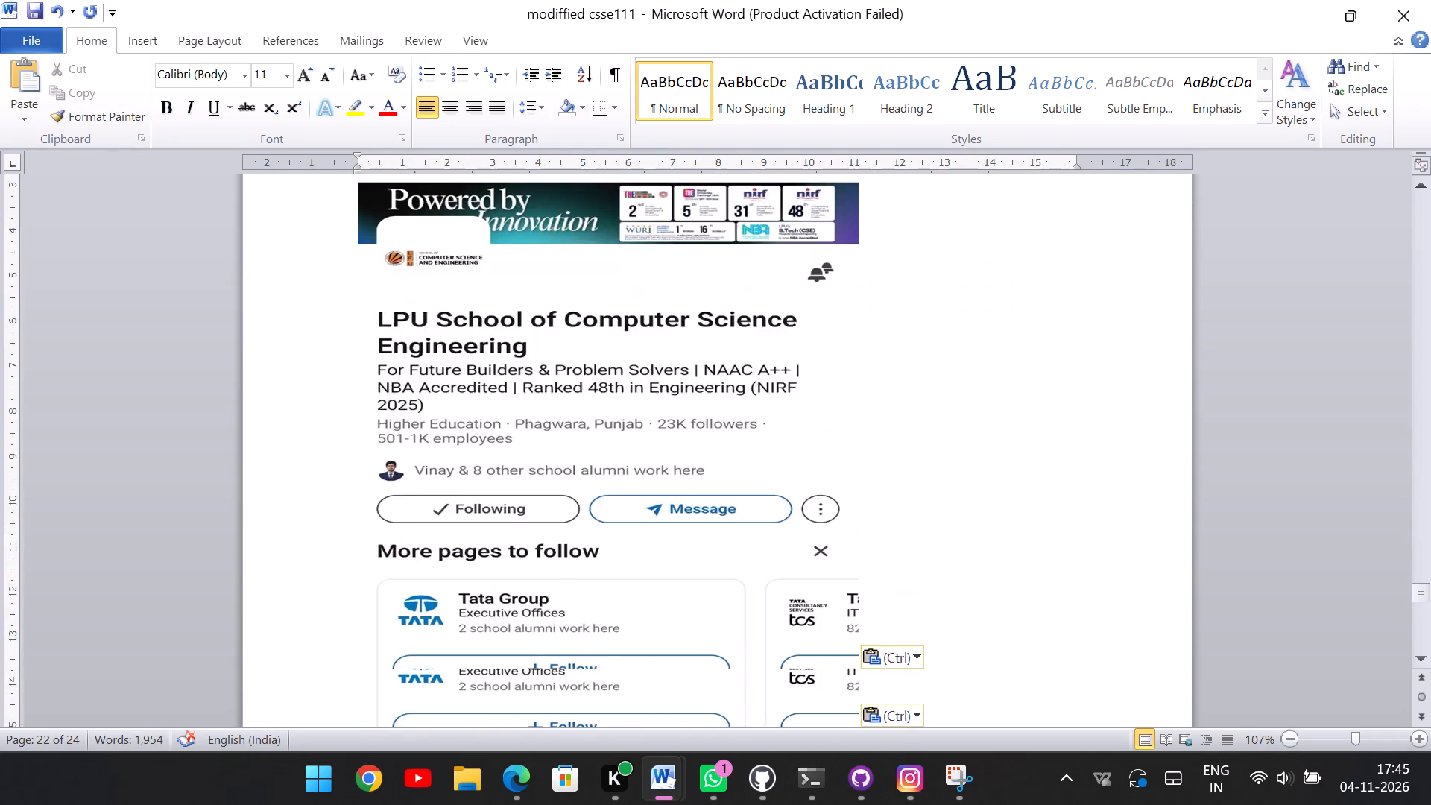
pyautogui.scroll(-16, 383, 477)
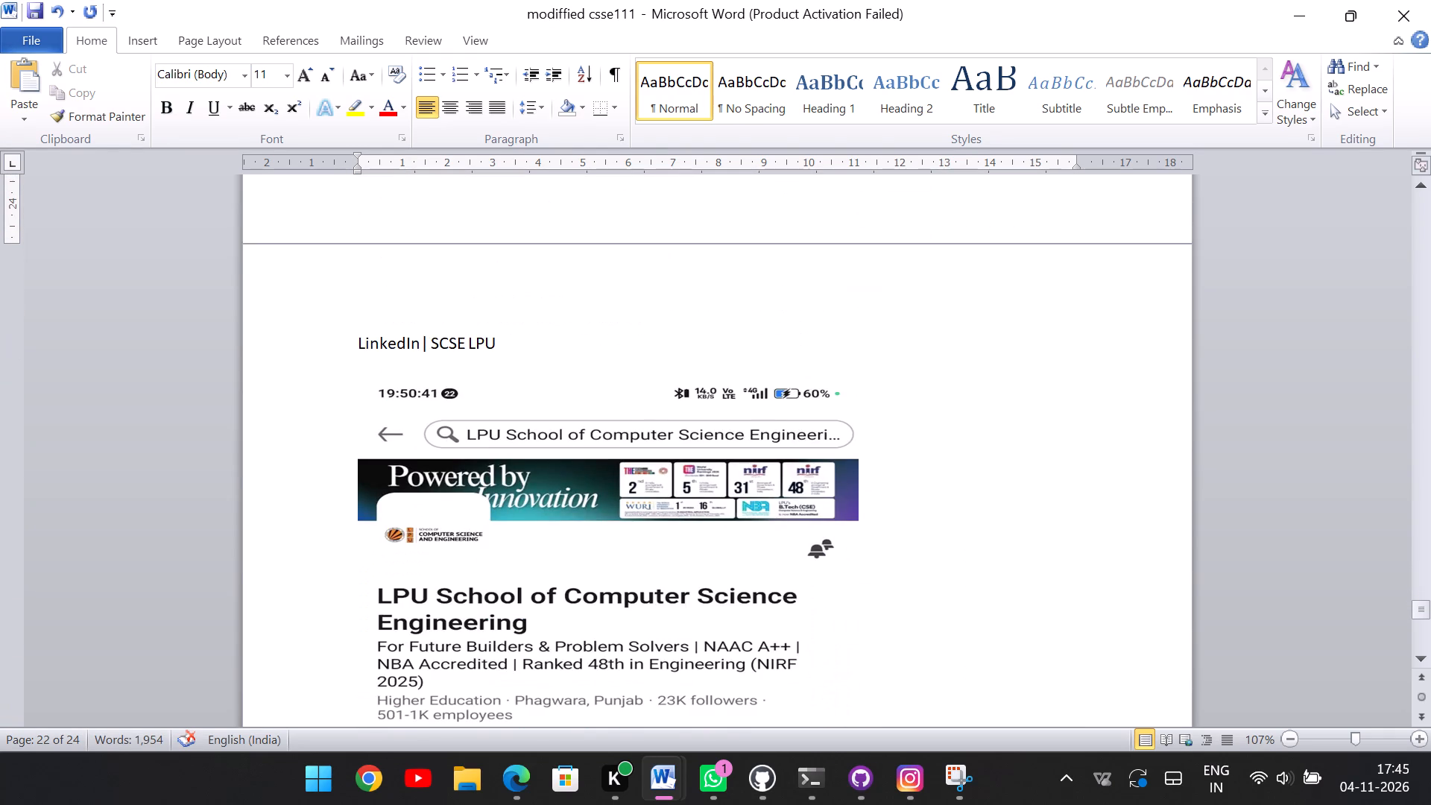
pyautogui.click(368, 392)
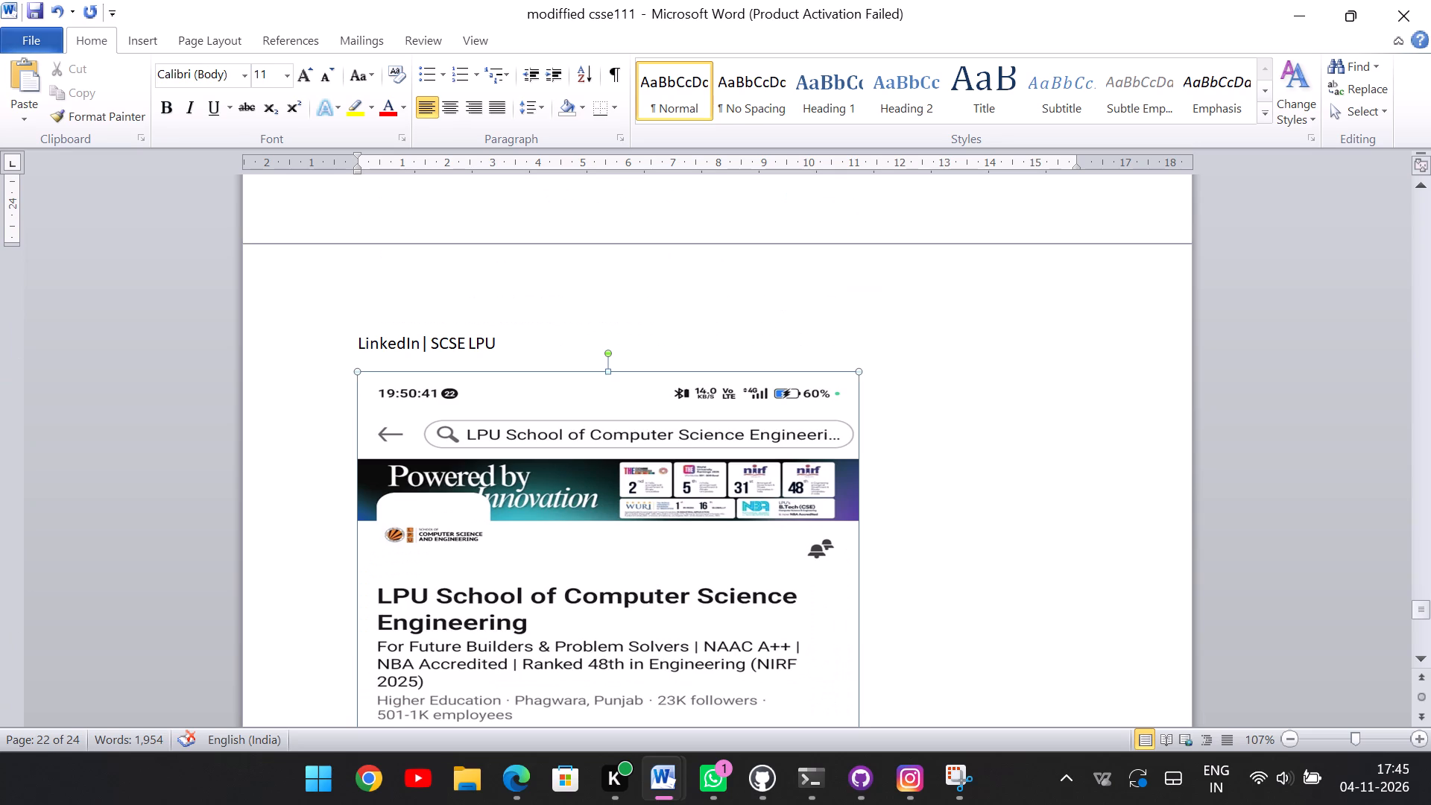
pyautogui.press('BackSpace')
# Move the "LinkedIn | SCSE LPU" line from page 23 to a new line above the LinkedIn screenshot on page 22.
pyautogui.moveTo(349, 344); pyautogui.dragTo(487, 345)
pyautogui.hotkey('ctrl', 'c')
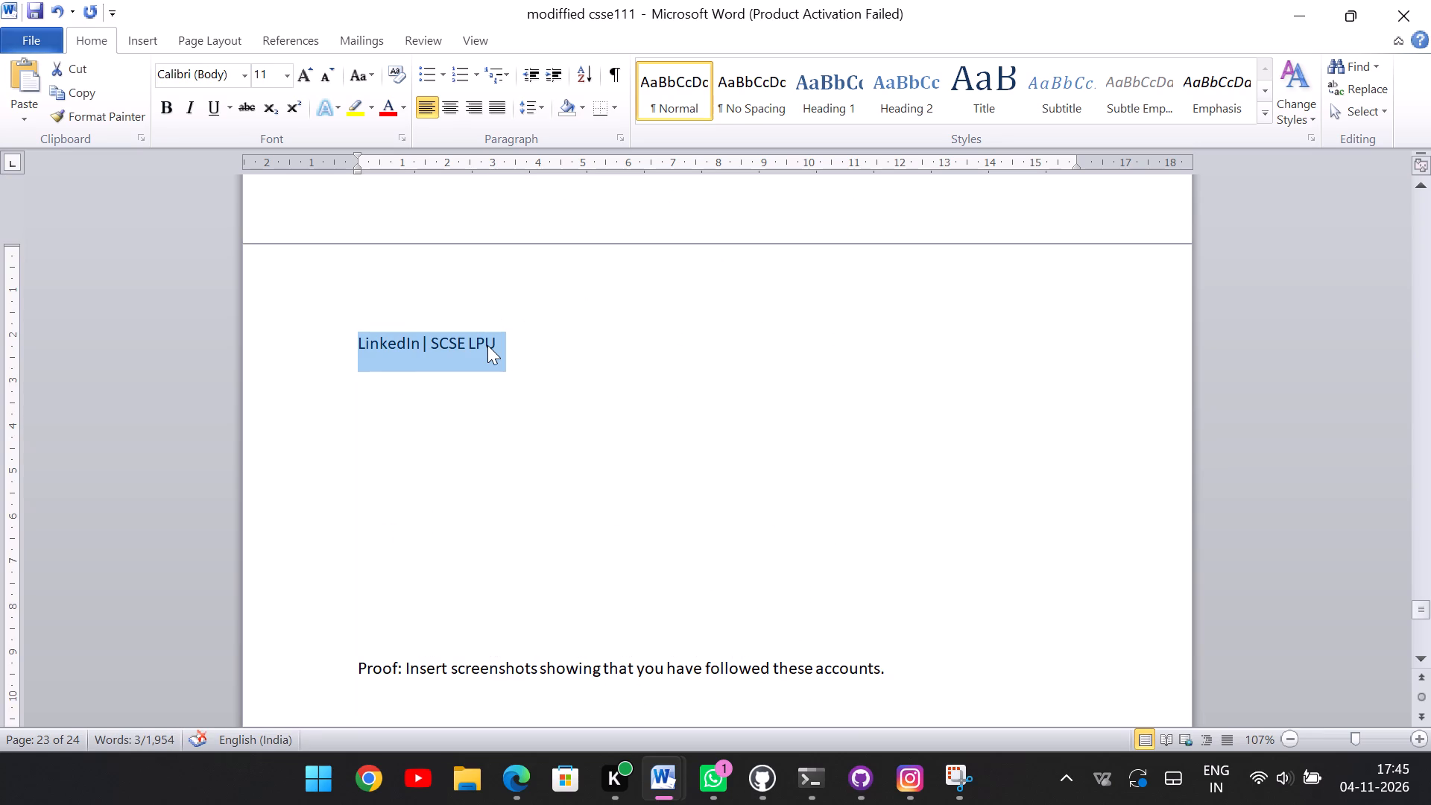
pyautogui.press('BackSpace')
pyautogui.scroll(13, 487, 345)
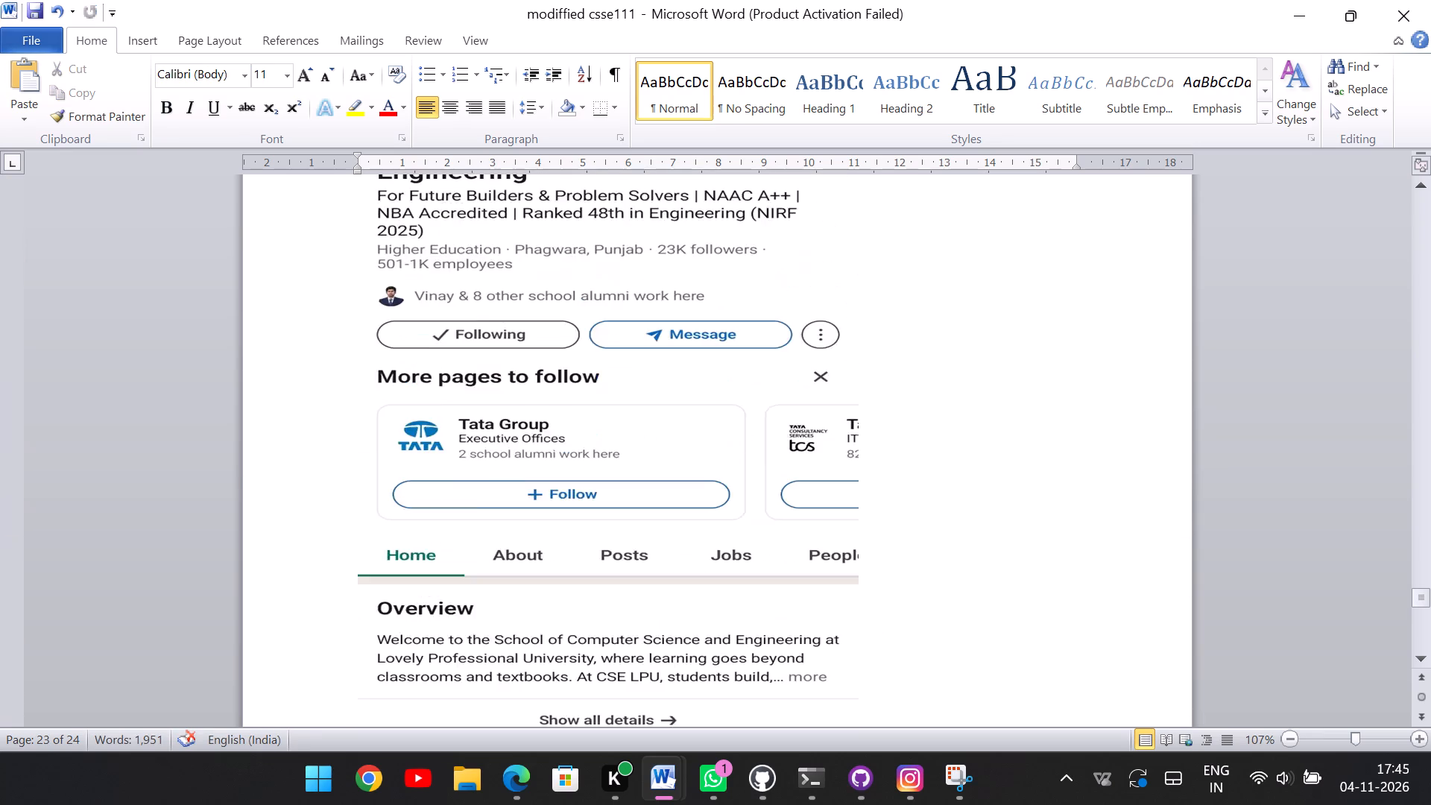
pyautogui.scroll(9, 487, 345)
pyautogui.click(504, 414)
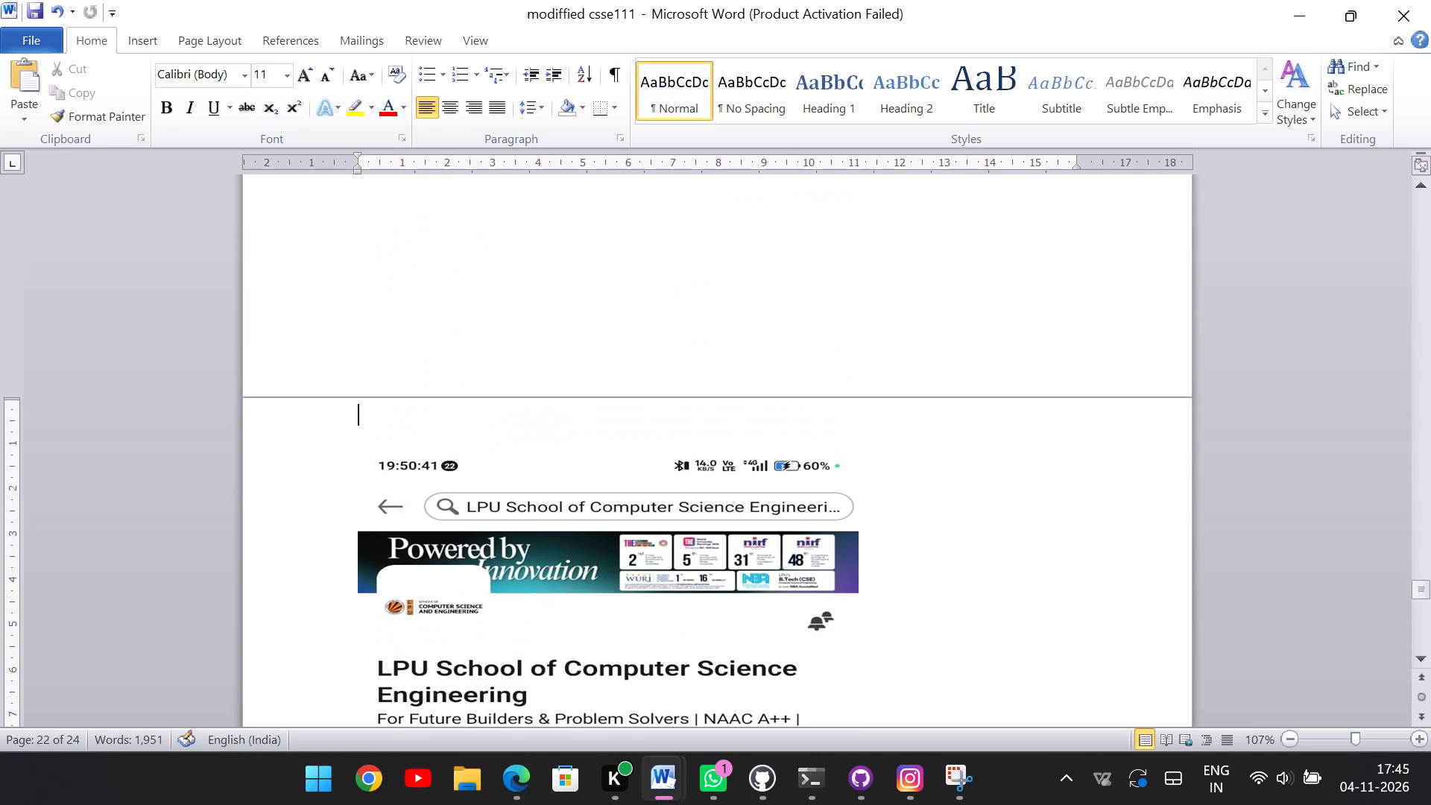
pyautogui.press('Return')
pyautogui.hotkey('ctrl', 'v')
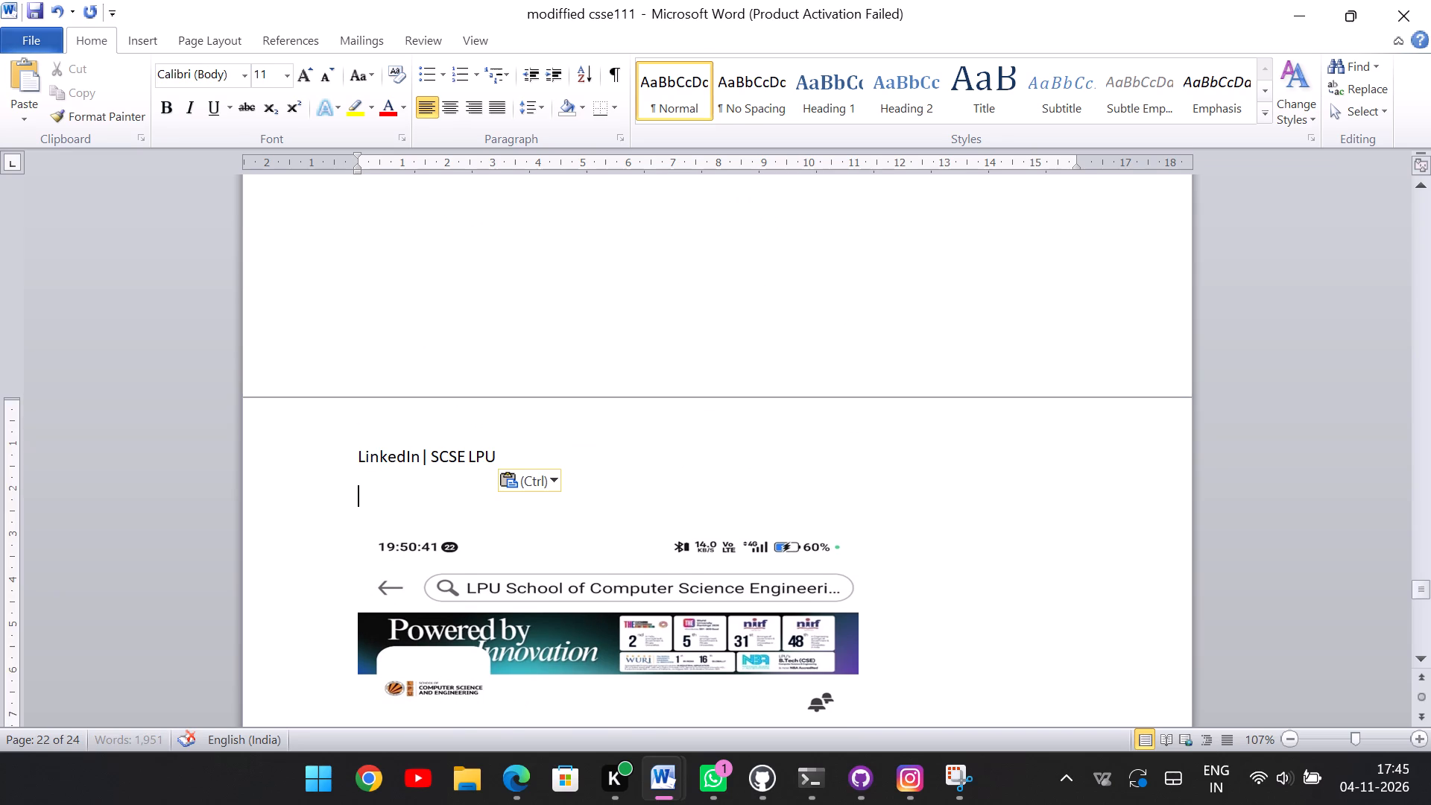
# Remove the blank lines above the "Proof: Insert screenshots" line so it moves up to the top of page 23.
pyautogui.scroll(-20, 504, 414)
pyautogui.scroll(-5, 504, 414)
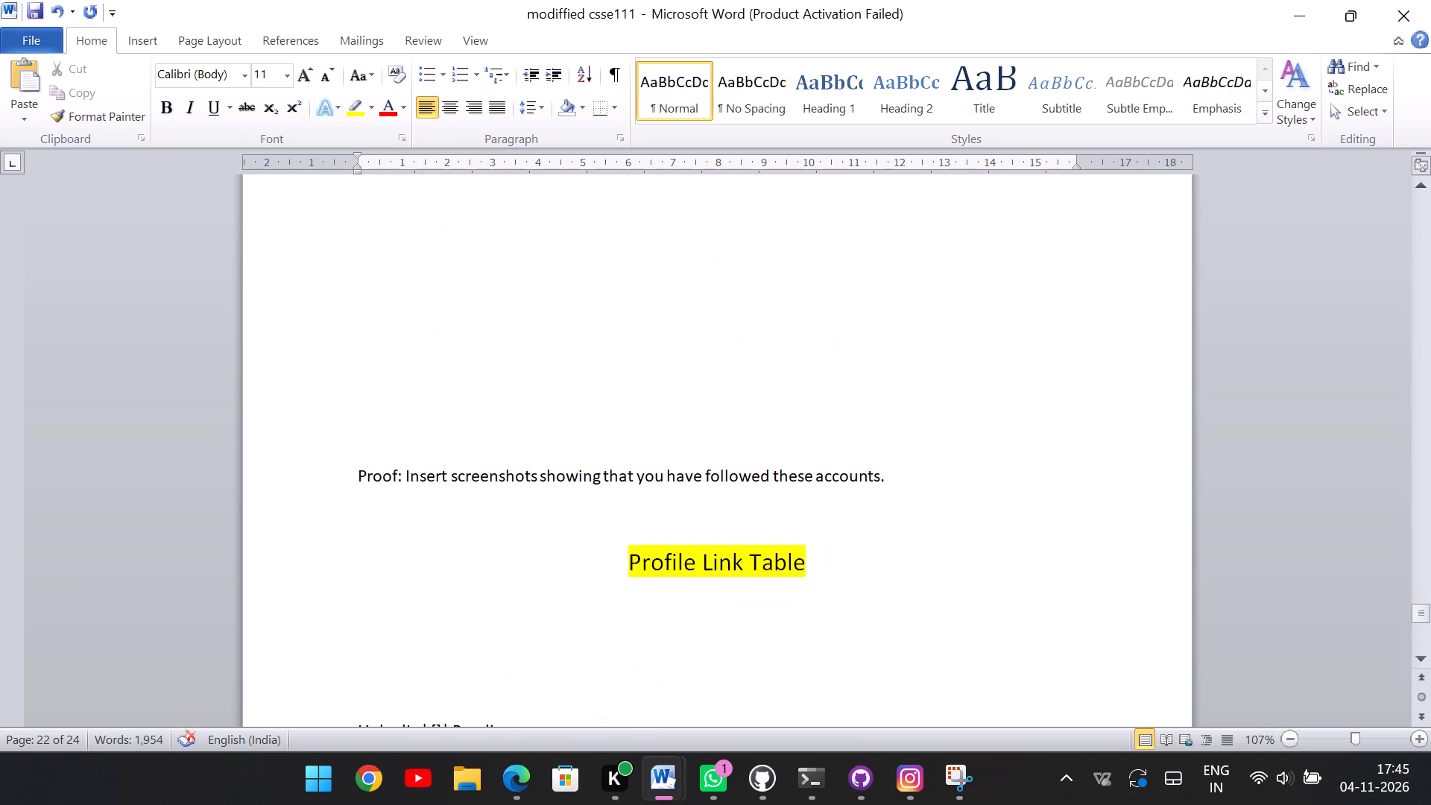
pyautogui.click(499, 399)
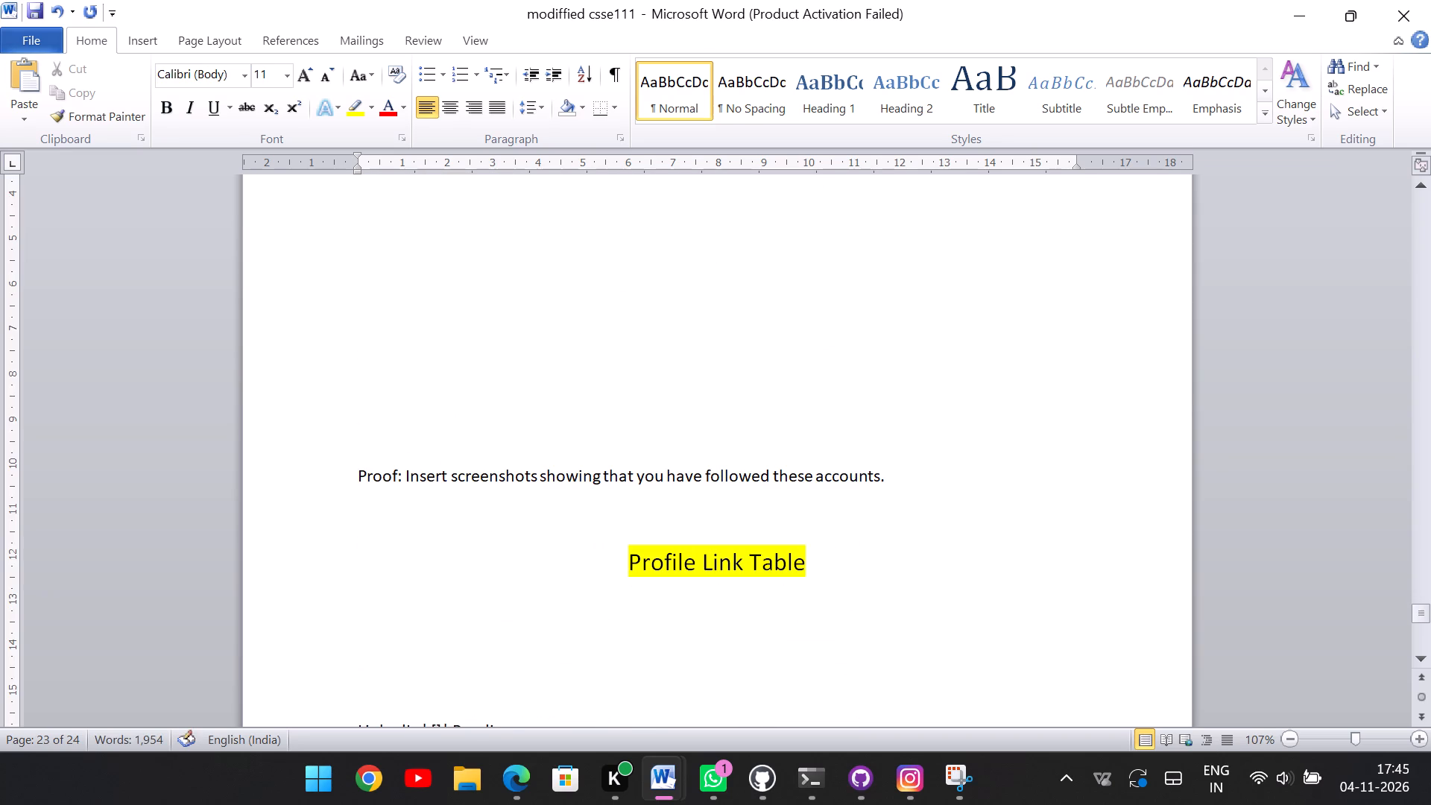
pyautogui.scroll(4, 432, 350)
pyautogui.click(429, 303)
pyautogui.click(389, 662)
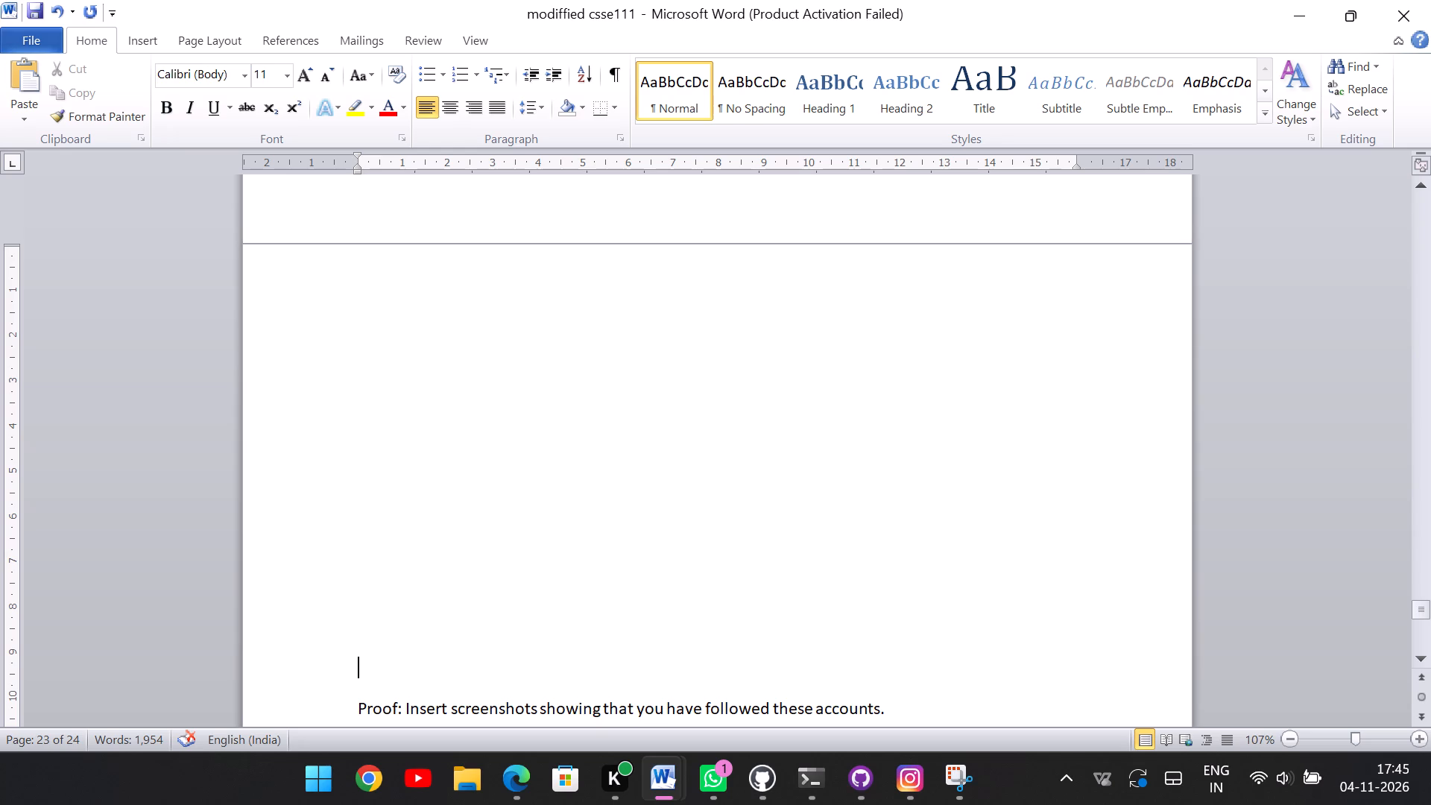
pyautogui.press('BackSpace')
pyautogui.press('BackSpace')
pyautogui.press('BackSpace')
pyautogui.press('BackSpace')
pyautogui.press('BackSpace')
pyautogui.press('BackSpace')
pyautogui.press('BackSpace')
pyautogui.press('BackSpace')
pyautogui.press('BackSpace')
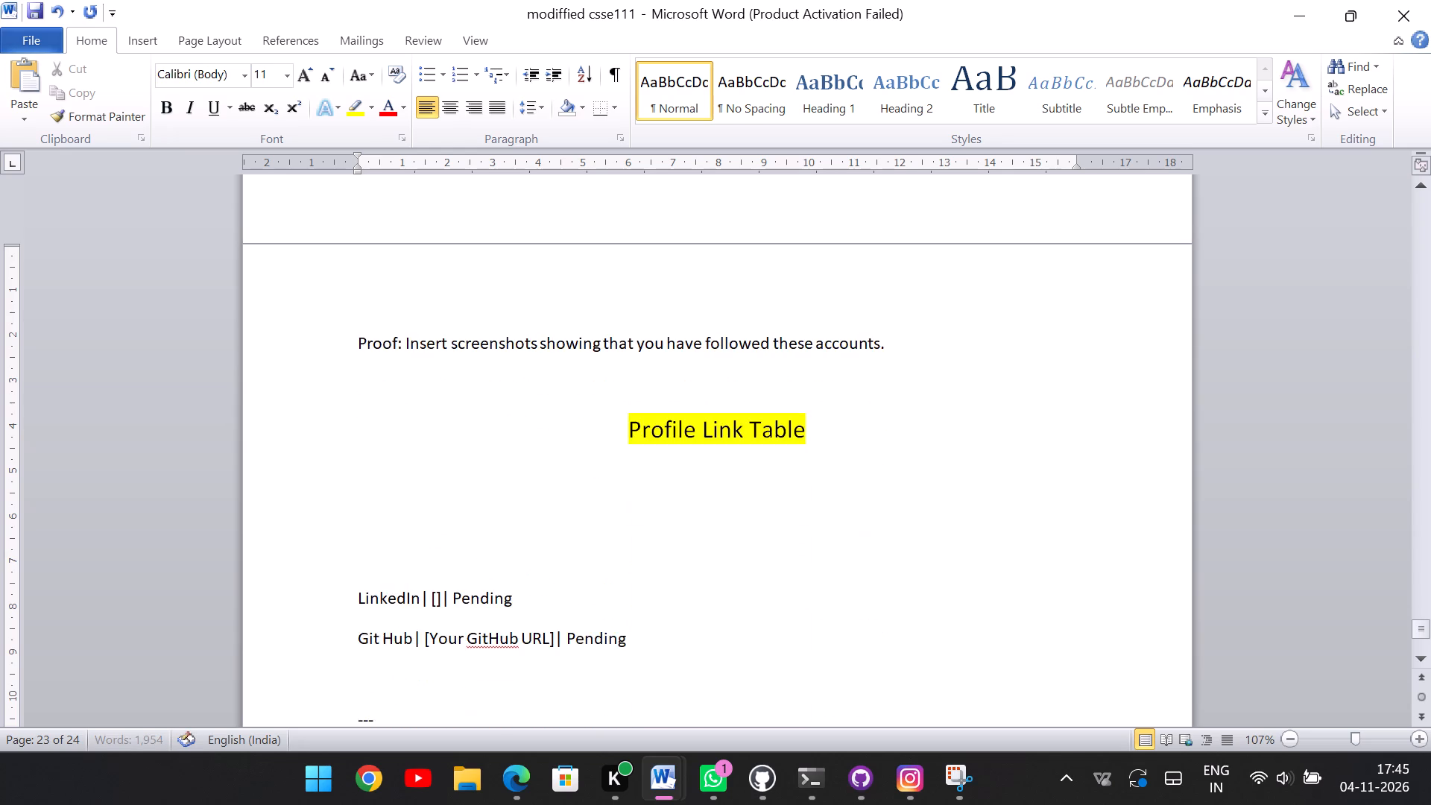
pyautogui.press('BackSpace')
pyautogui.press('BackSpace')
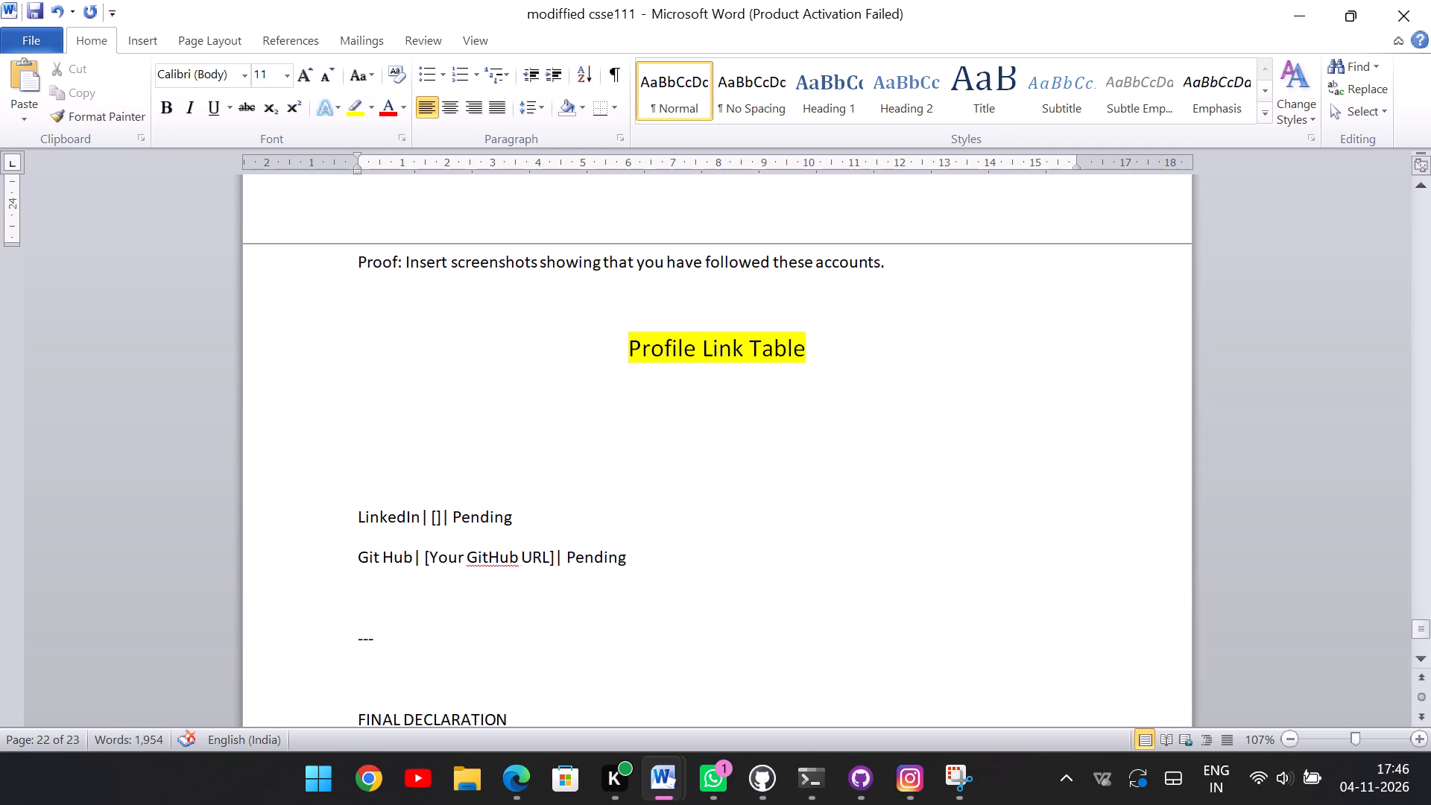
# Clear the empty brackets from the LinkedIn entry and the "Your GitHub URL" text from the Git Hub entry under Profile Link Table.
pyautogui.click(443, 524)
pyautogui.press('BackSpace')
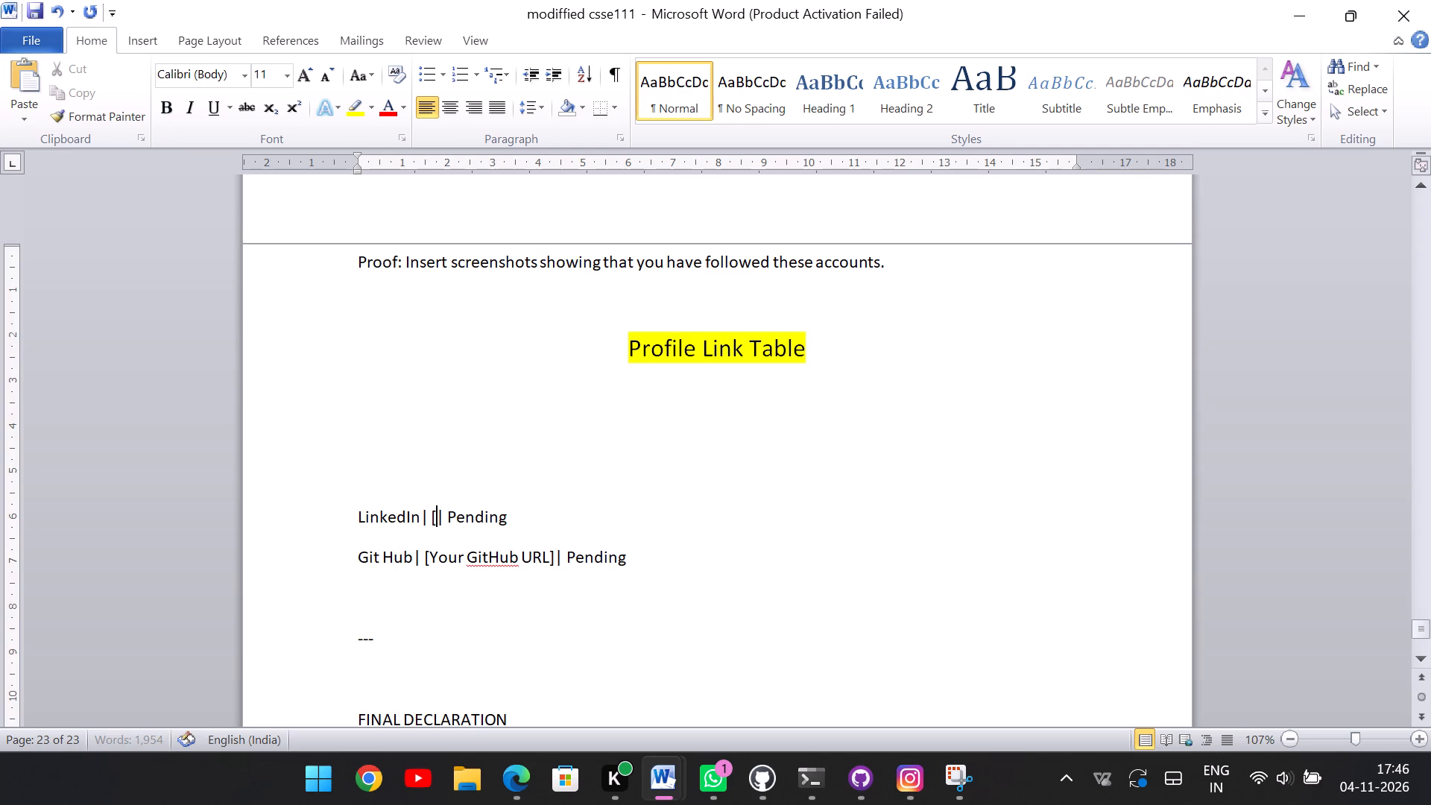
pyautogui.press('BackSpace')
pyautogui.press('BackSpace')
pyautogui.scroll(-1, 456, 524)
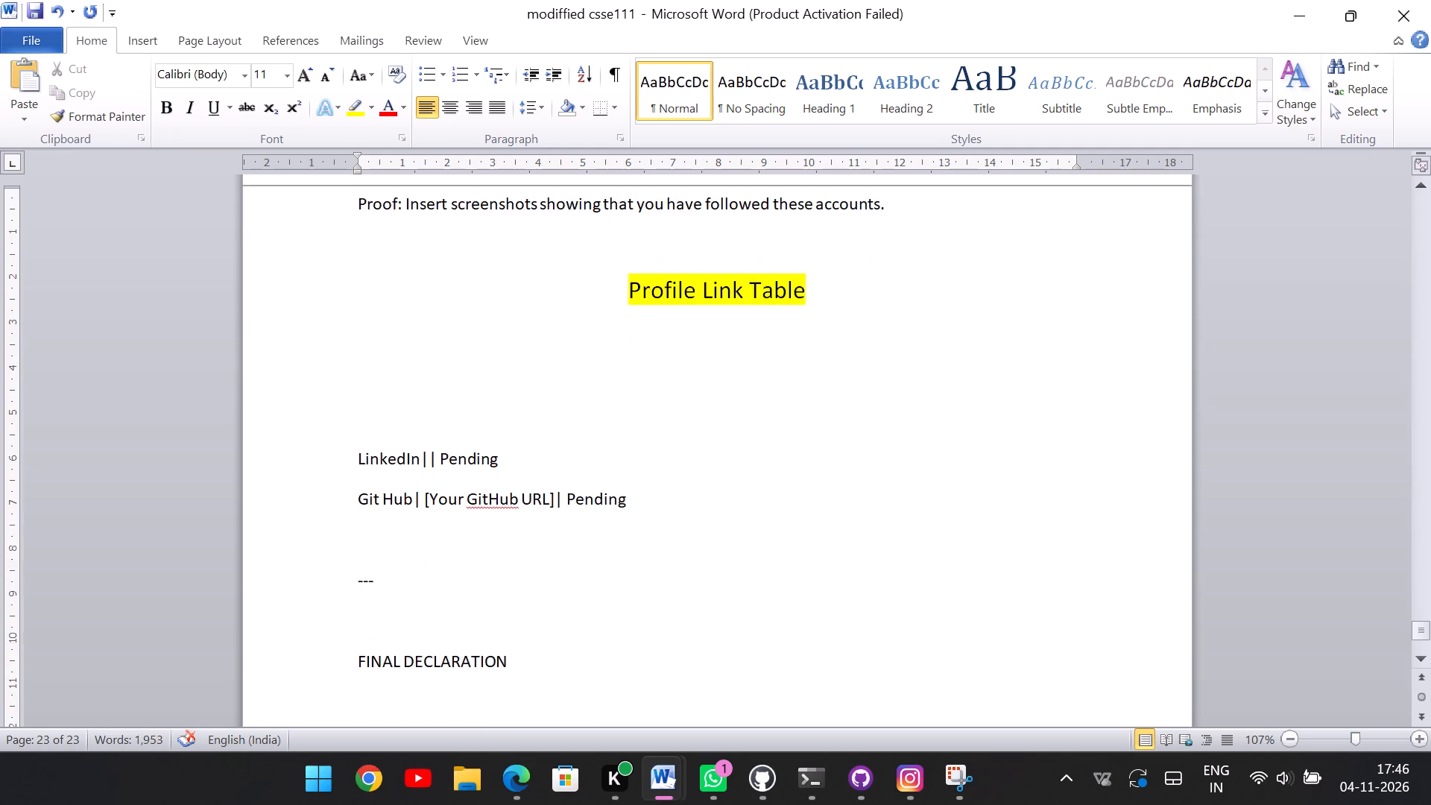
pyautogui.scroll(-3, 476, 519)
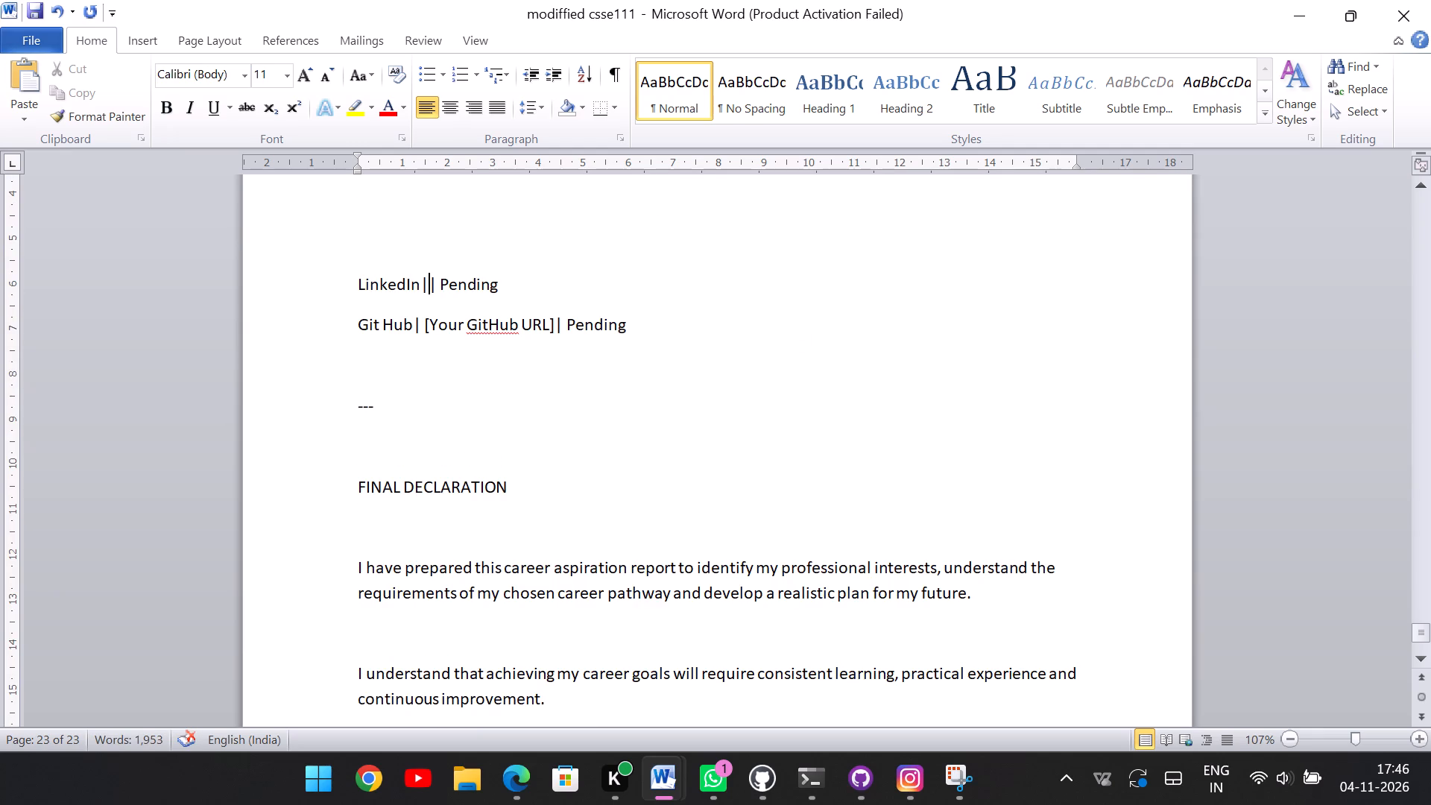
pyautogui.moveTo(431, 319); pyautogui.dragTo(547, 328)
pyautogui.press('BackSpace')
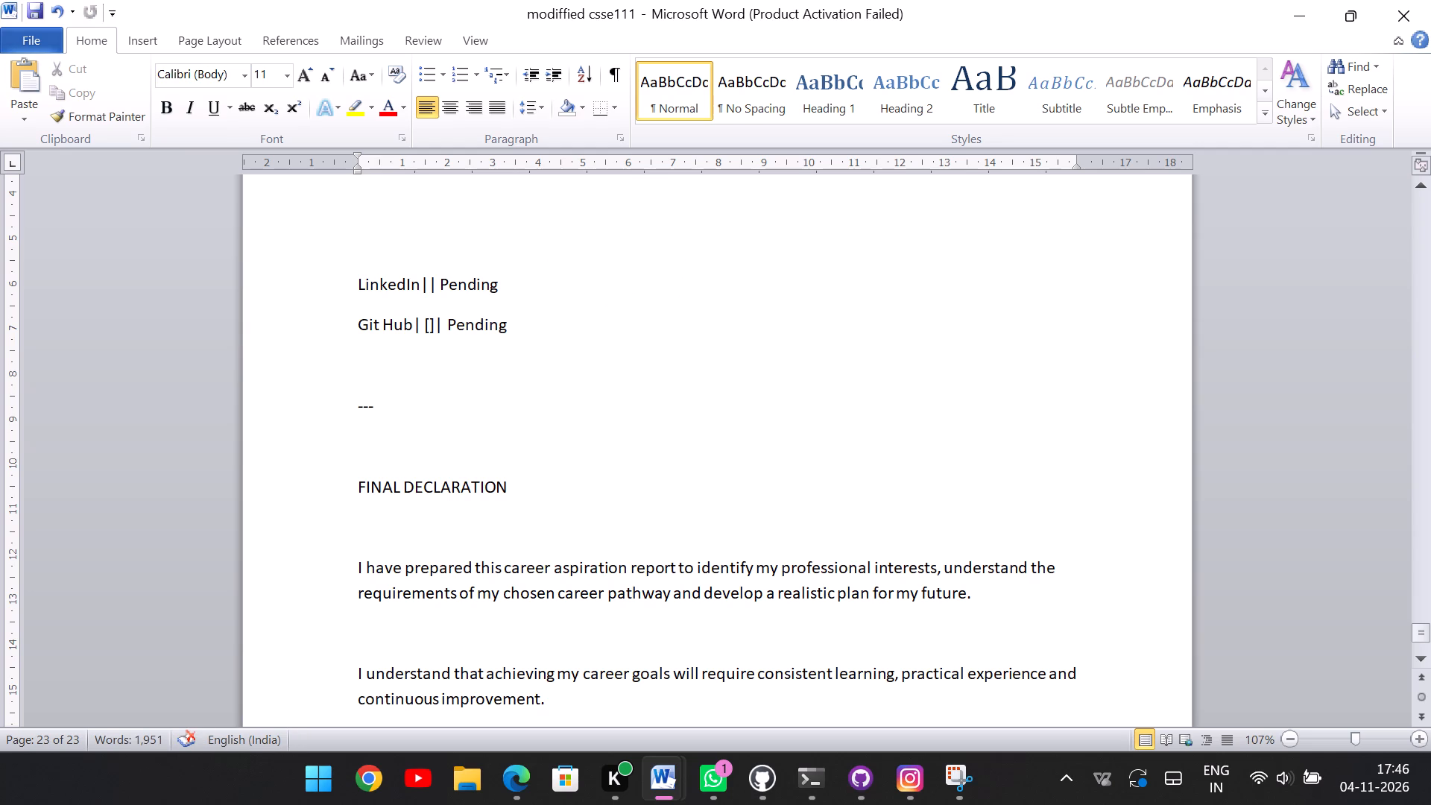
# Delete the "---" divider above the FINAL DECLARATION heading.
pyautogui.moveTo(384, 406); pyautogui.dragTo(342, 401)
pyautogui.press('BackSpace')
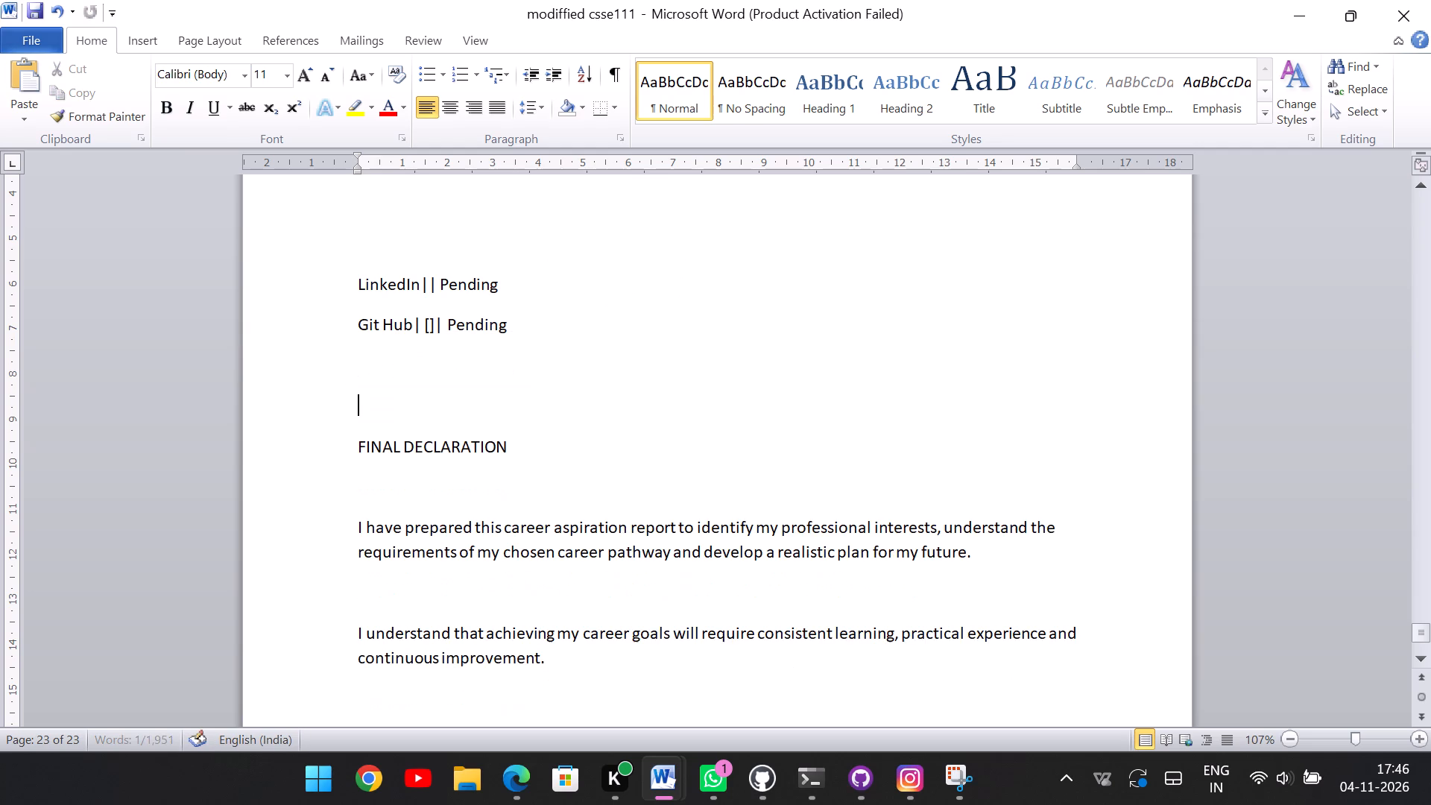
# Delete the LinkedIn and Git Hub "Pending" lines under the Profile Link Table heading.
pyautogui.scroll(4, 350, 398)
pyautogui.moveTo(353, 508); pyautogui.dragTo(559, 581)
pyautogui.press('BackSpace')
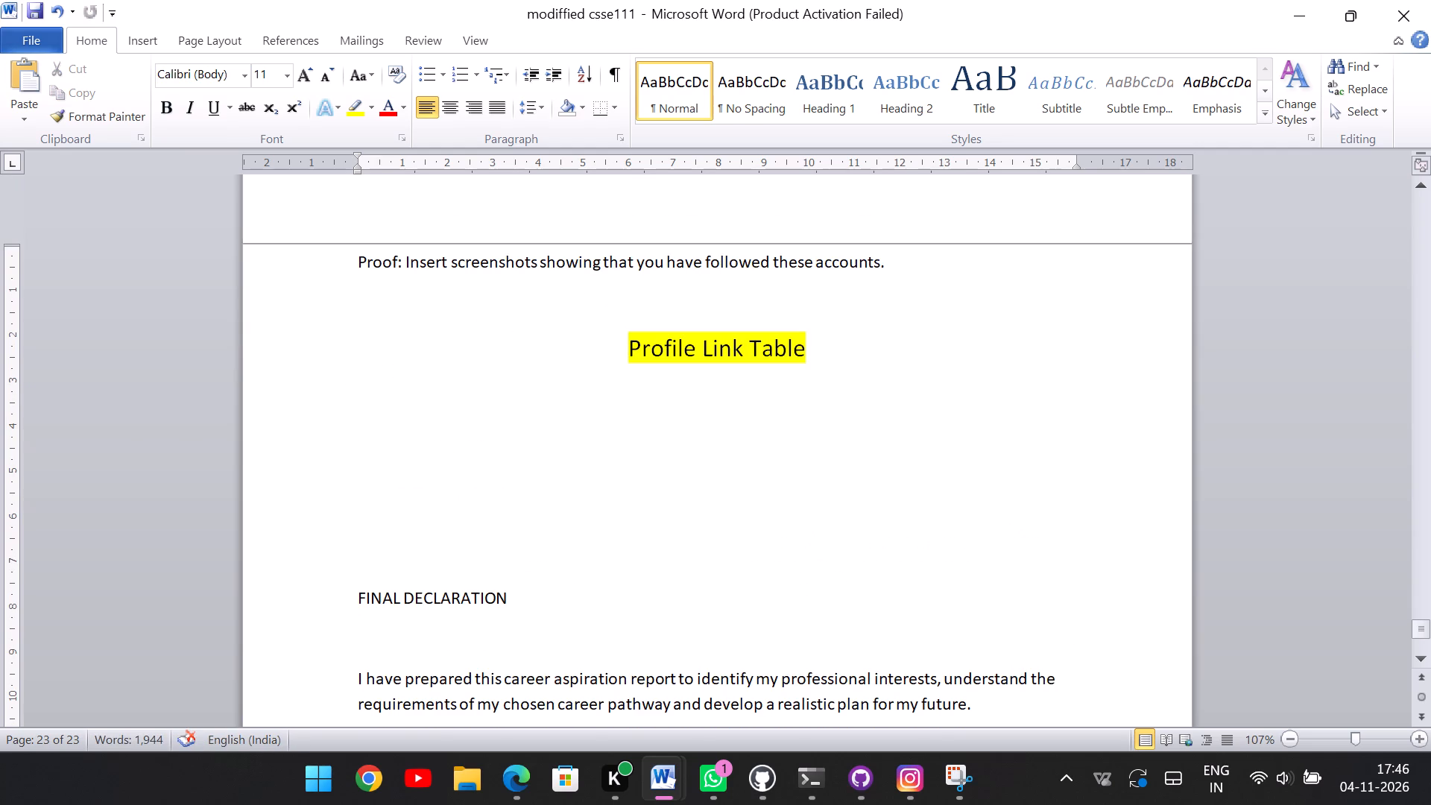
# Insert six blank lines between the Profile Link Table heading and FINAL DECLARATION.
pyautogui.press('Return')
pyautogui.press('Return')
pyautogui.press('Return')
pyautogui.press('Return')
pyautogui.press('Return')
pyautogui.press('Return')
# Review the report backwards from the final declaration through the social media, Git Hub, references and career aspiration sections to the proposed projects.
pyautogui.scroll(-4, 692, 449)
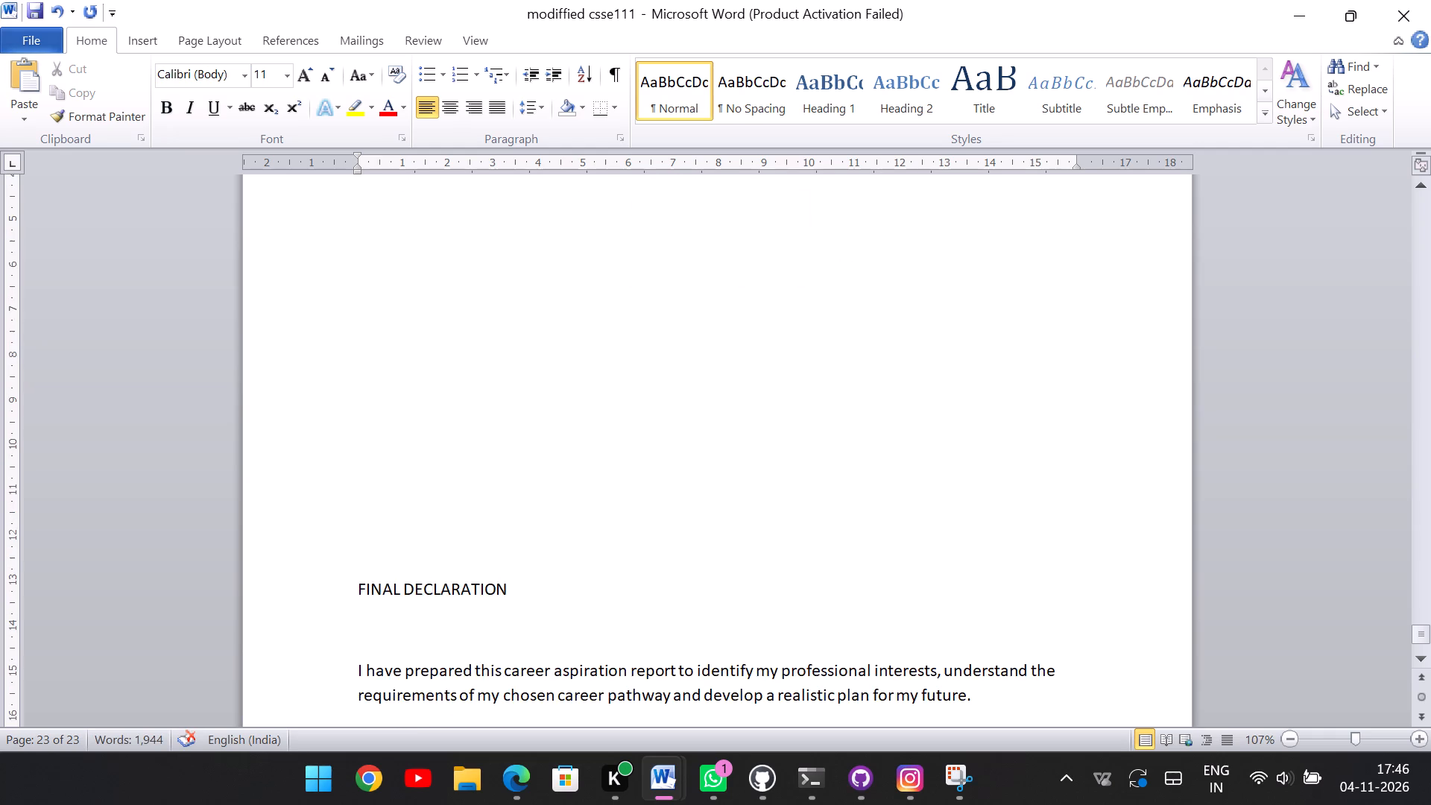
pyautogui.scroll(-6, 634, 461)
pyautogui.scroll(12, 622, 463)
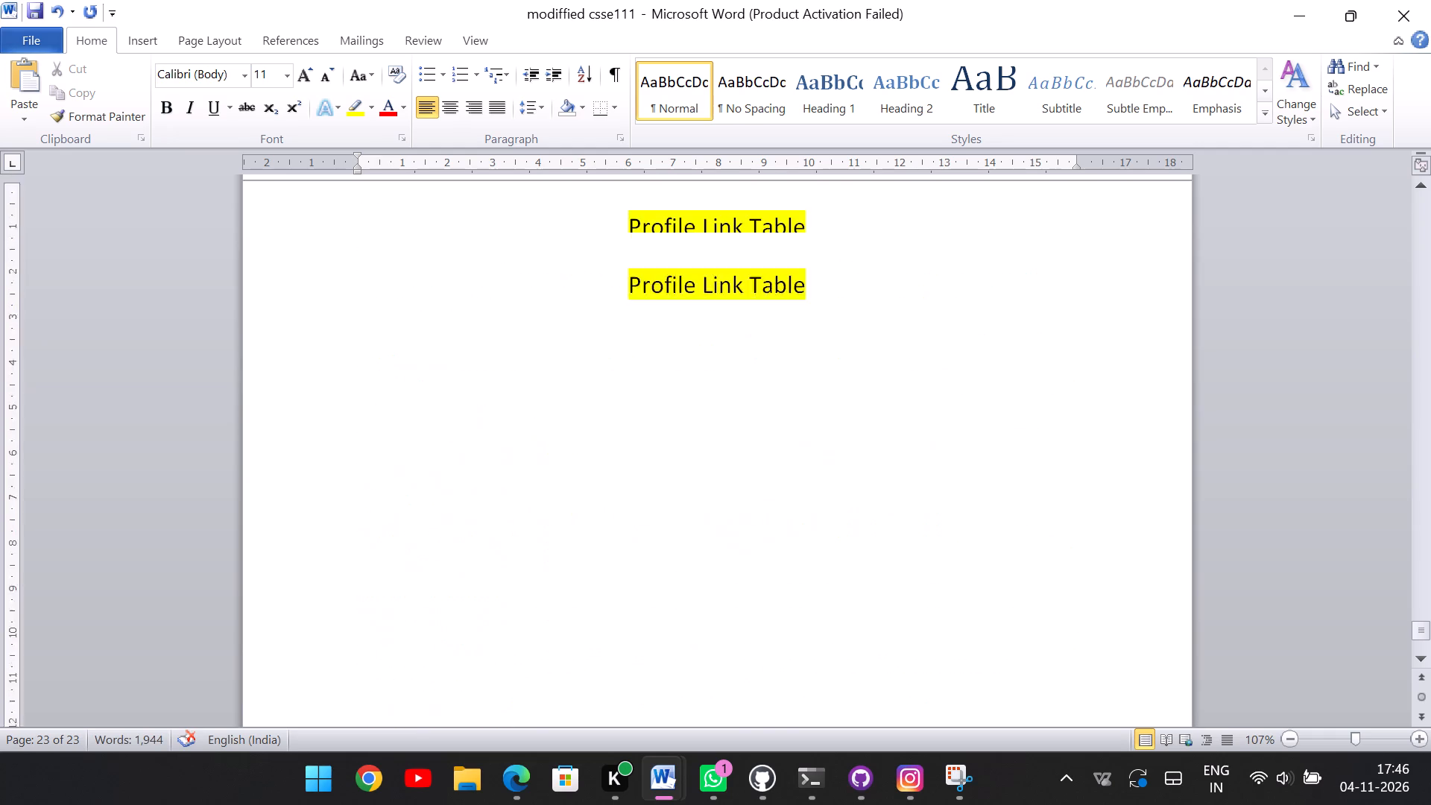
pyautogui.scroll(20, 622, 463)
pyautogui.scroll(17, 622, 463)
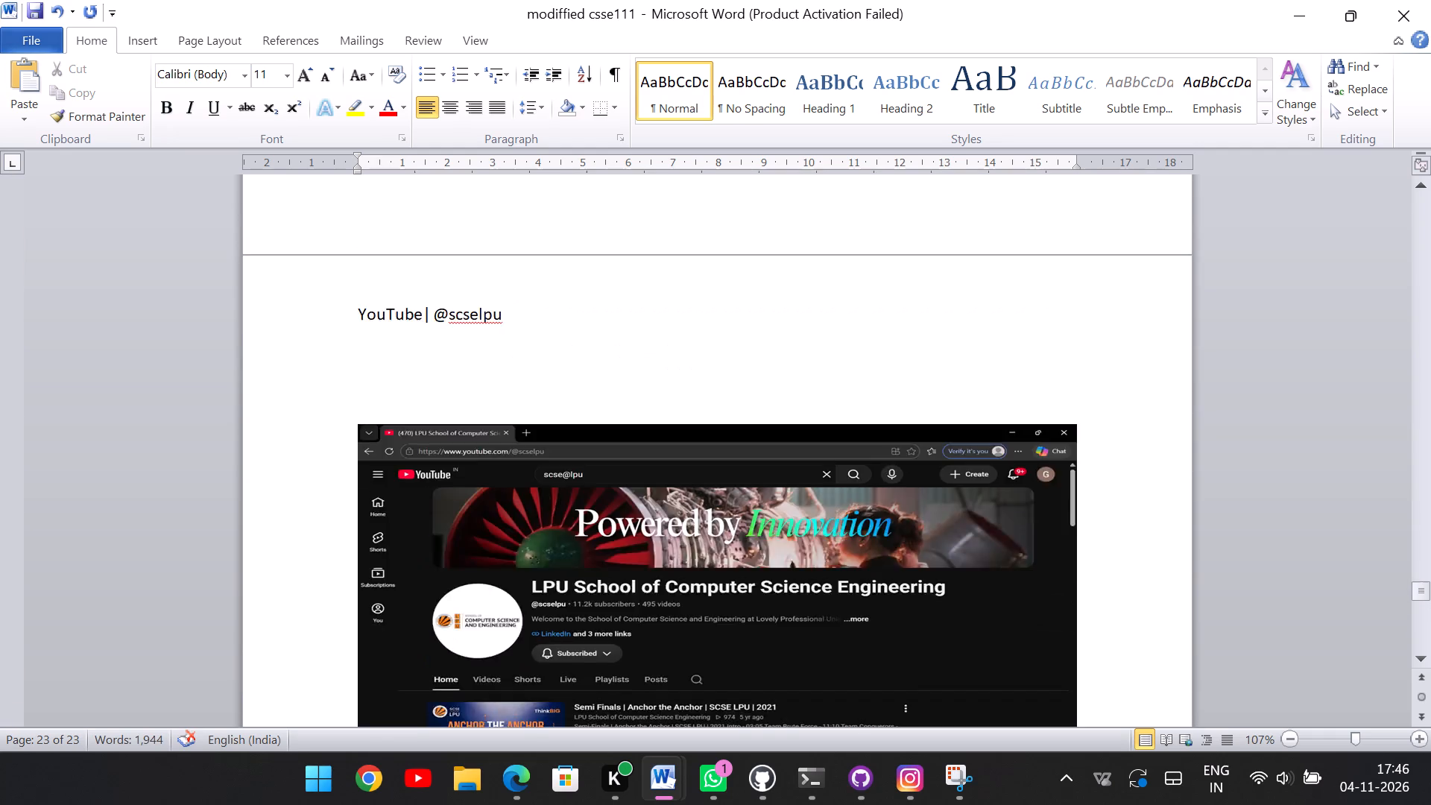
pyautogui.scroll(20, 623, 463)
pyautogui.scroll(8, 623, 463)
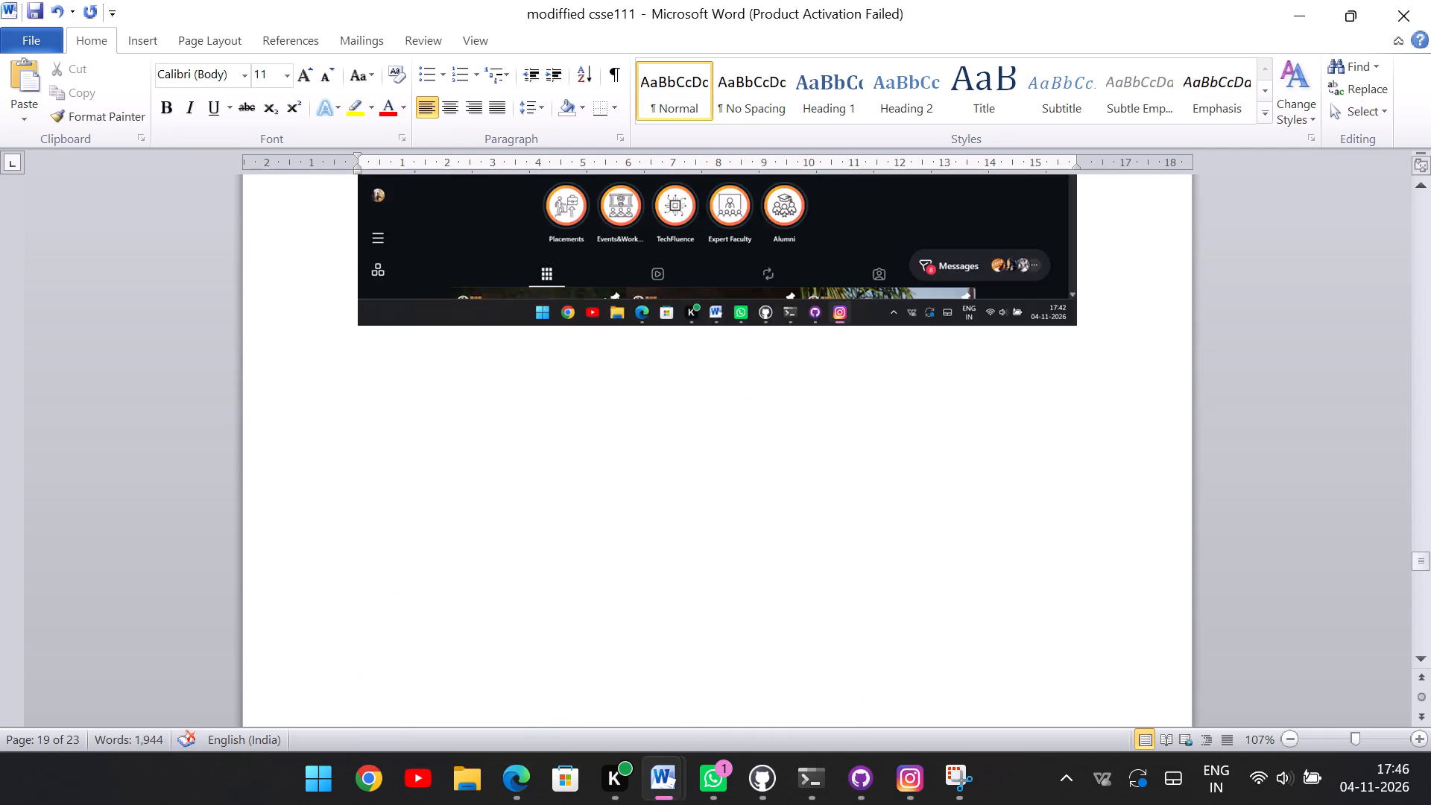
pyautogui.scroll(17, 623, 463)
pyautogui.scroll(-4, 623, 463)
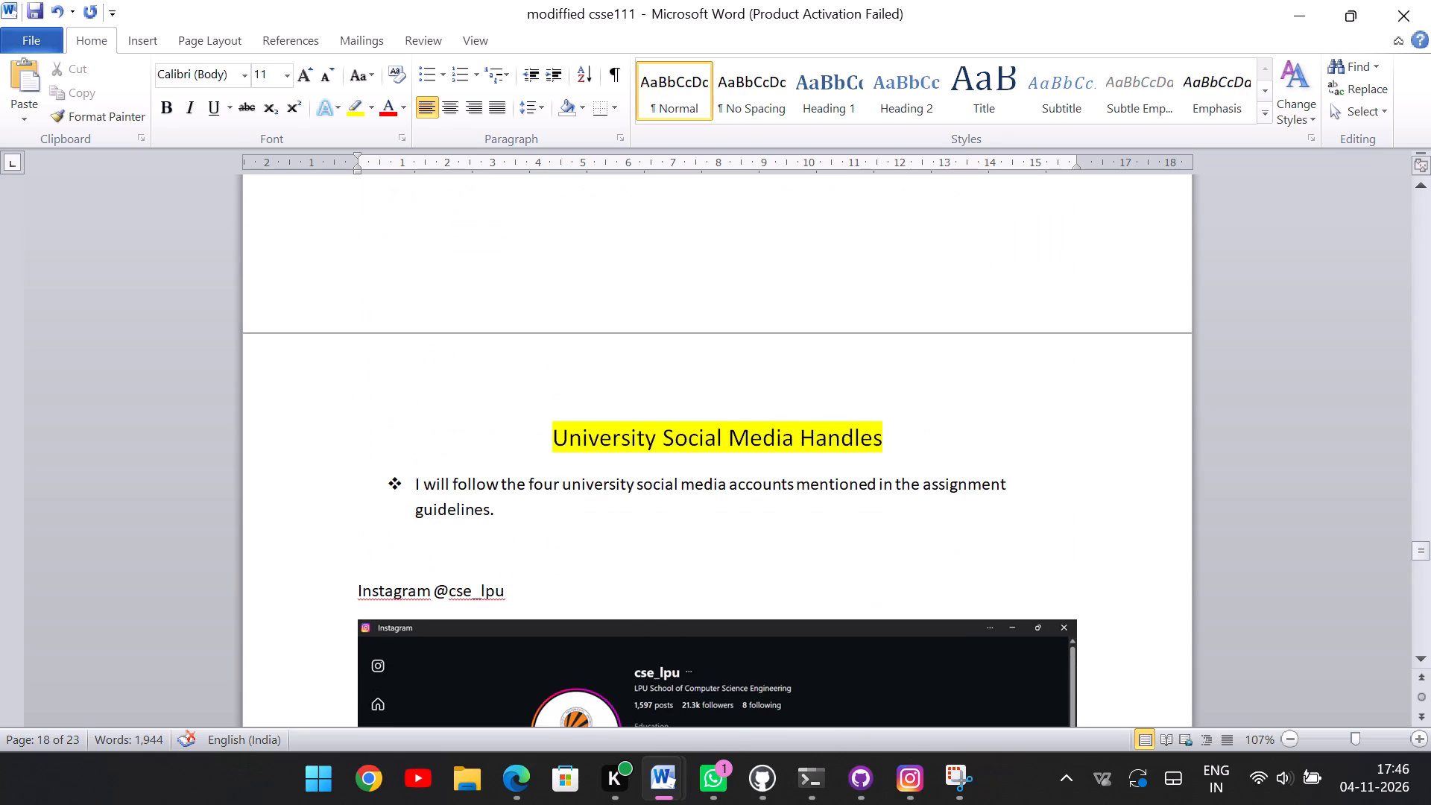
pyautogui.scroll(-1, 623, 463)
pyautogui.scroll(17, 623, 463)
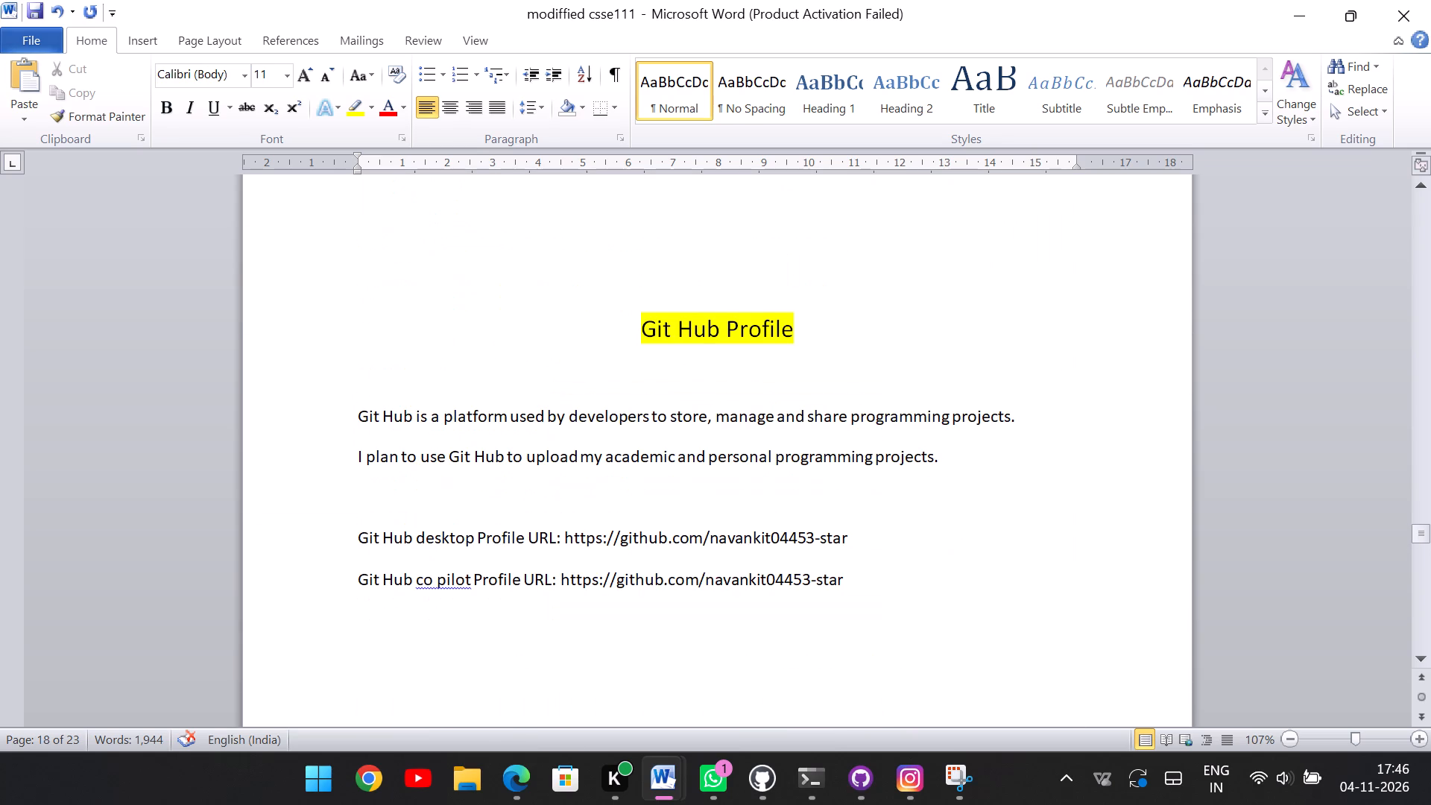
pyautogui.scroll(20, 623, 463)
pyautogui.scroll(3, 623, 463)
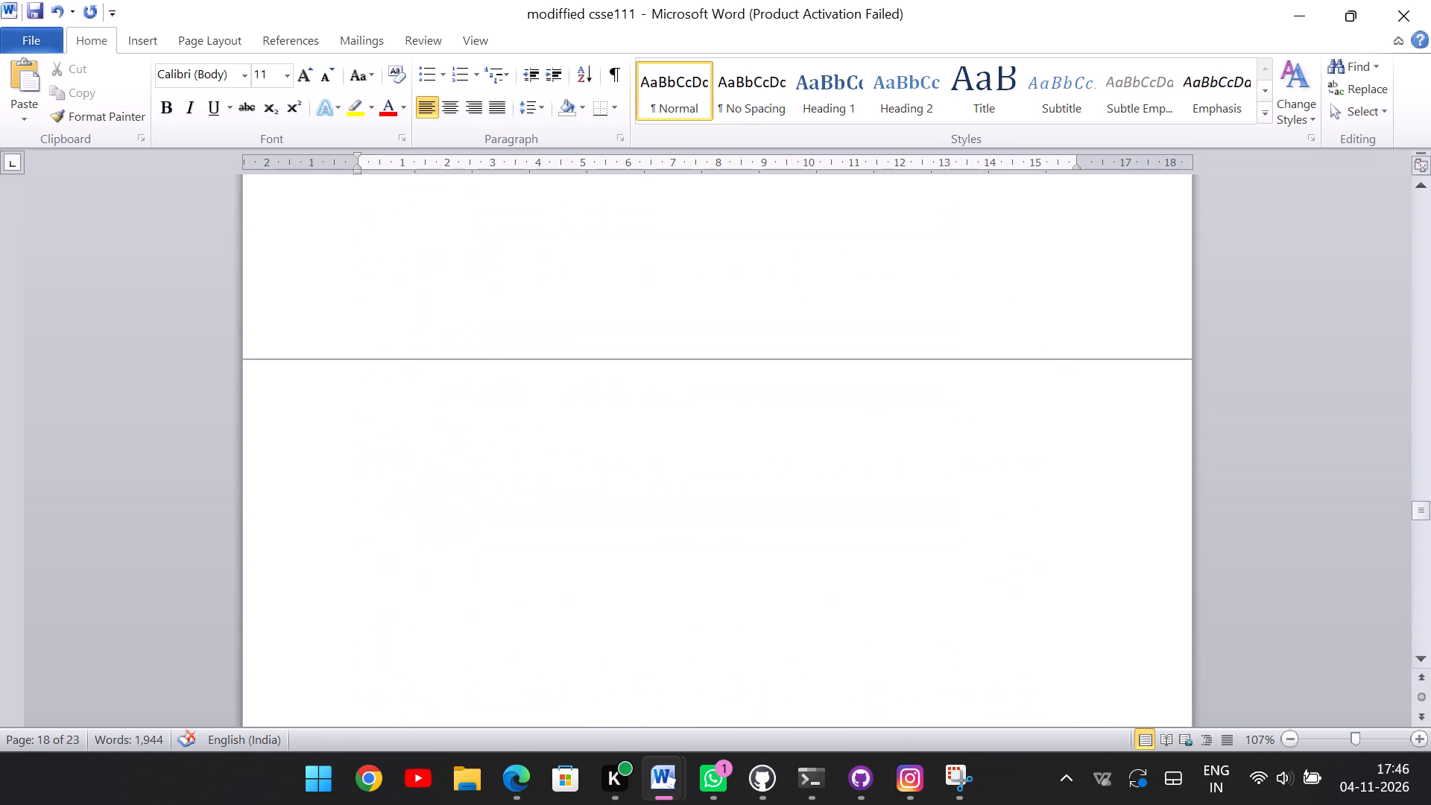
pyautogui.scroll(18, 623, 463)
pyautogui.scroll(-3, 623, 463)
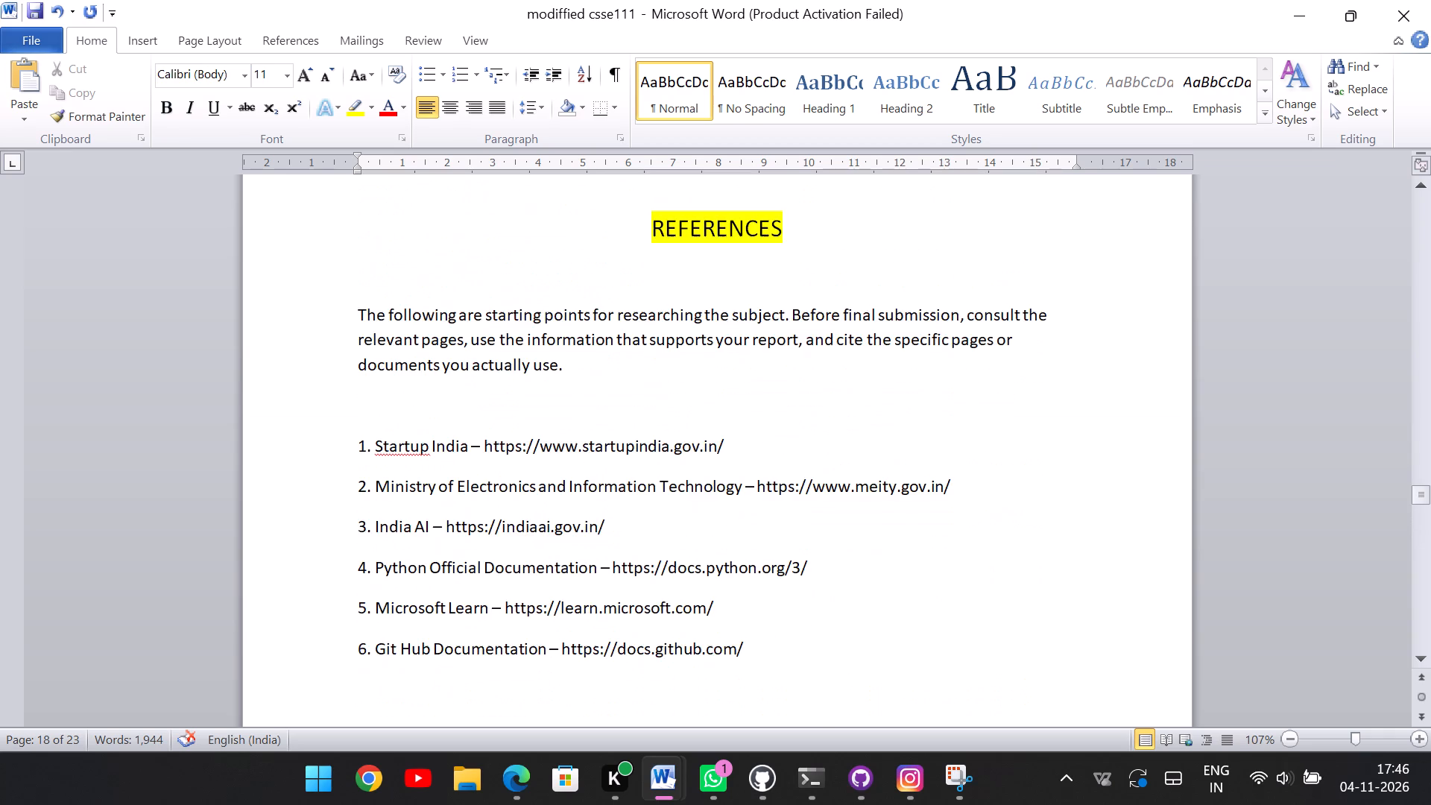
pyautogui.scroll(20, 623, 463)
pyautogui.scroll(17, 623, 463)
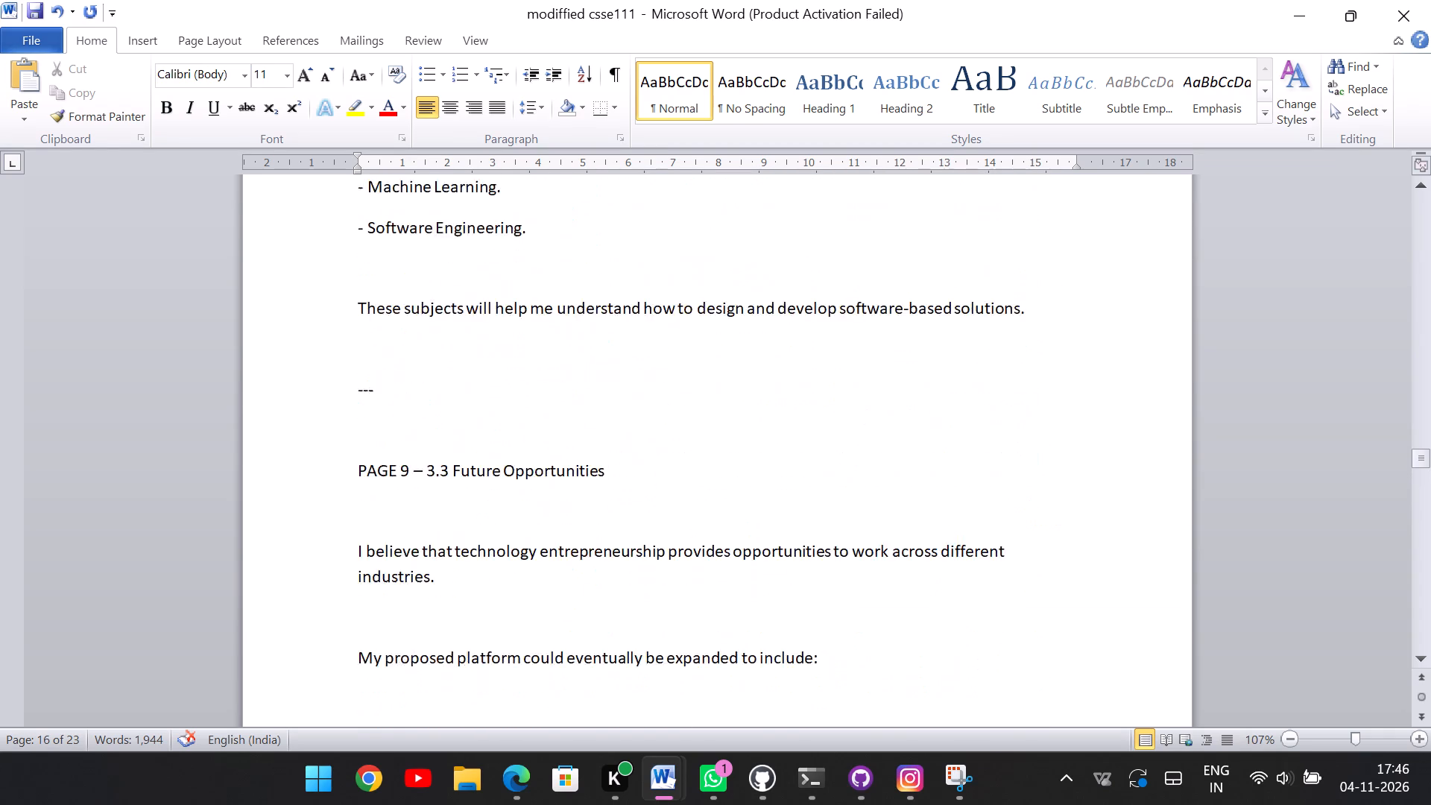
pyautogui.scroll(20, 634, 476)
pyautogui.scroll(20, 634, 476)
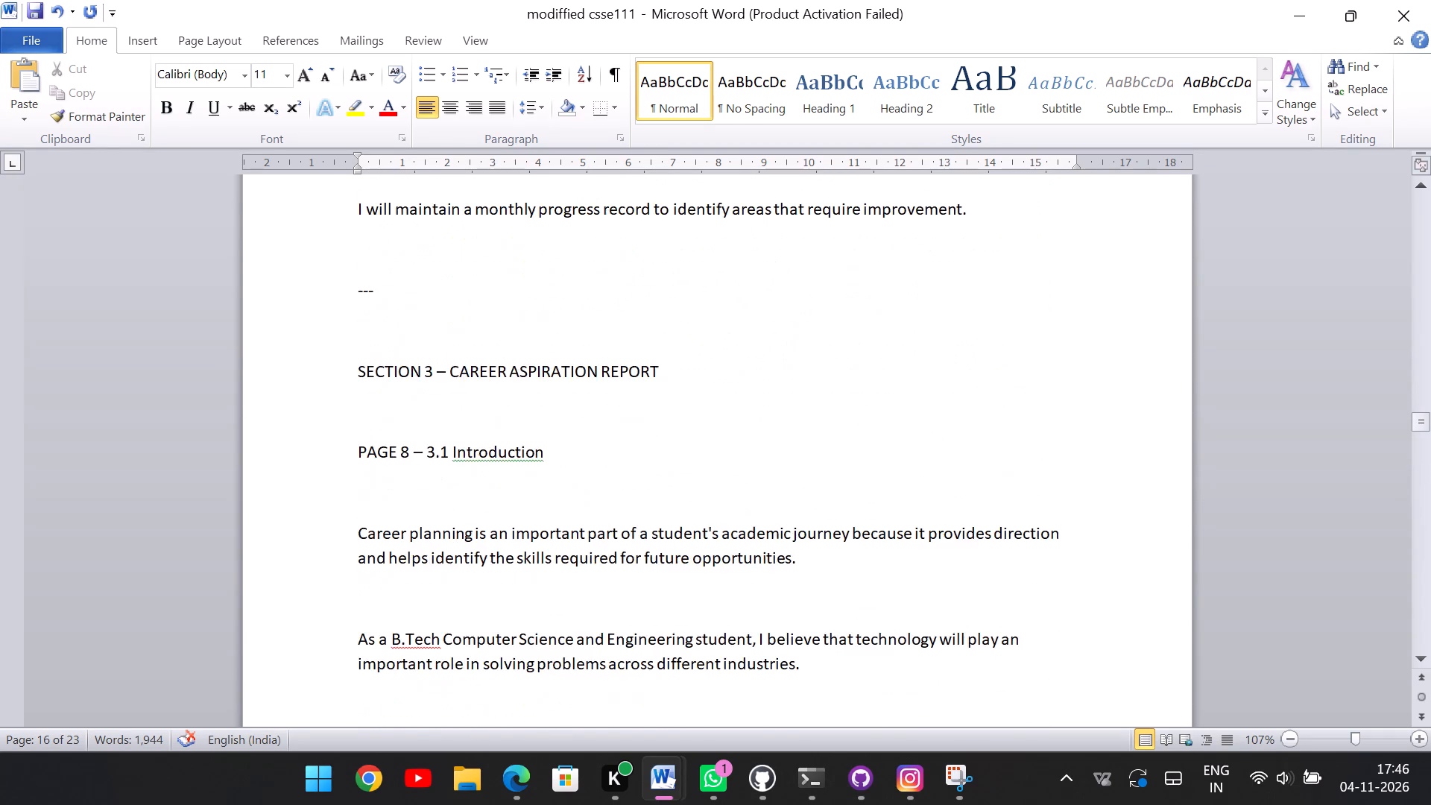
pyautogui.scroll(3, 634, 475)
pyautogui.scroll(20, 634, 475)
pyautogui.scroll(10, 634, 475)
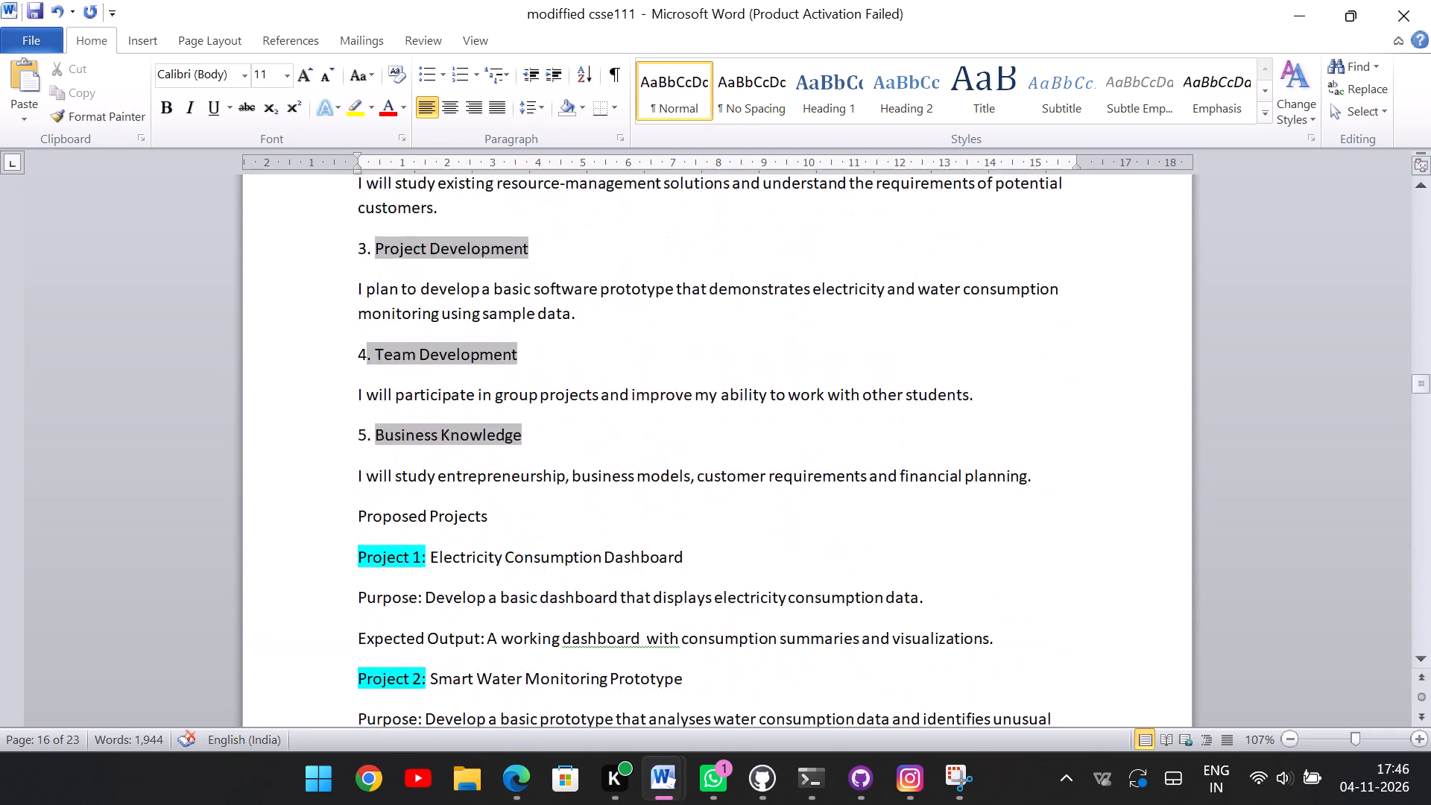
pyautogui.scroll(16, 634, 475)
# Examine the pages from the proposed projects through the career roadmap, contingency plan, progress monitoring and career aspiration report.
pyautogui.scroll(-16, 634, 475)
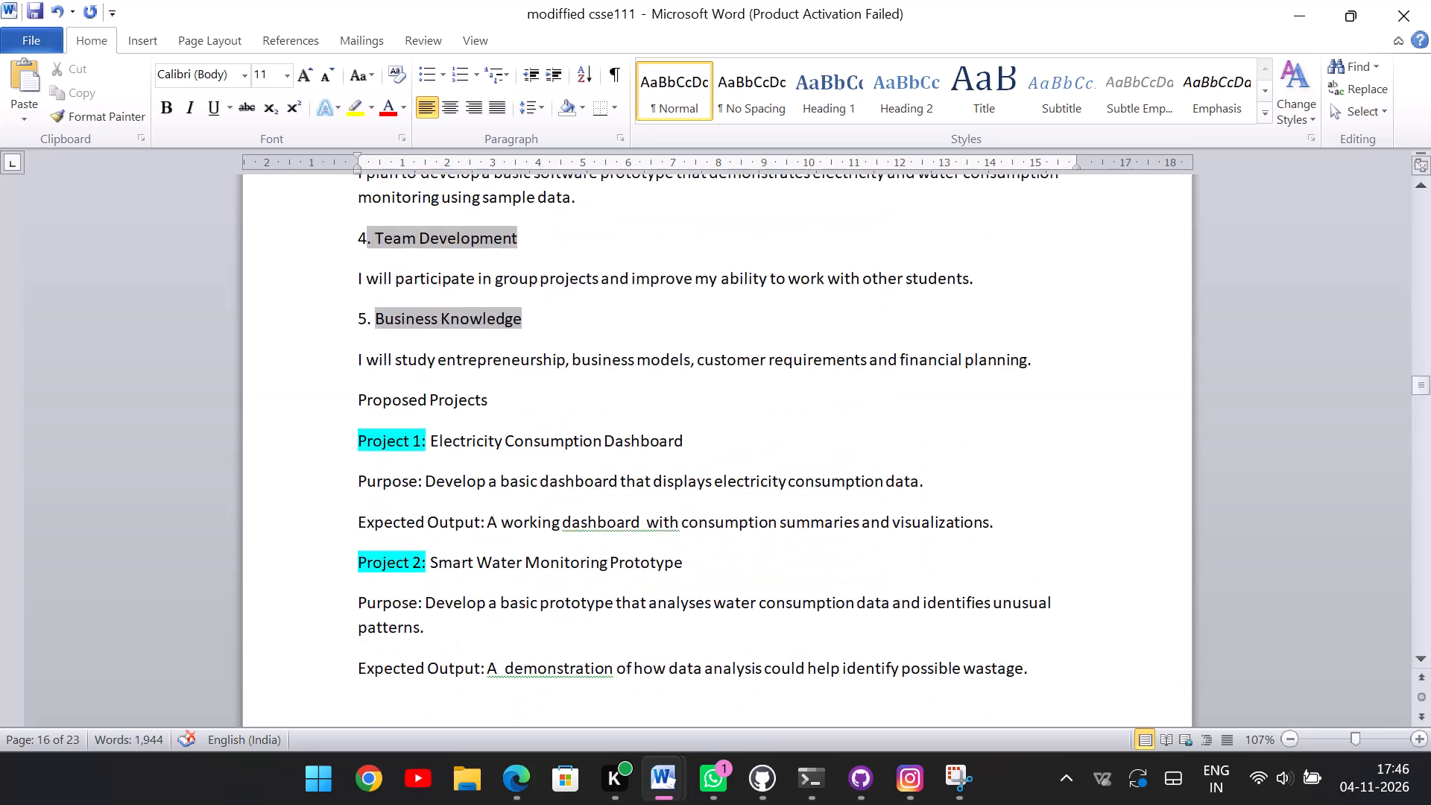
pyautogui.scroll(-11, 631, 475)
pyautogui.scroll(-1, 515, 479)
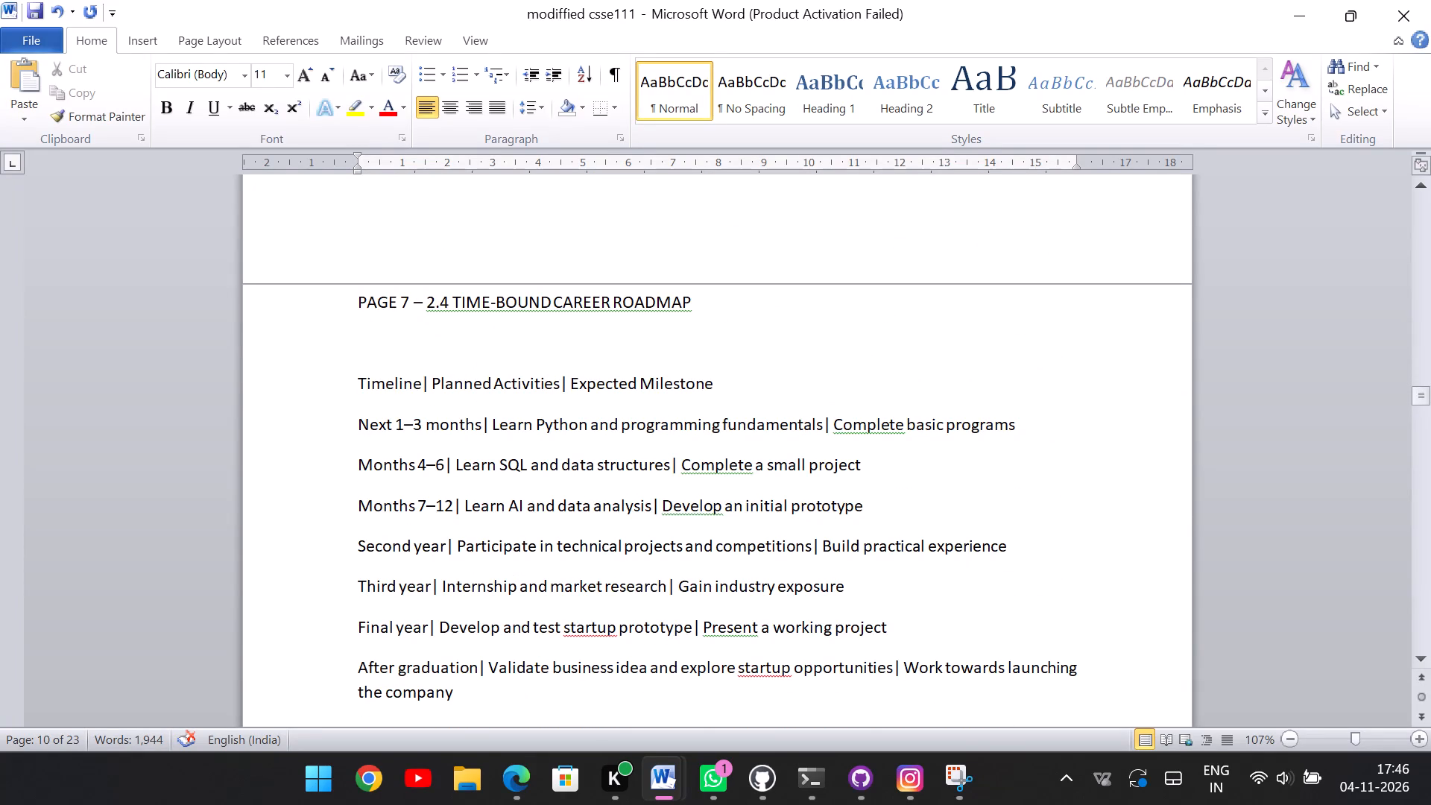
pyautogui.scroll(-7, 467, 381)
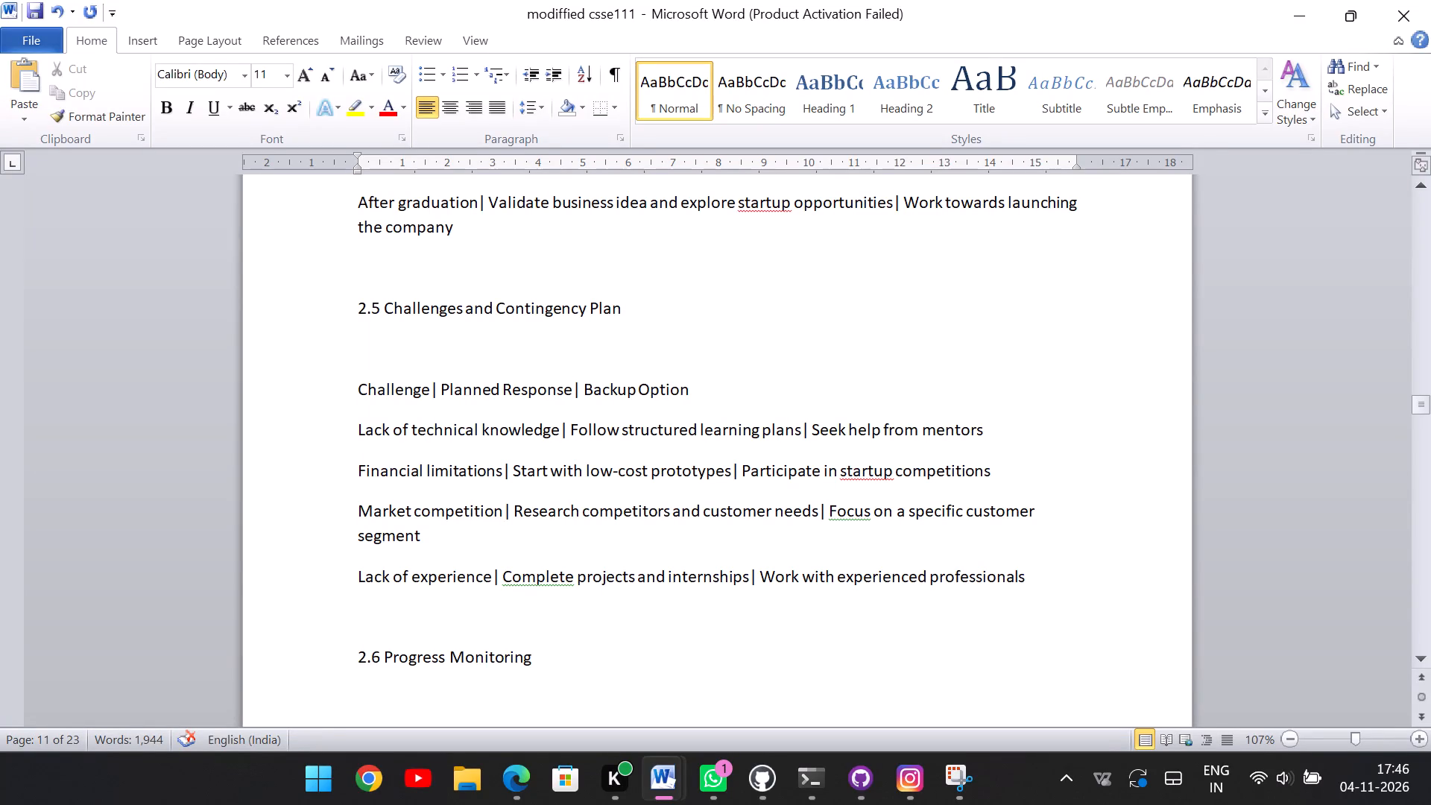
pyautogui.scroll(-4, 503, 482)
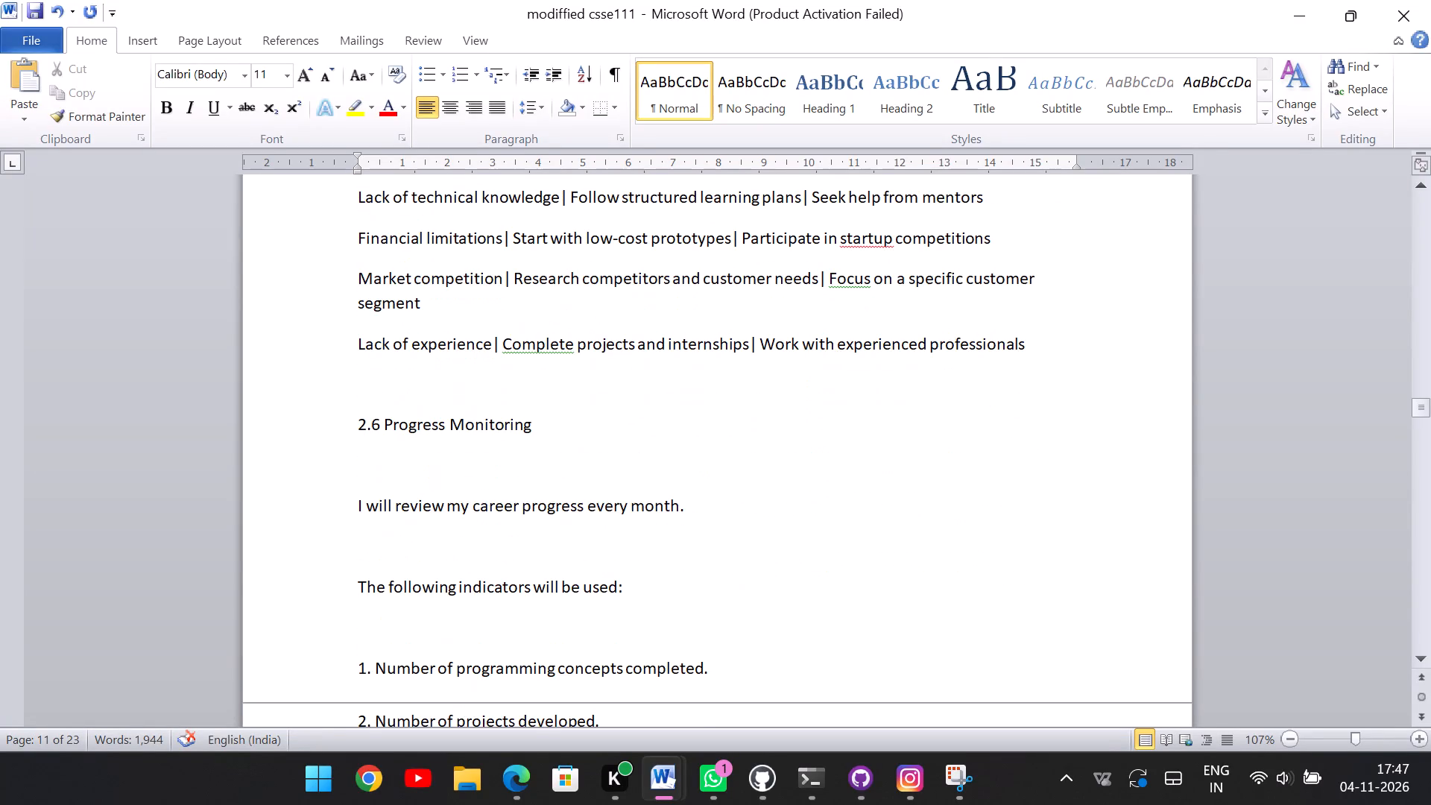
pyautogui.scroll(-1, 515, 479)
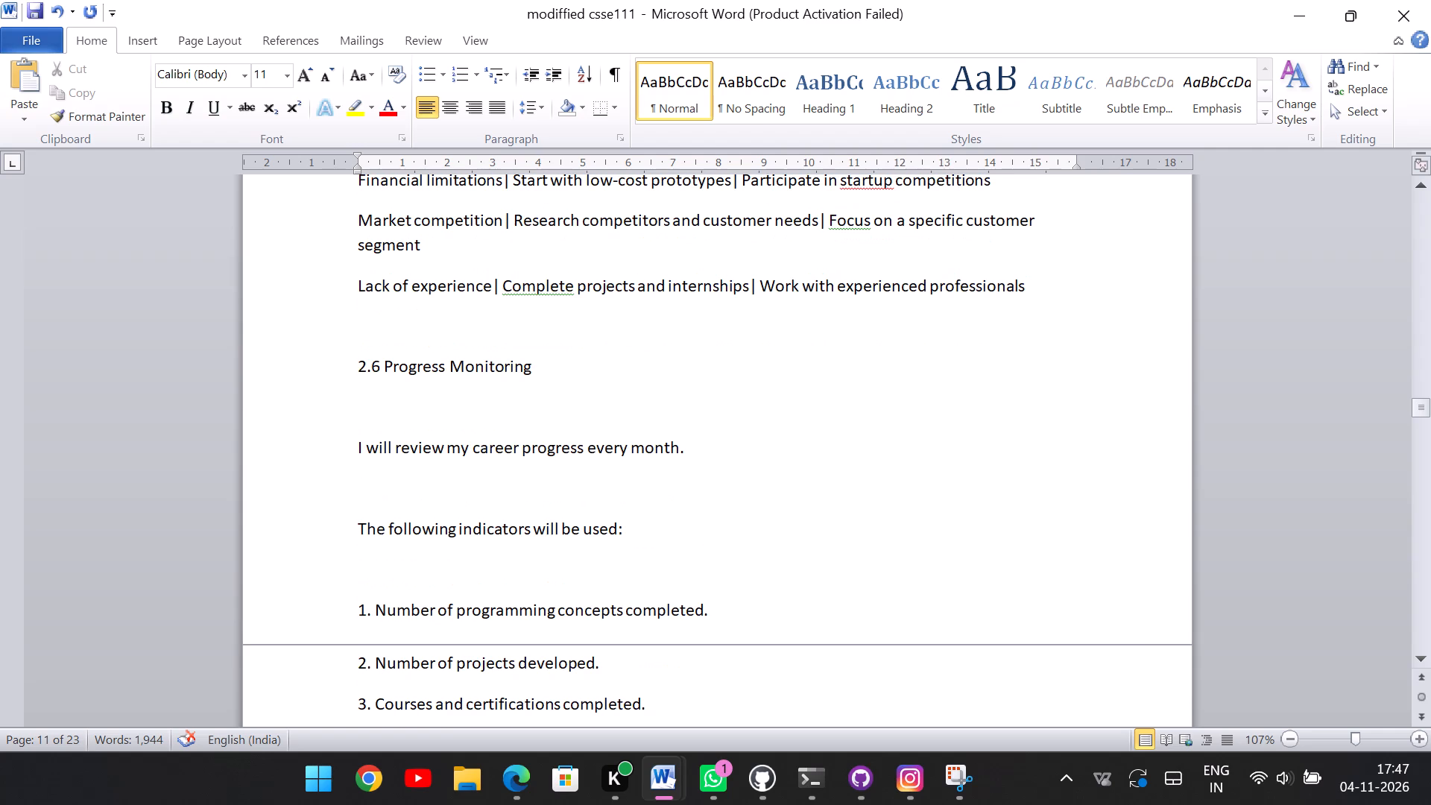
pyautogui.scroll(-20, 515, 479)
pyautogui.scroll(-16, 515, 479)
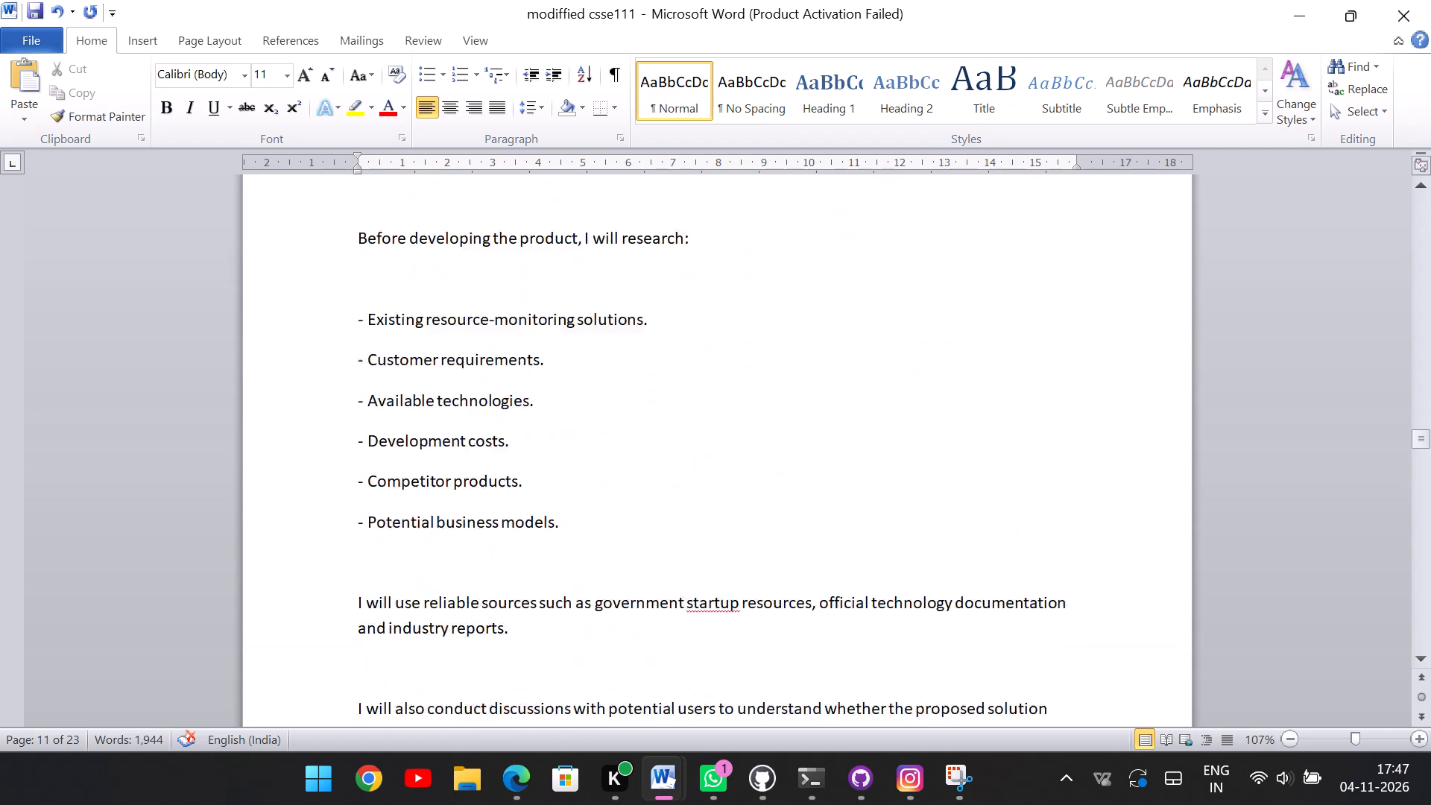
pyautogui.scroll(-20, 514, 496)
pyautogui.scroll(-16, 514, 496)
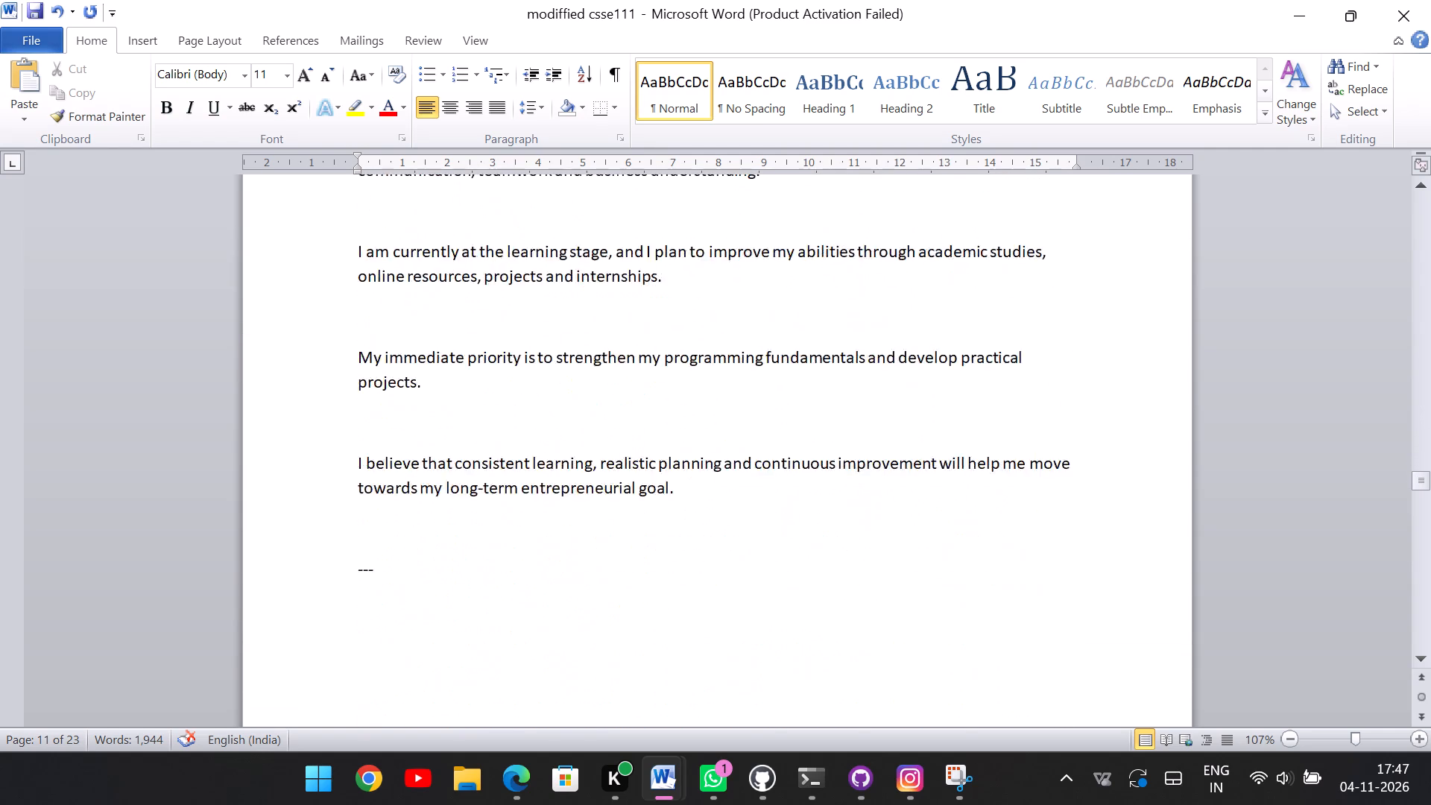
pyautogui.scroll(-2, 523, 512)
pyautogui.scroll(20, 523, 512)
pyautogui.scroll(11, 523, 512)
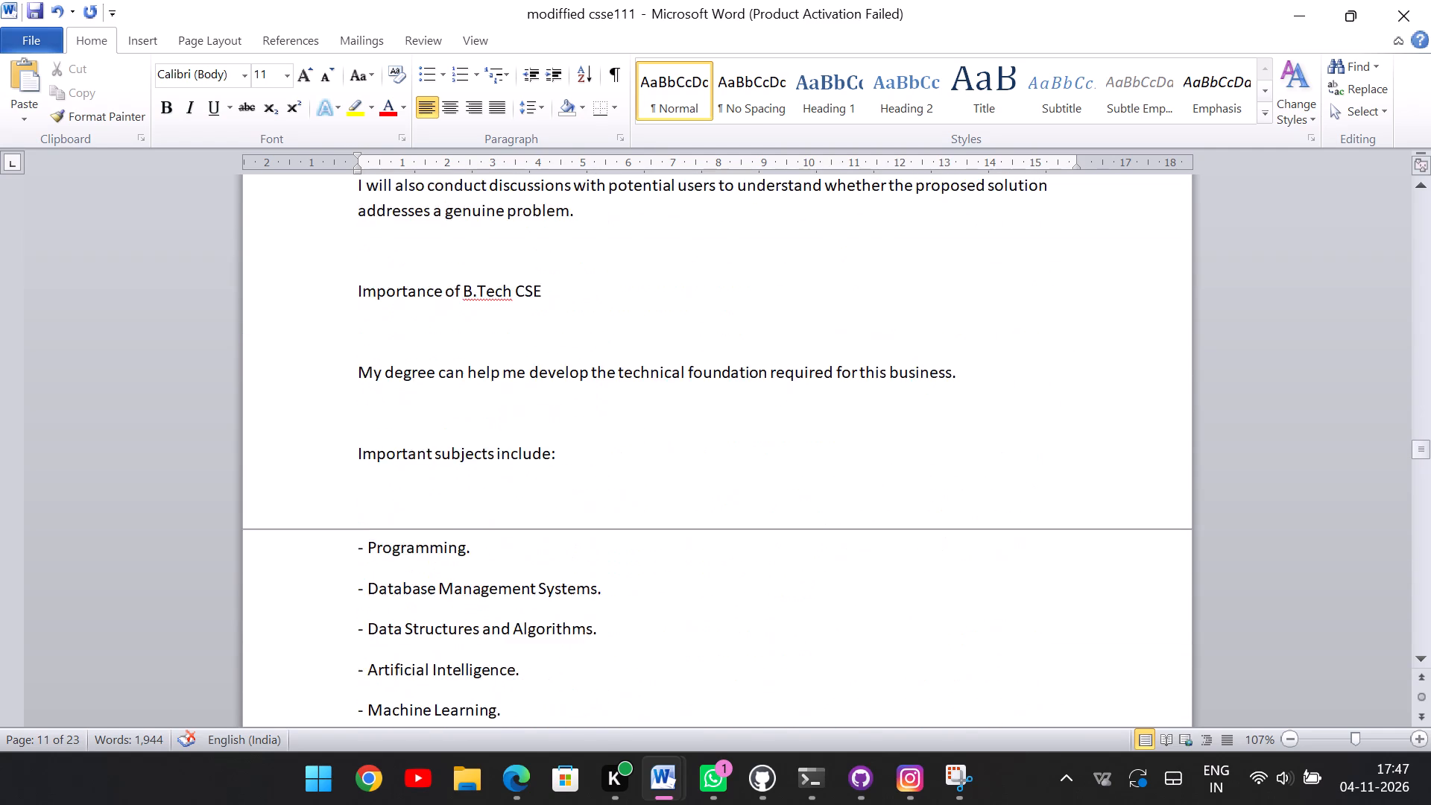
pyautogui.scroll(20, 509, 504)
pyautogui.scroll(20, 509, 504)
pyautogui.scroll(1, 509, 504)
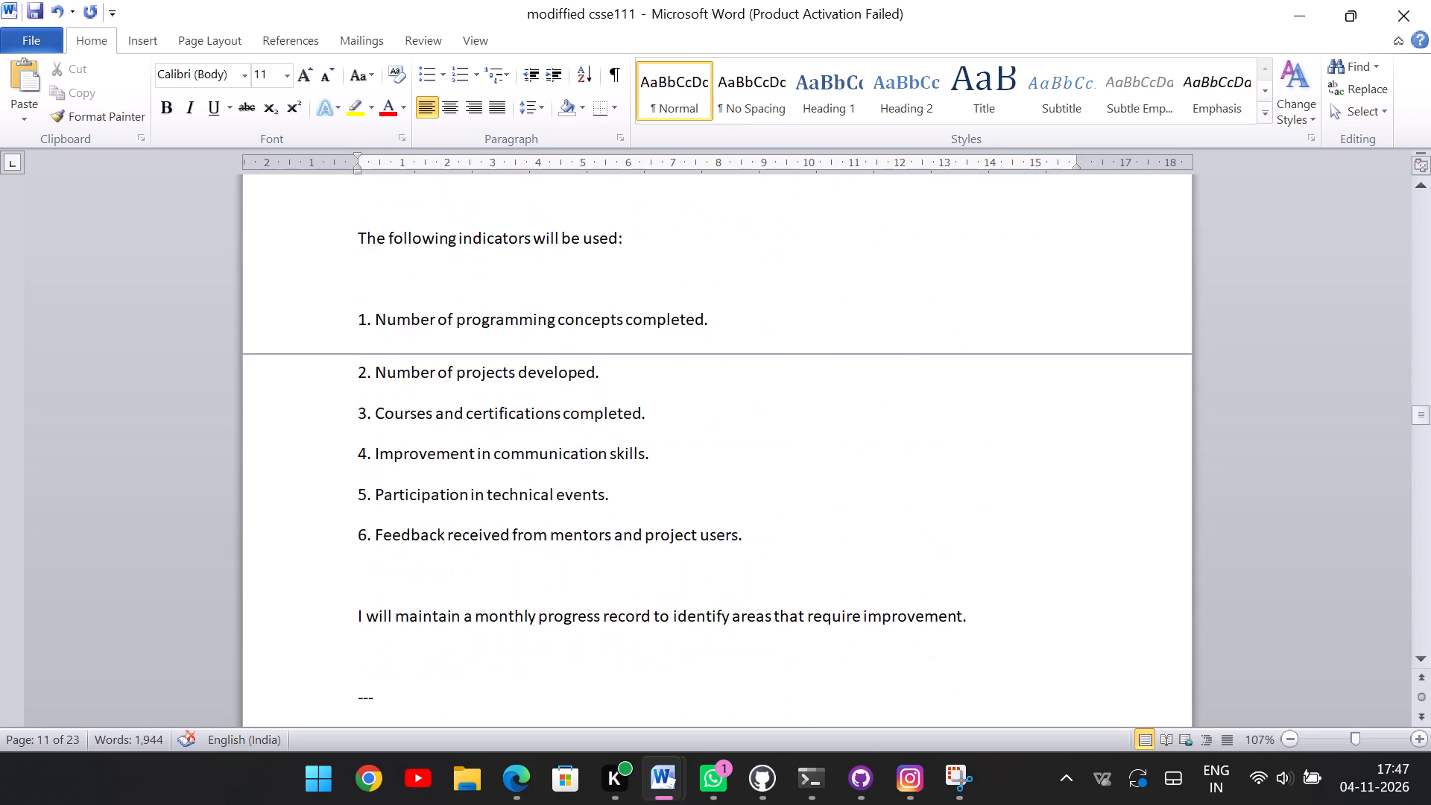
# Examine the report from the career preparation steps and proposed projects through progress monitoring and the career aspiration report to the 3.4 Conclusion.
pyautogui.scroll(3, 509, 504)
pyautogui.scroll(20, 509, 504)
pyautogui.scroll(5, 509, 504)
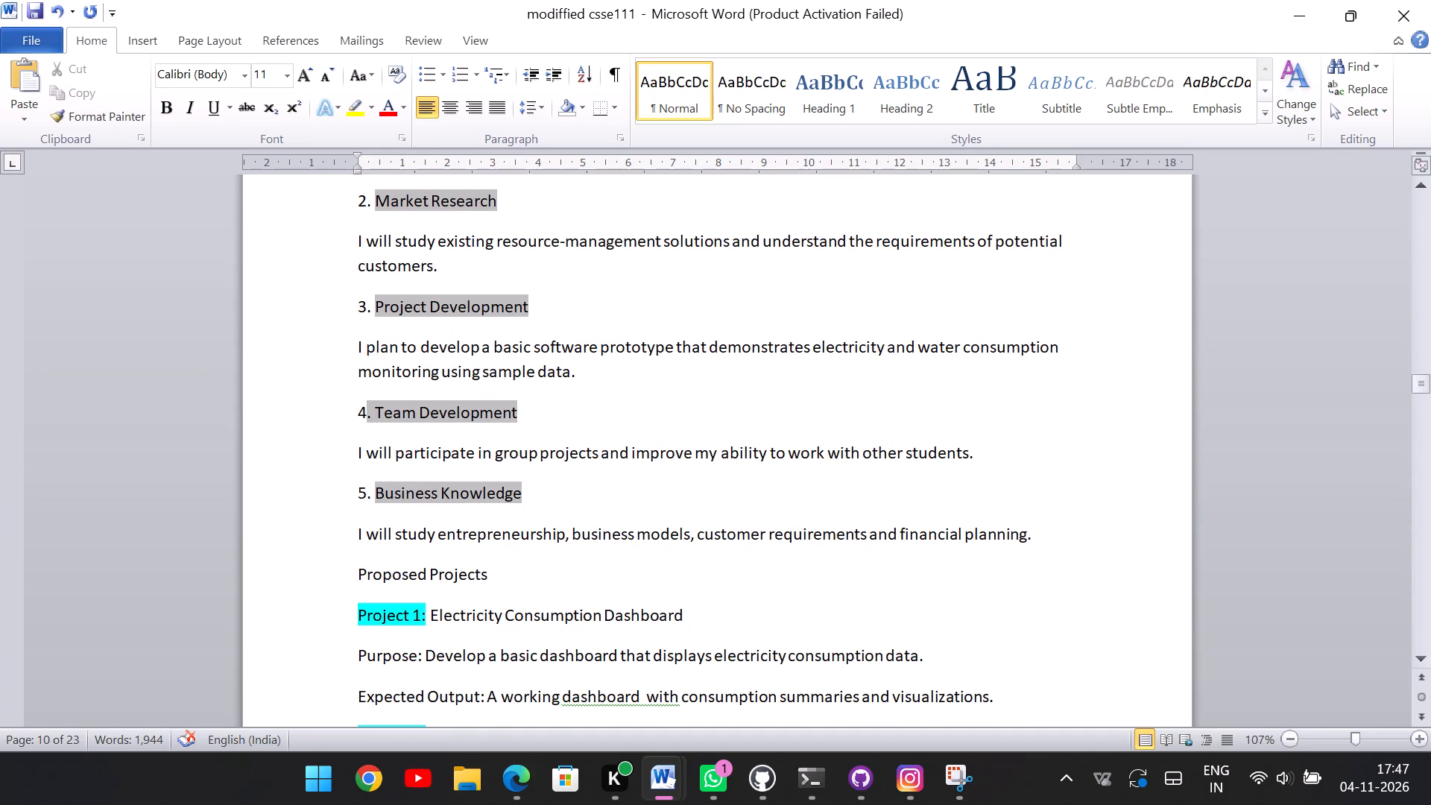
pyautogui.scroll(-3, 506, 392)
pyautogui.scroll(-4, 583, 465)
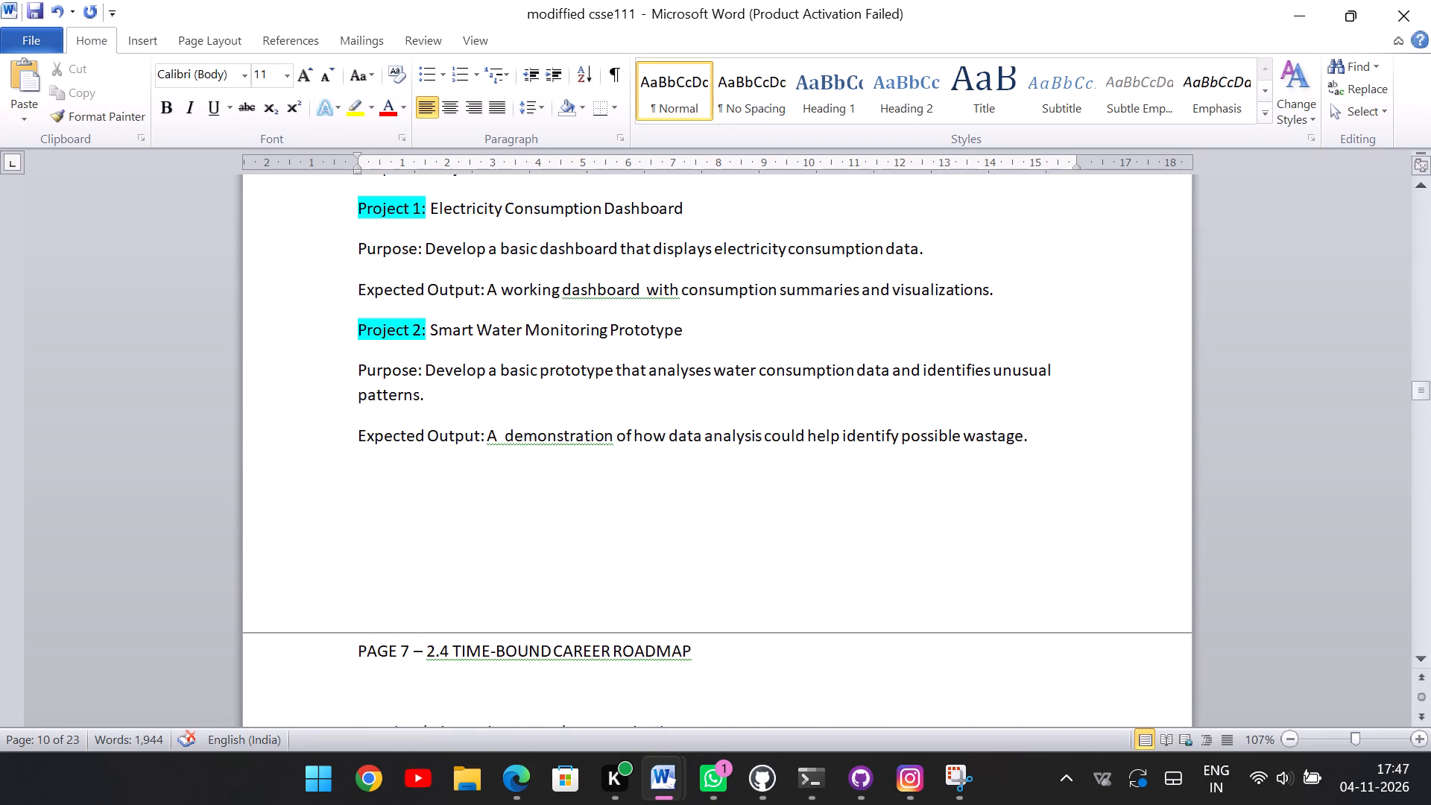
pyautogui.scroll(-20, 584, 350)
pyautogui.scroll(-1, 584, 350)
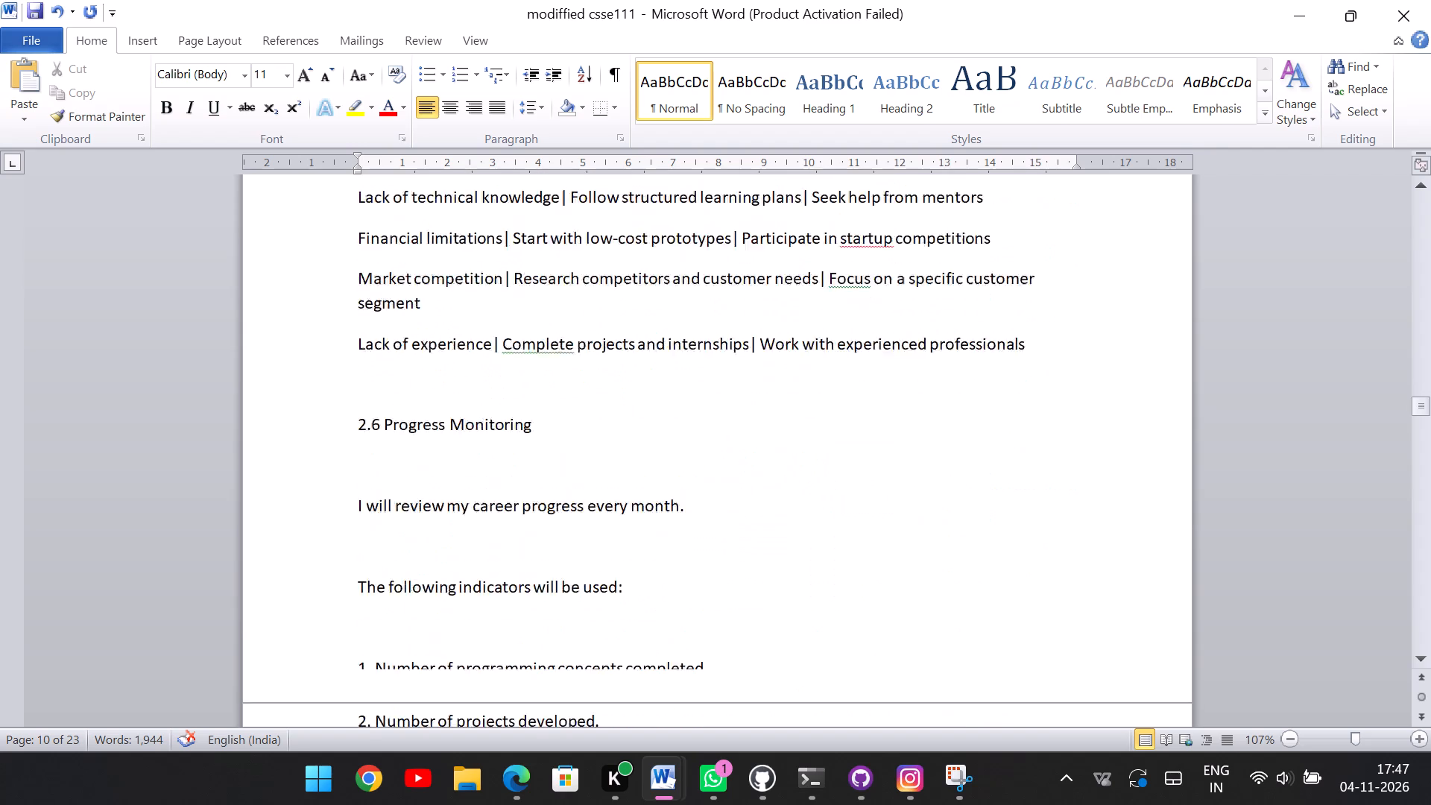
pyautogui.scroll(-20, 580, 359)
pyautogui.scroll(-17, 580, 359)
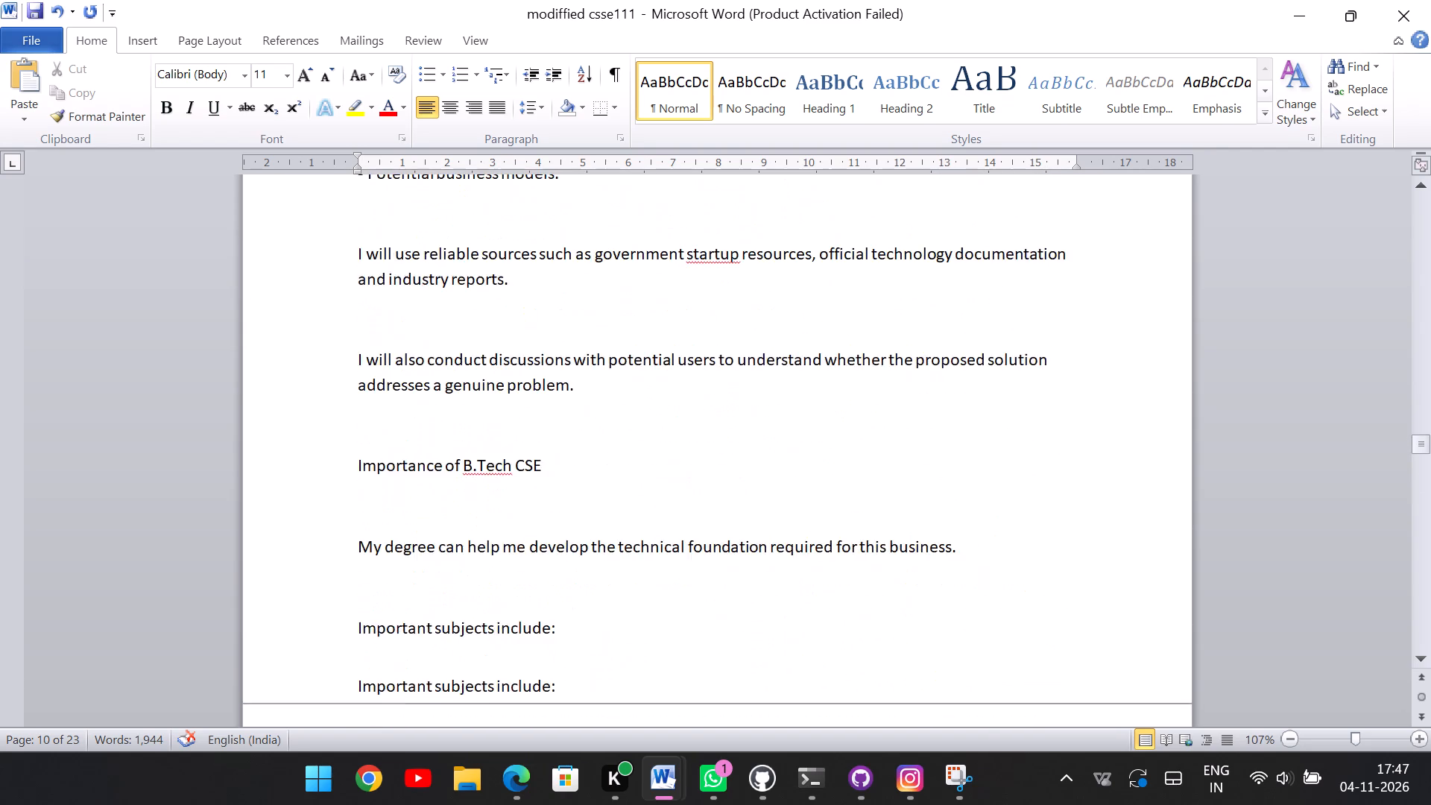
pyautogui.scroll(-20, 598, 383)
pyautogui.scroll(-4, 598, 383)
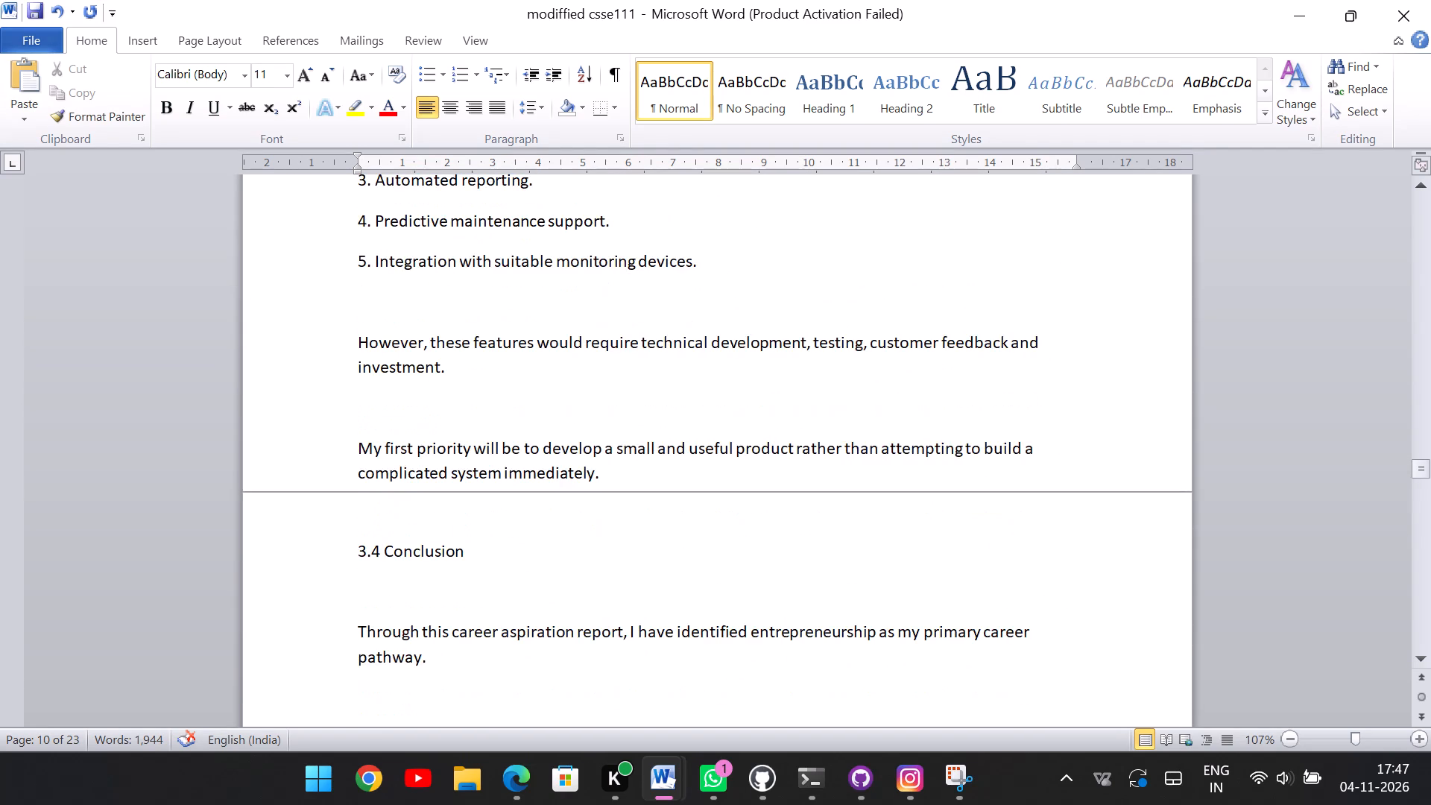
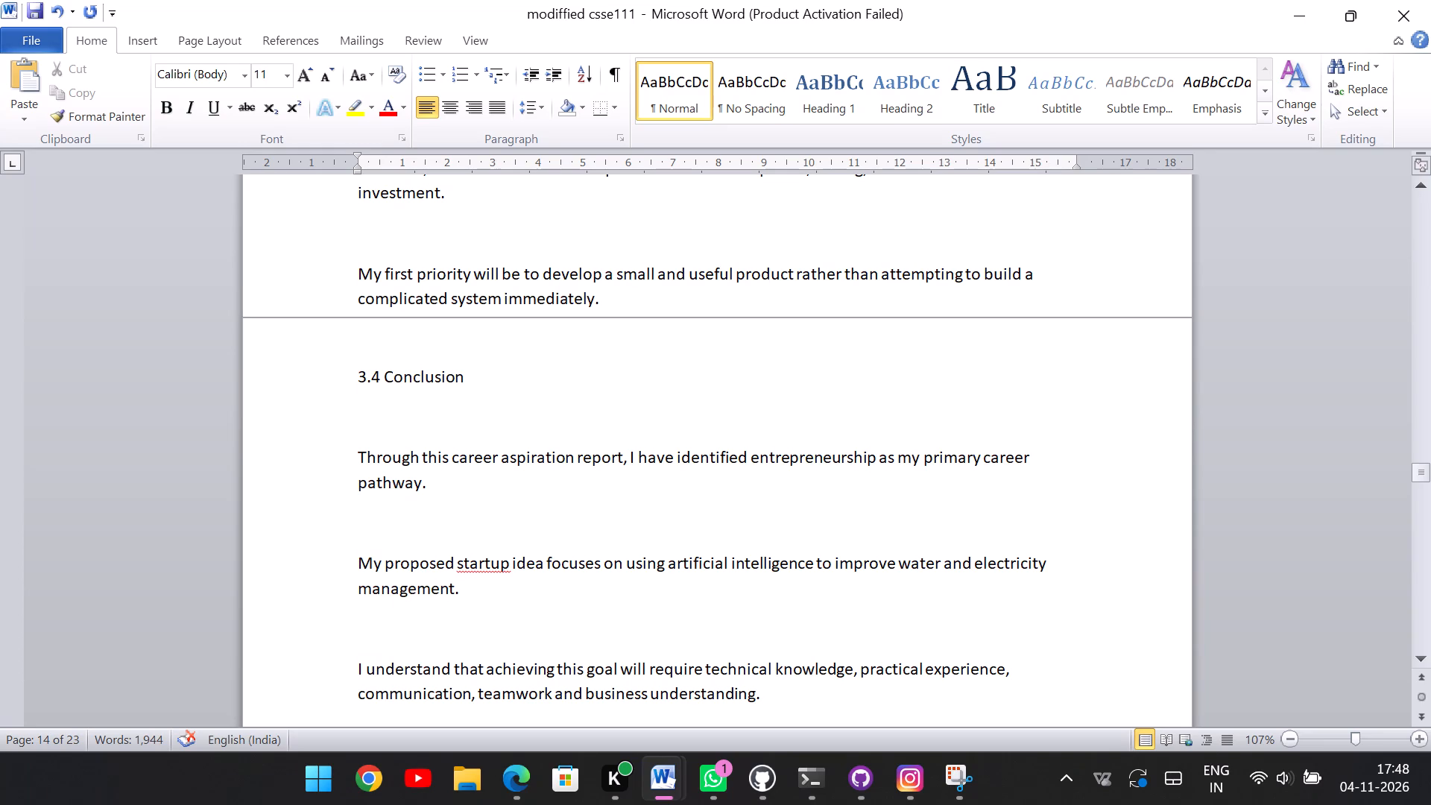
# Review the career aspiration report back to the proposed projects, and forward through the roadmap and contingency plan to the references.
pyautogui.scroll(16, 559, 446)
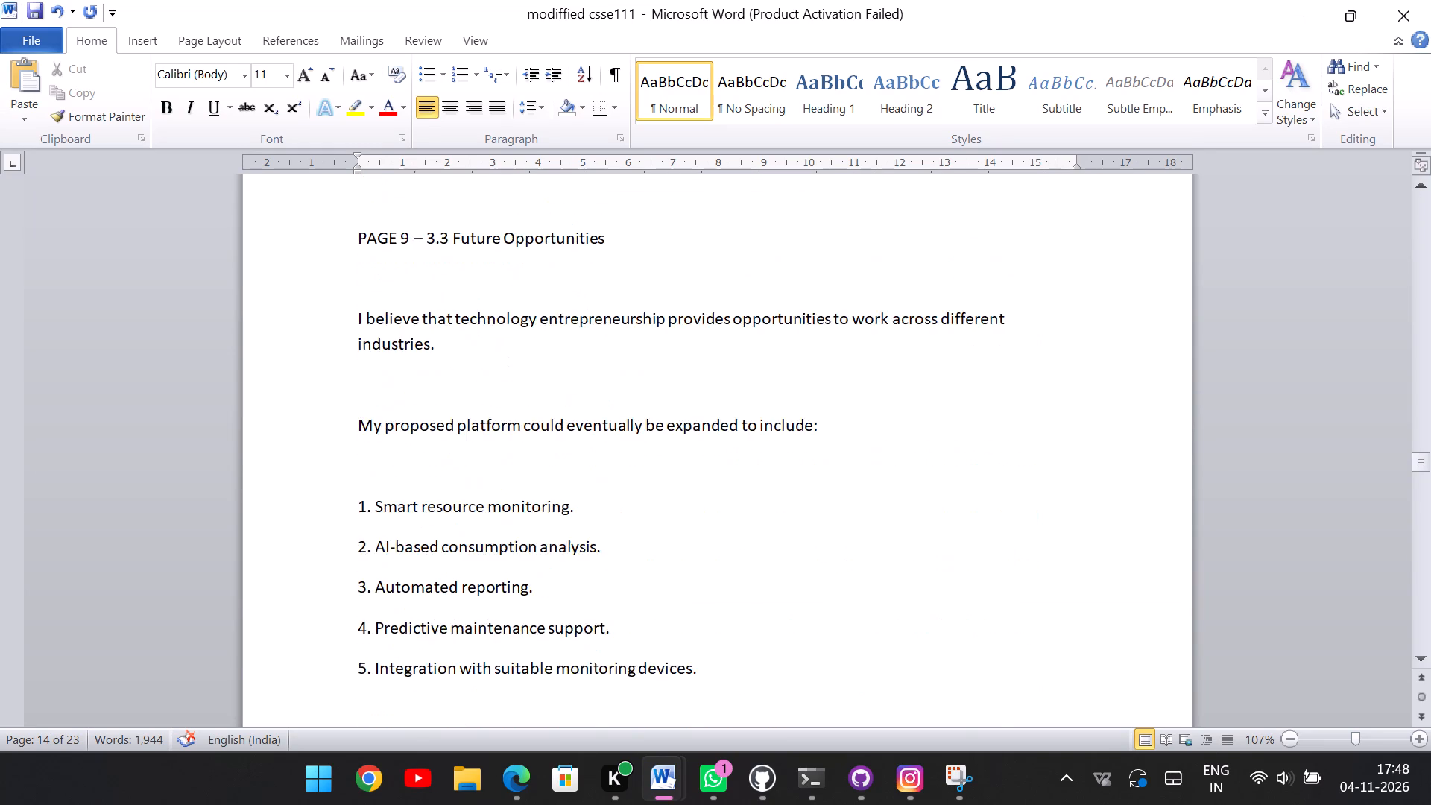
pyautogui.scroll(20, 560, 429)
pyautogui.scroll(18, 560, 429)
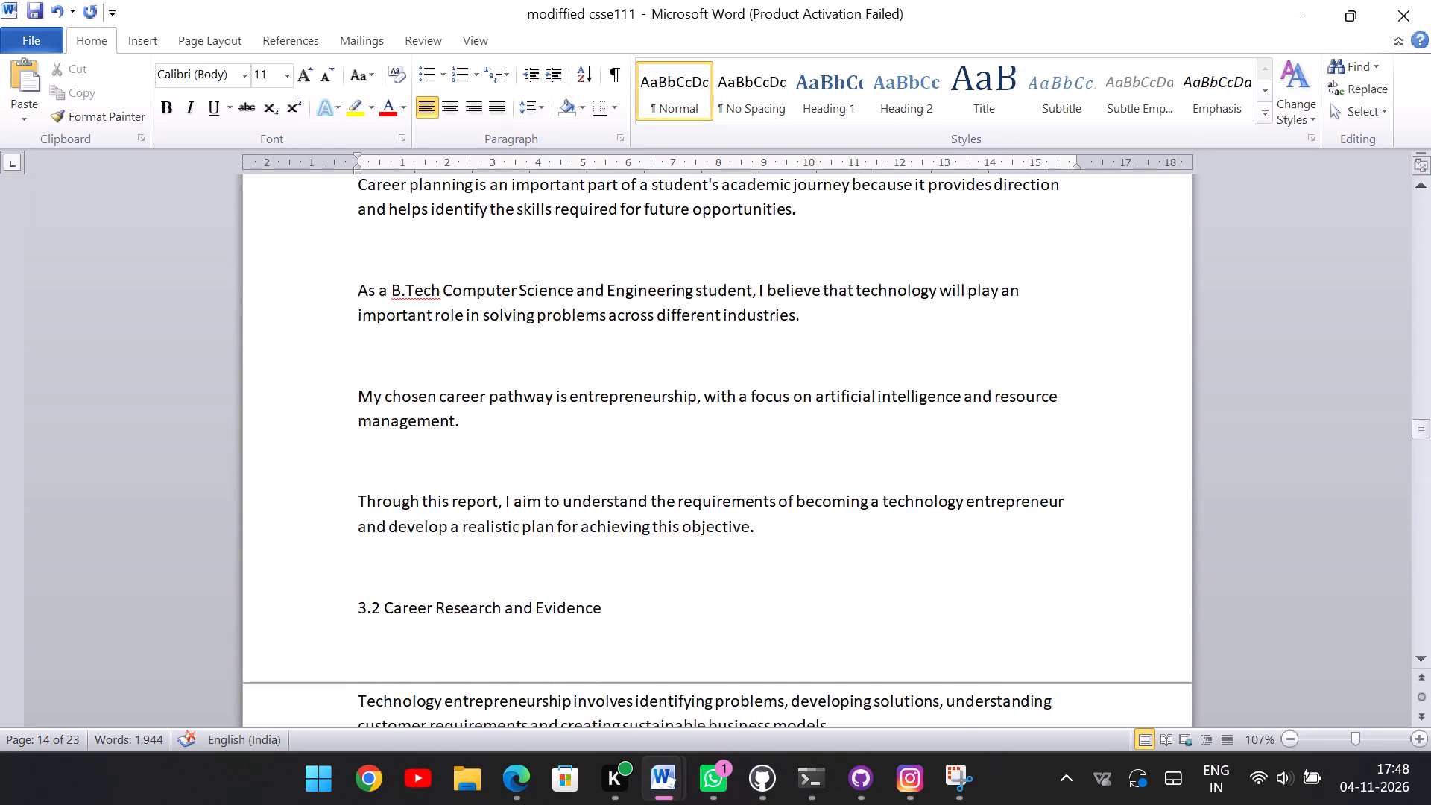
pyautogui.scroll(20, 560, 429)
pyautogui.scroll(17, 560, 429)
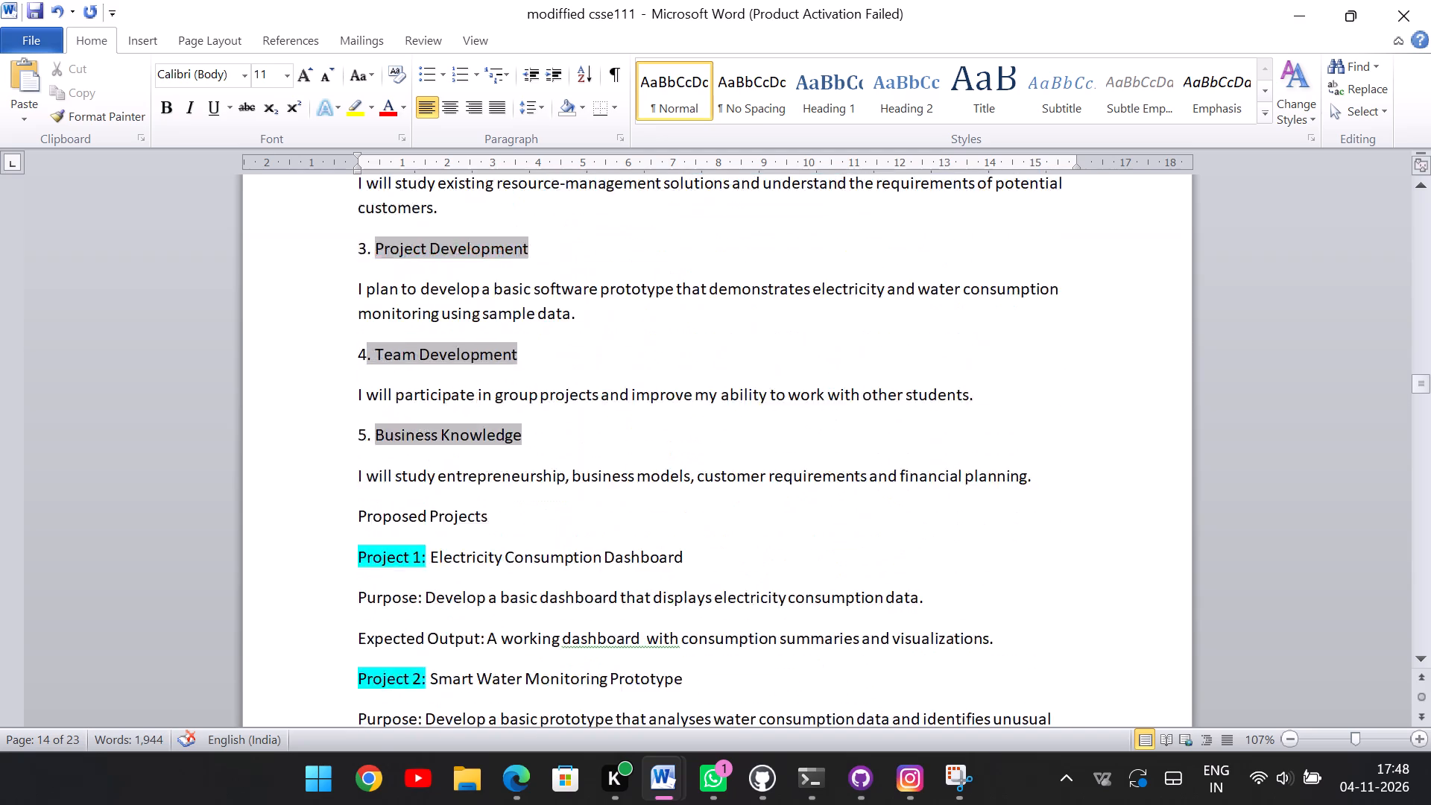
pyautogui.scroll(1, 560, 426)
pyautogui.scroll(-17, 560, 426)
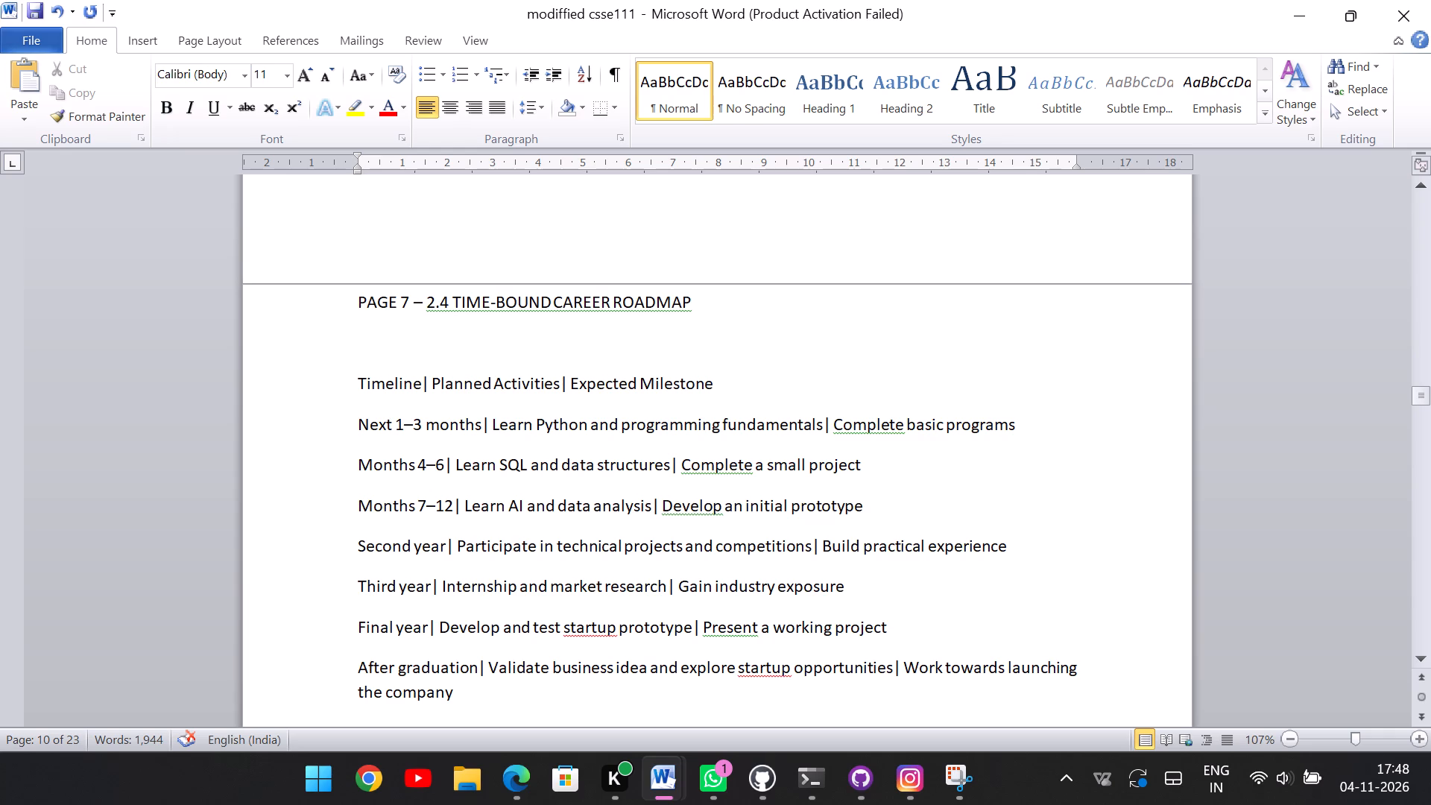
pyautogui.scroll(-8, 510, 434)
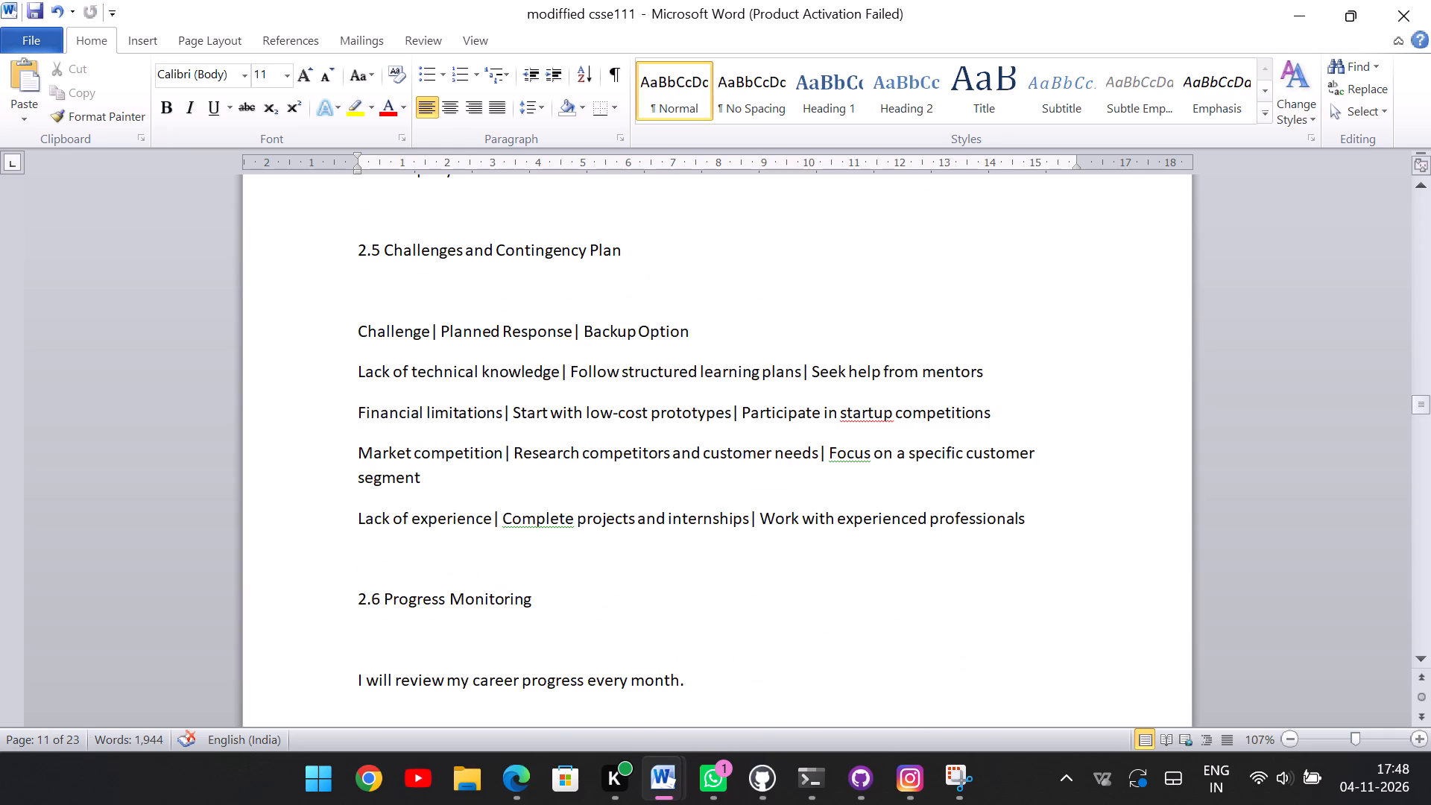
pyautogui.scroll(-20, 505, 391)
pyautogui.scroll(-14, 505, 391)
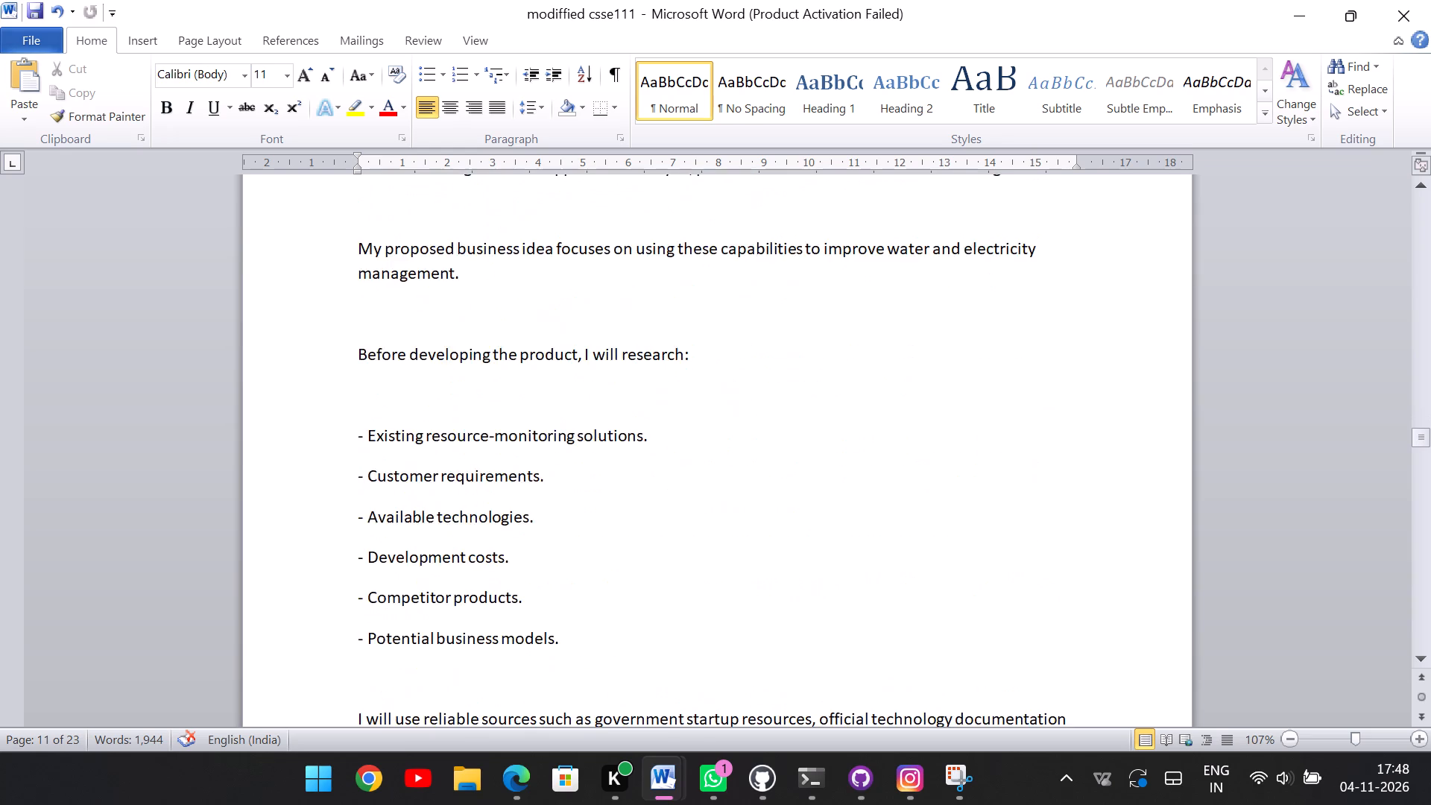
pyautogui.scroll(-20, 504, 388)
pyautogui.scroll(-20, 504, 388)
pyautogui.scroll(-3, 504, 388)
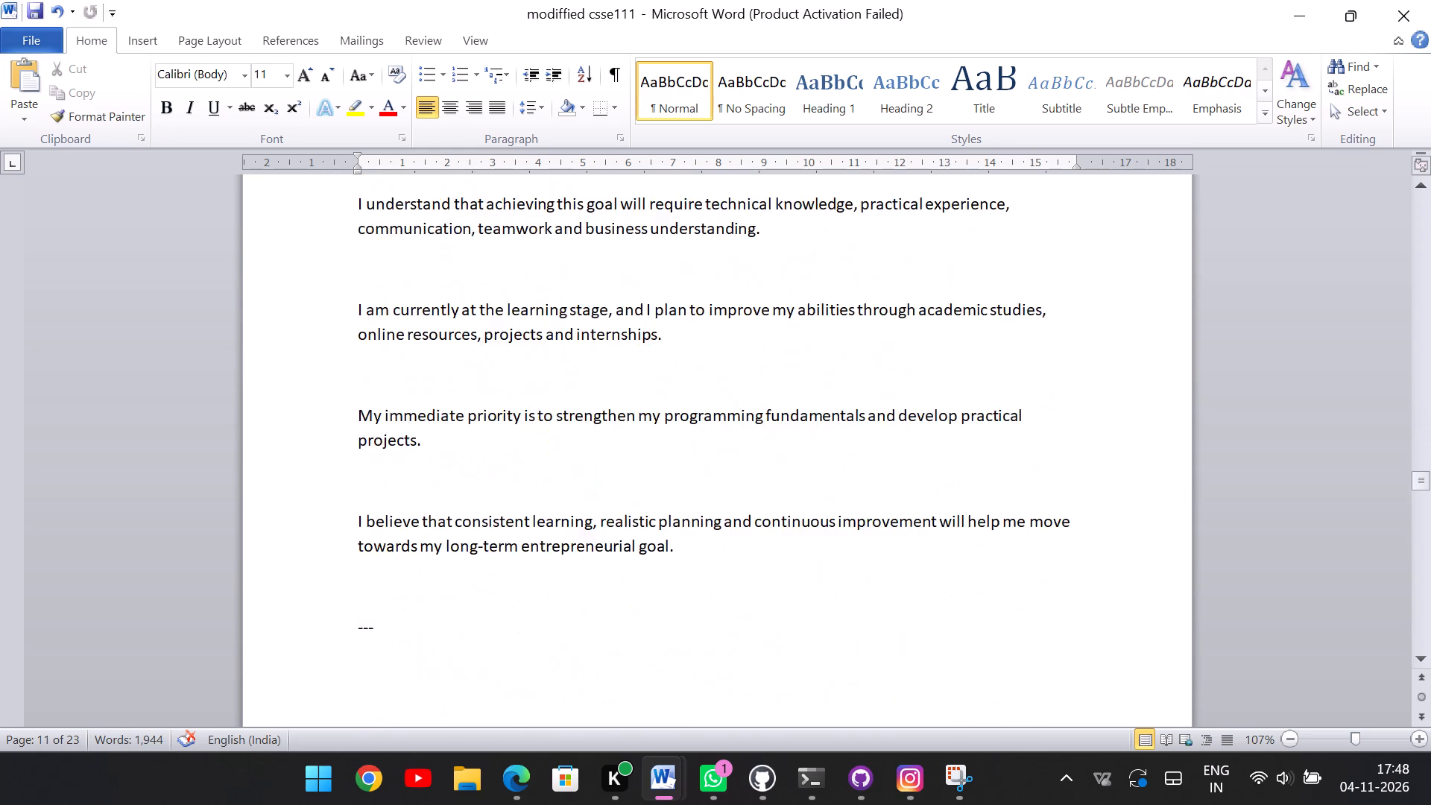
pyautogui.scroll(-16, 504, 388)
pyautogui.scroll(3, 504, 388)
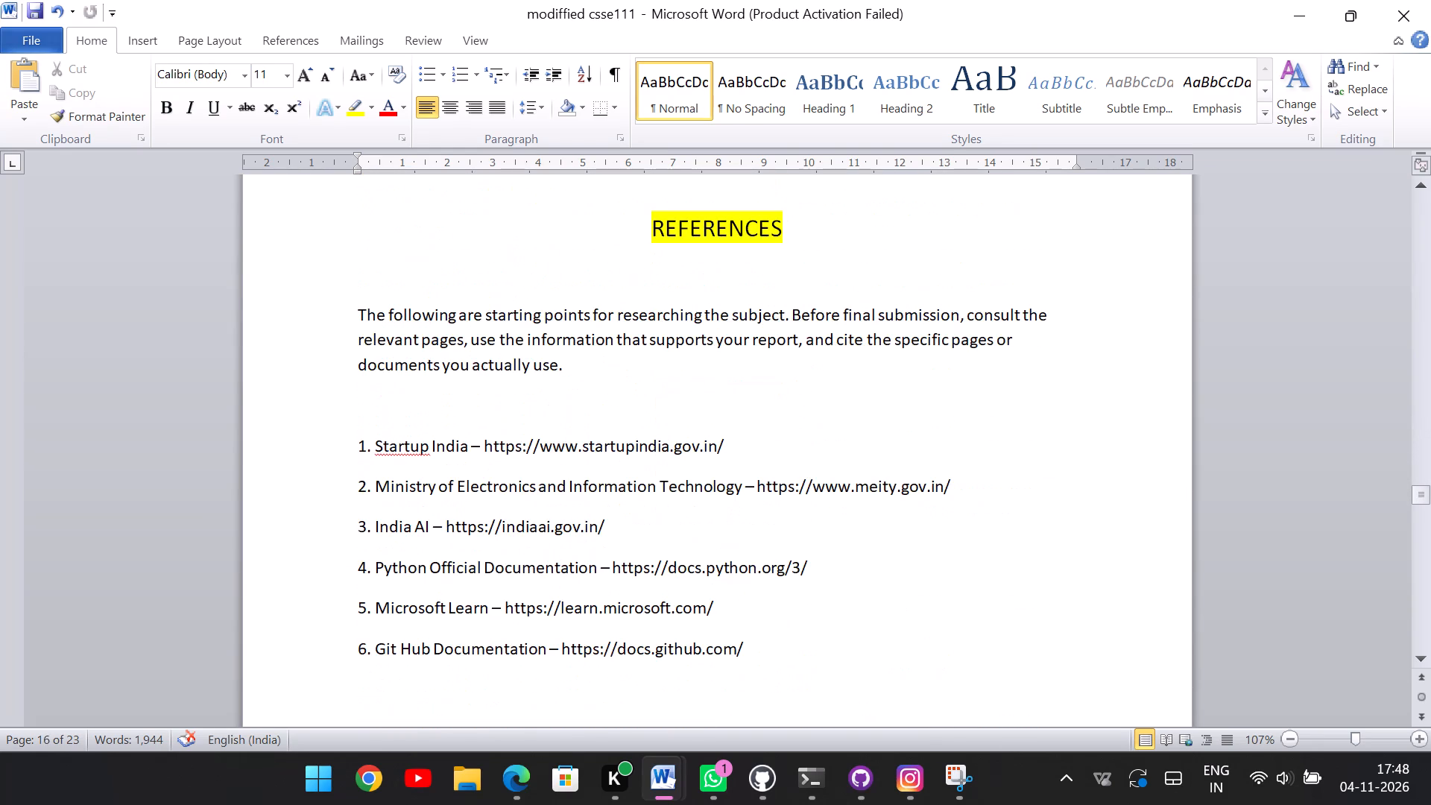
# Check the pages from the references through the LinkedIn and Git Hub profile sections to the University Social Media Handles heading.
pyautogui.scroll(-11, 535, 420)
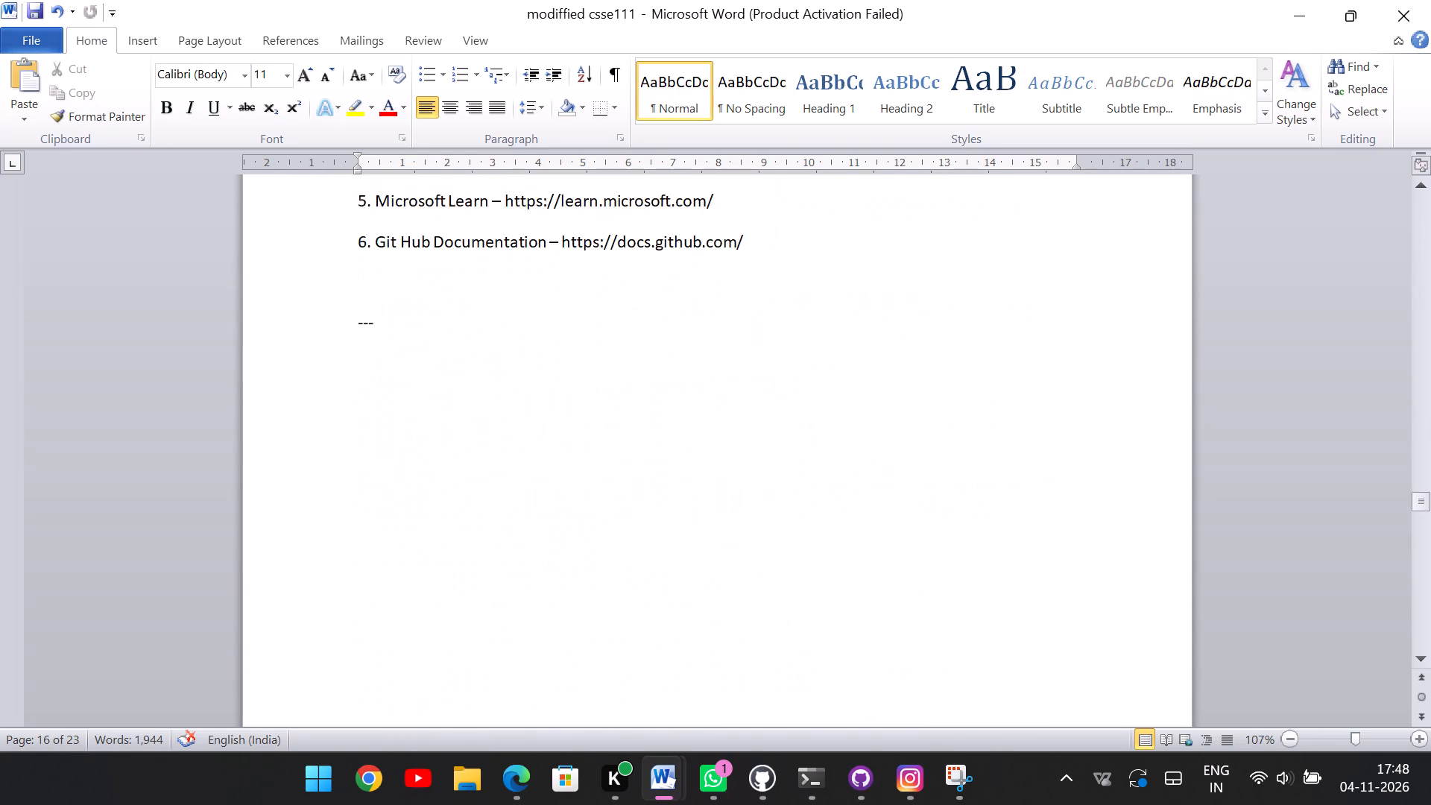
pyautogui.scroll(-13, 536, 420)
pyautogui.scroll(-12, 536, 420)
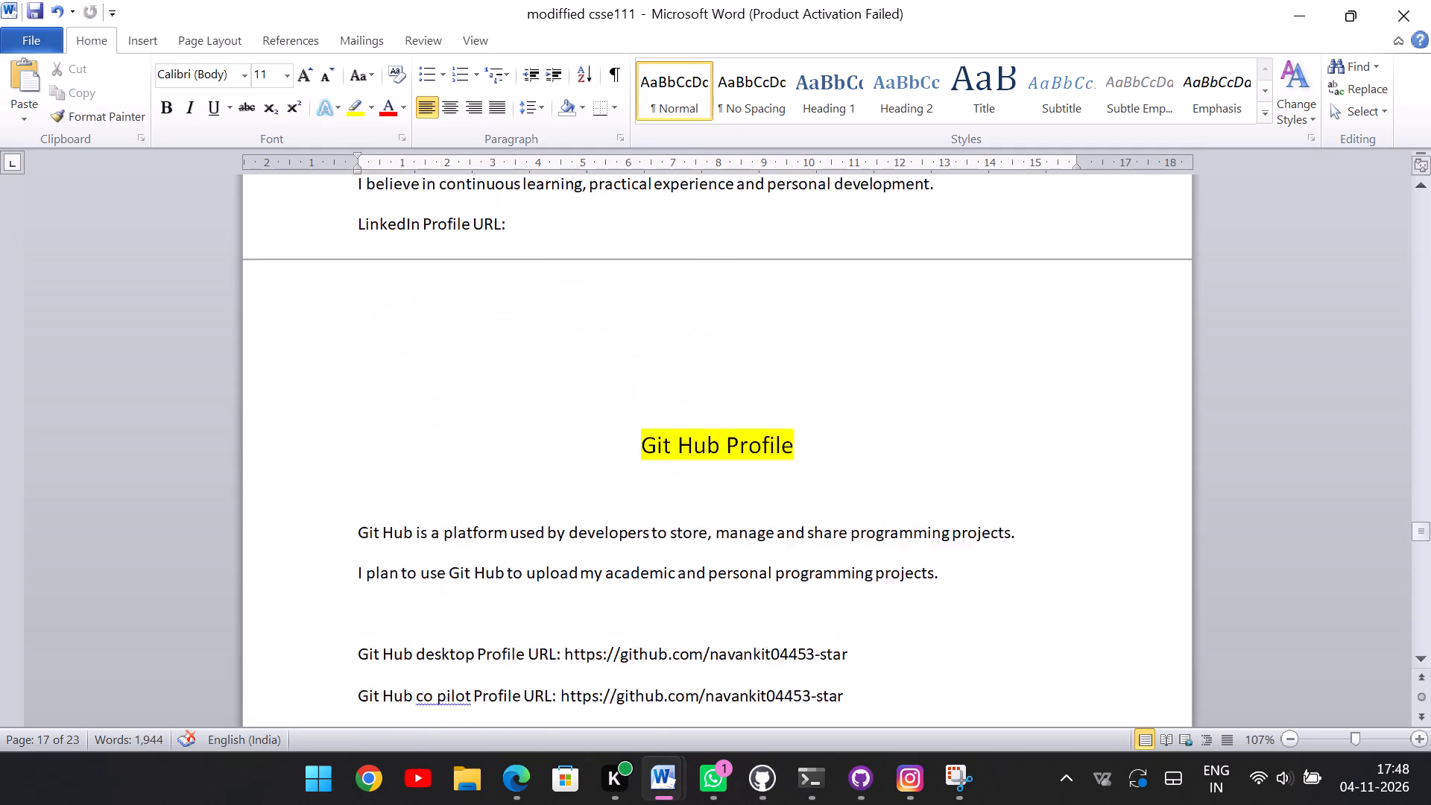
pyautogui.scroll(-7, 536, 420)
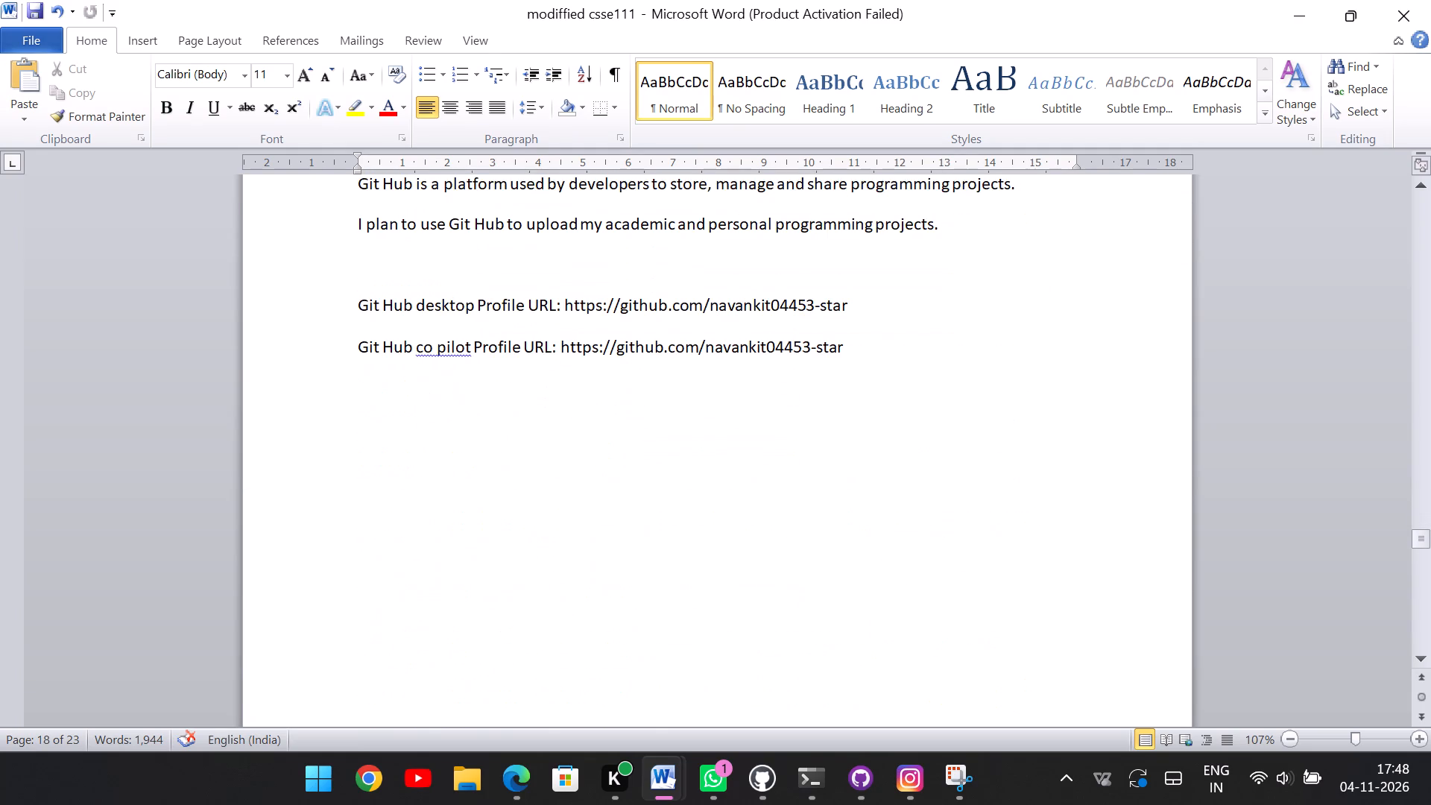
pyautogui.scroll(4, 536, 417)
pyautogui.scroll(-14, 536, 417)
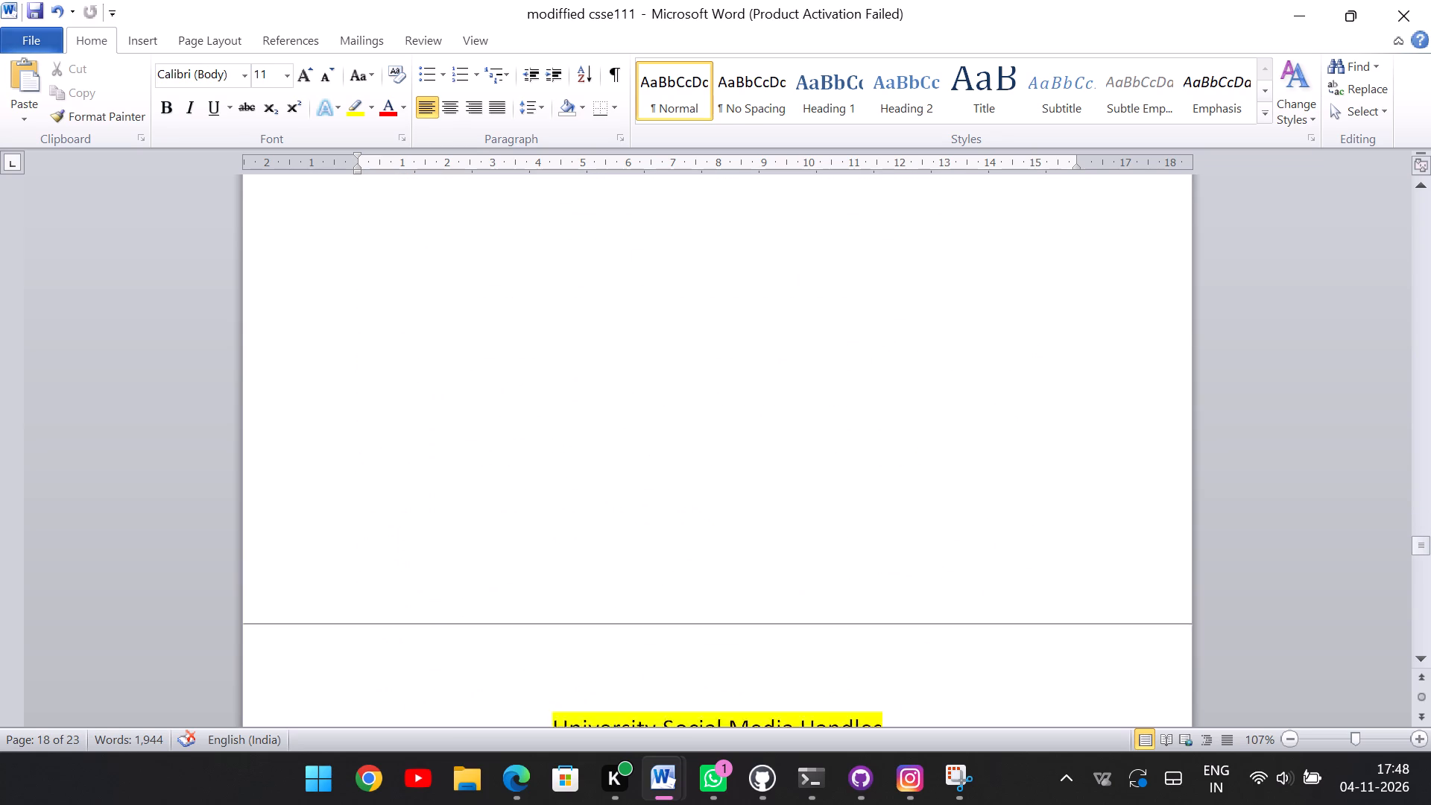
pyautogui.scroll(-14, 536, 417)
pyautogui.scroll(9, 536, 417)
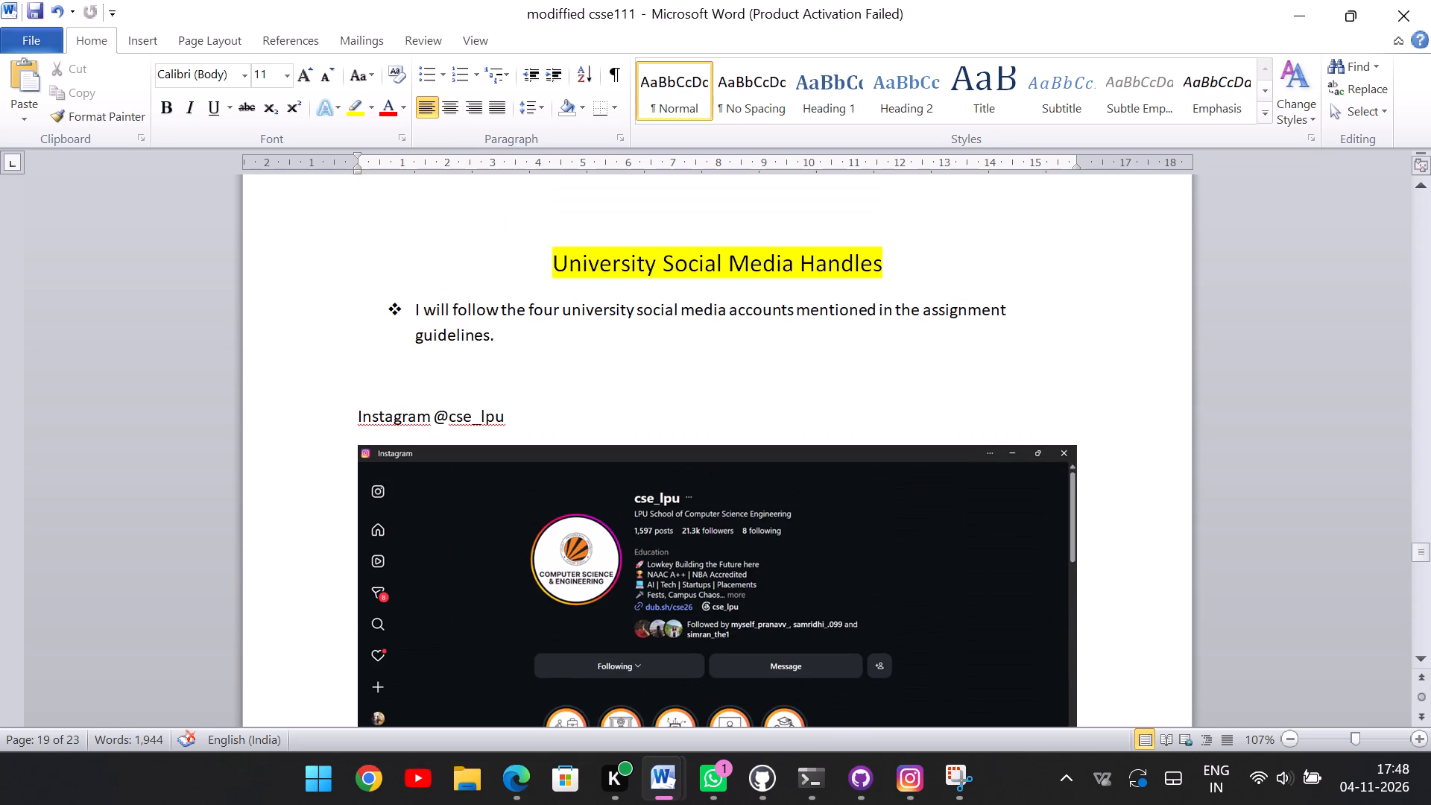
# Examine the layout of the social media follow screenshots from Instagram through Facebook and YouTube to the Profile Link Table heading.
pyautogui.scroll(-3, 536, 417)
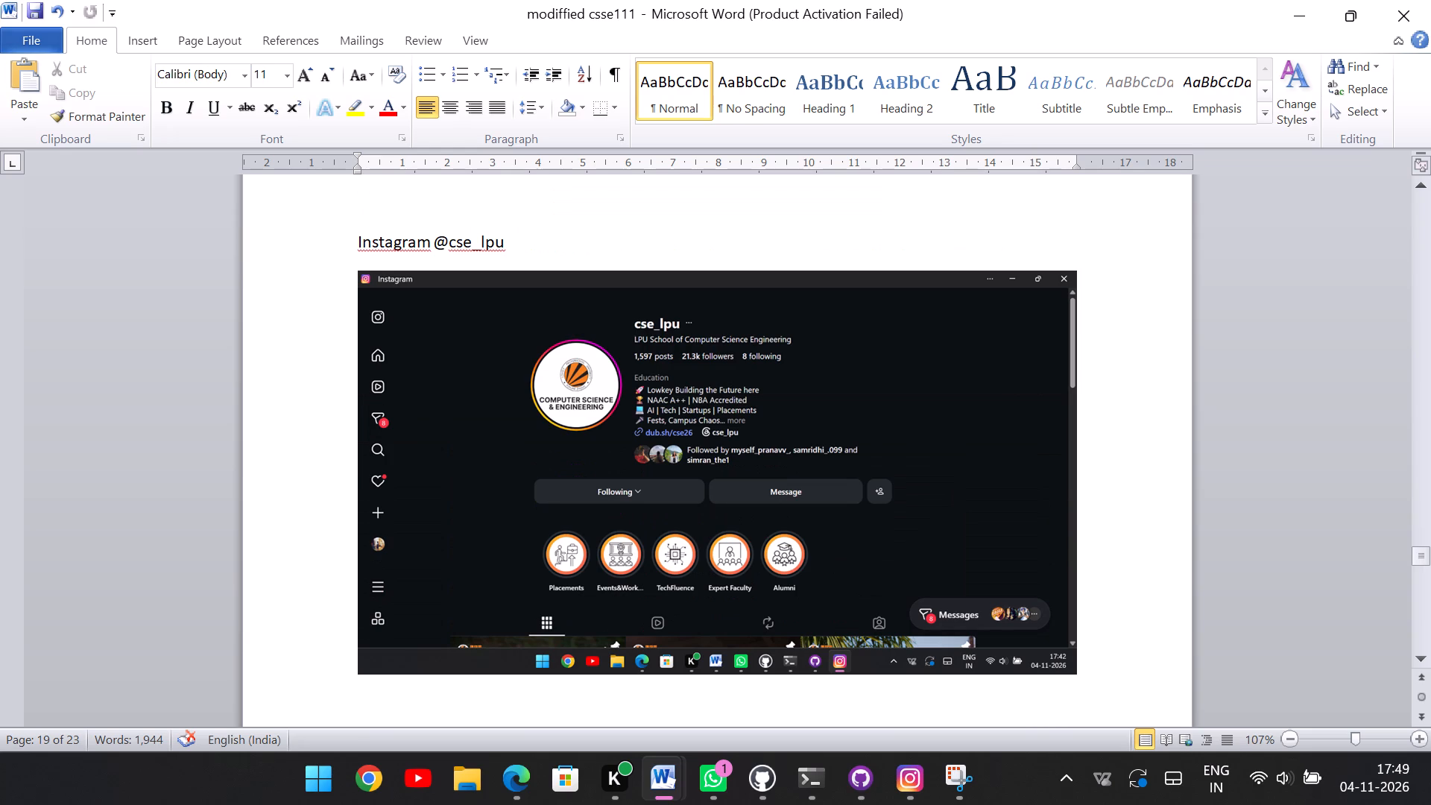
pyautogui.scroll(-4, 792, 558)
pyautogui.scroll(-1, 708, 568)
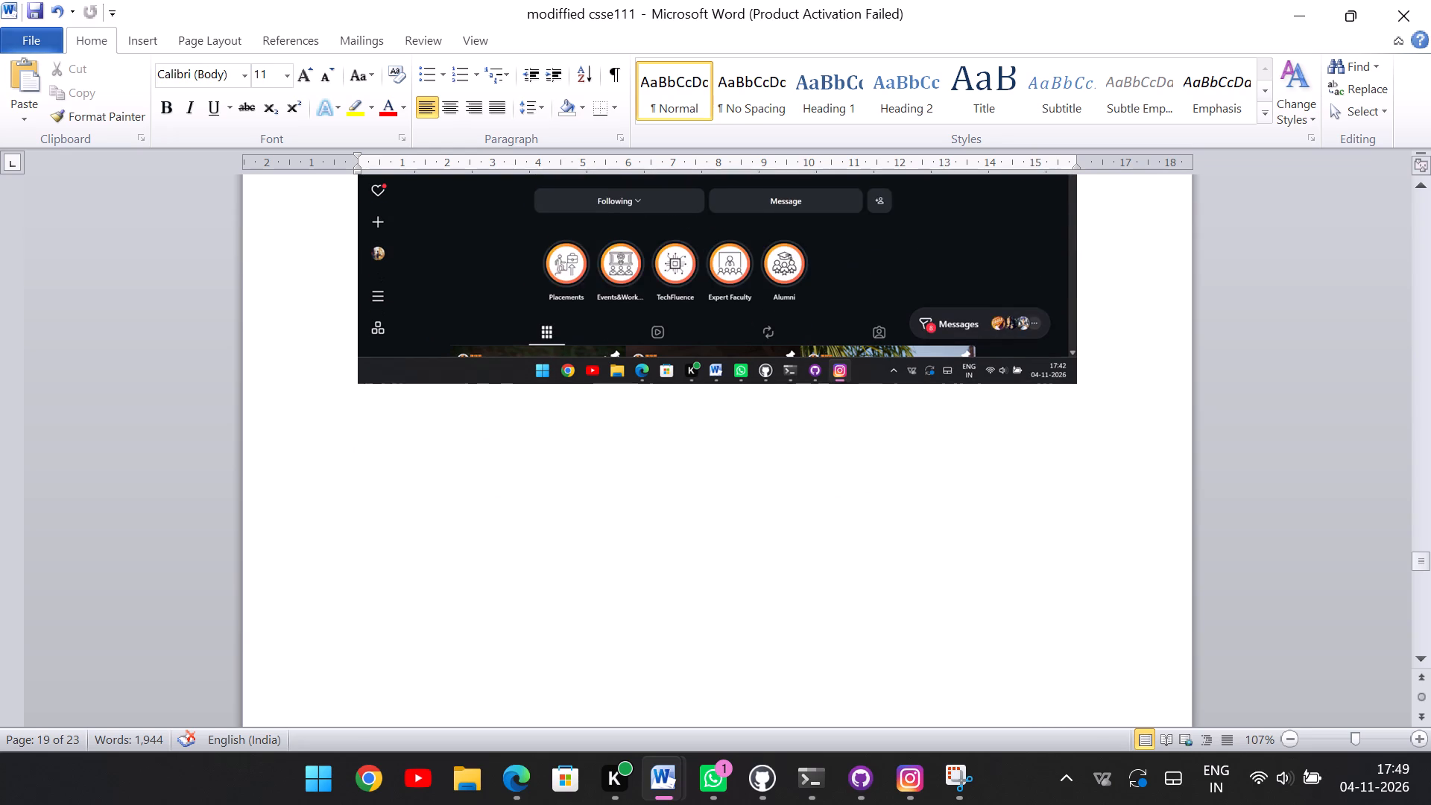
pyautogui.scroll(-14, 708, 568)
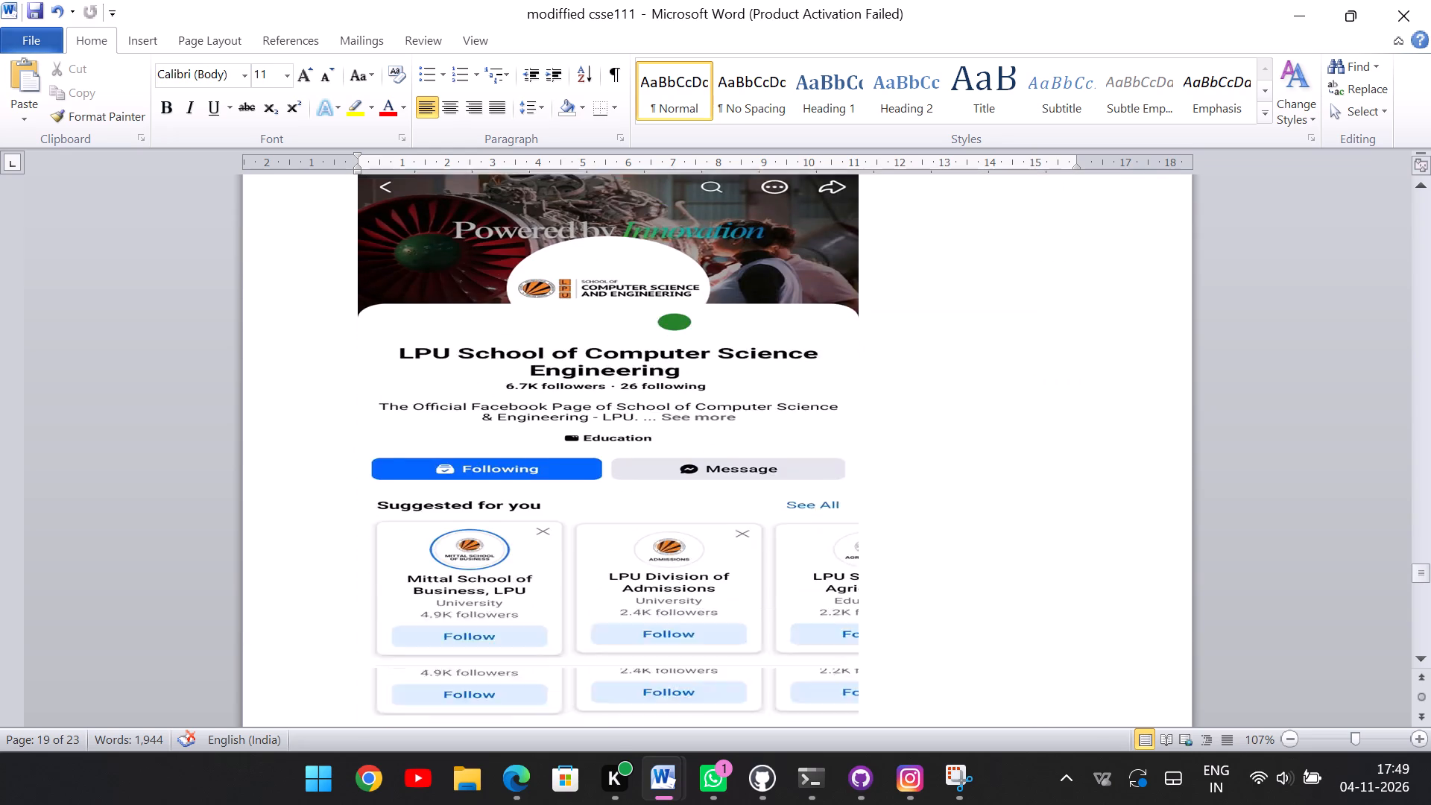
pyautogui.scroll(-19, 708, 568)
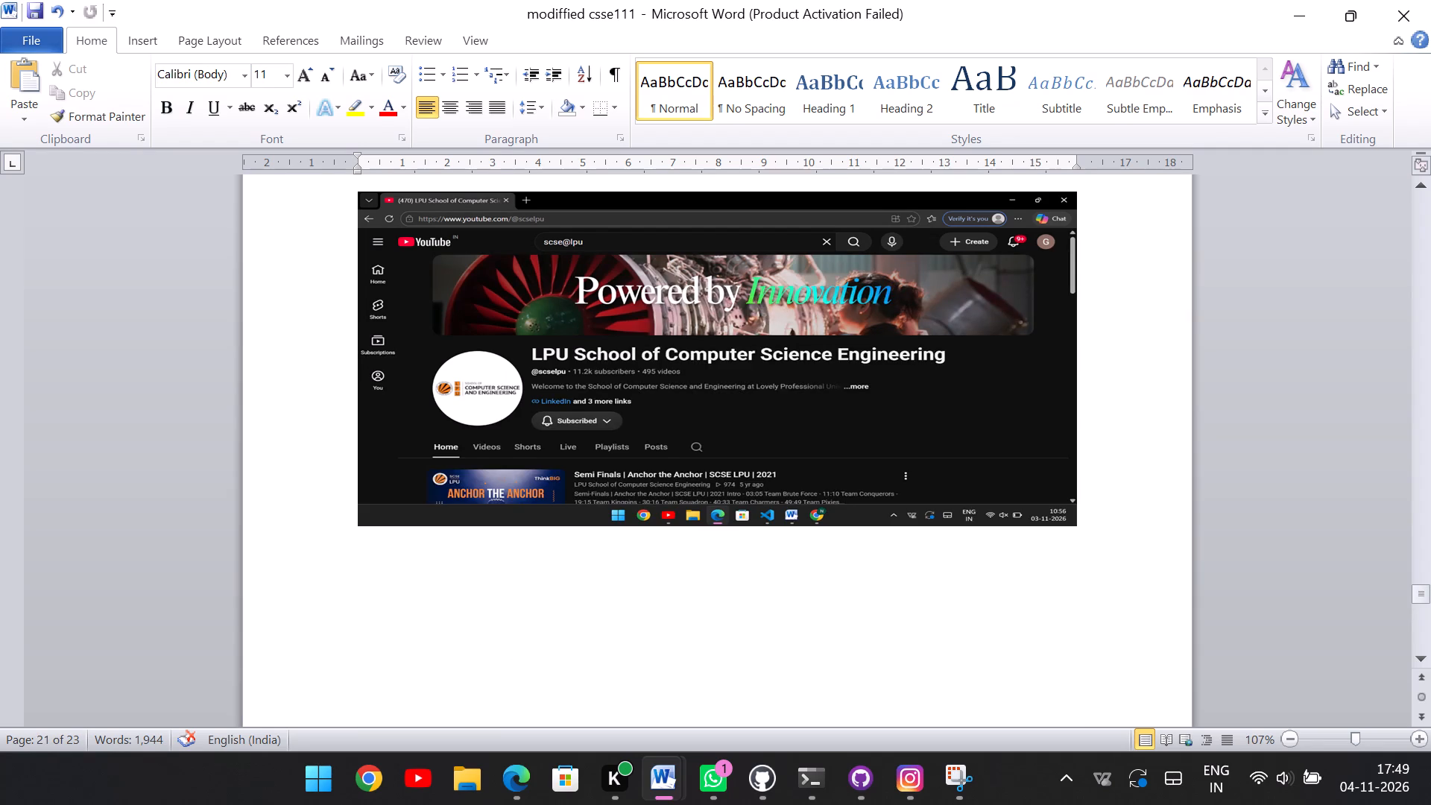
pyautogui.scroll(-17, 726, 551)
pyautogui.scroll(-17, 726, 551)
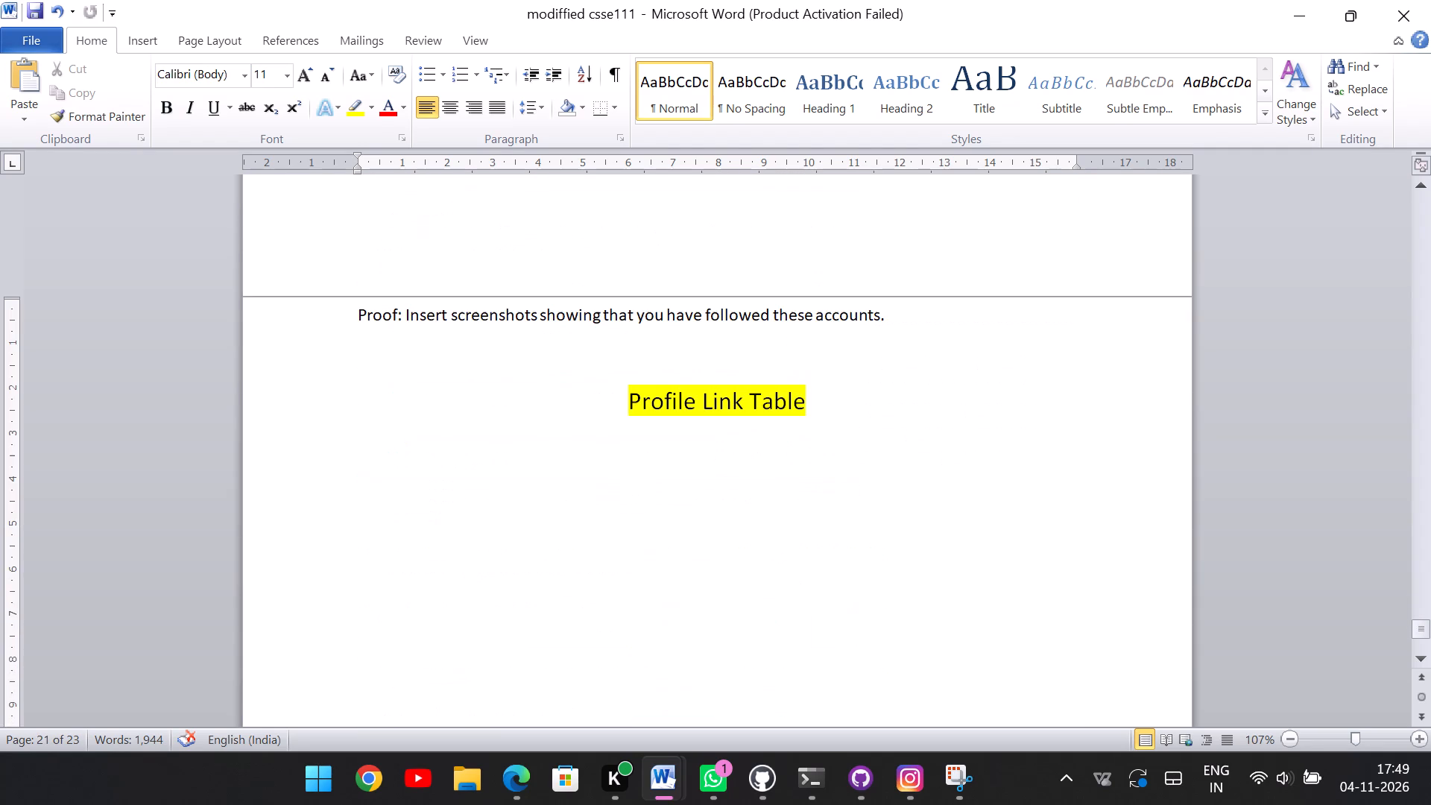
# Delete four blank lines between the last follow screenshot and the "Proof: Insert screenshots showing that you have followed these accounts." line.
pyautogui.scroll(-4, 726, 551)
pyautogui.scroll(5, 726, 551)
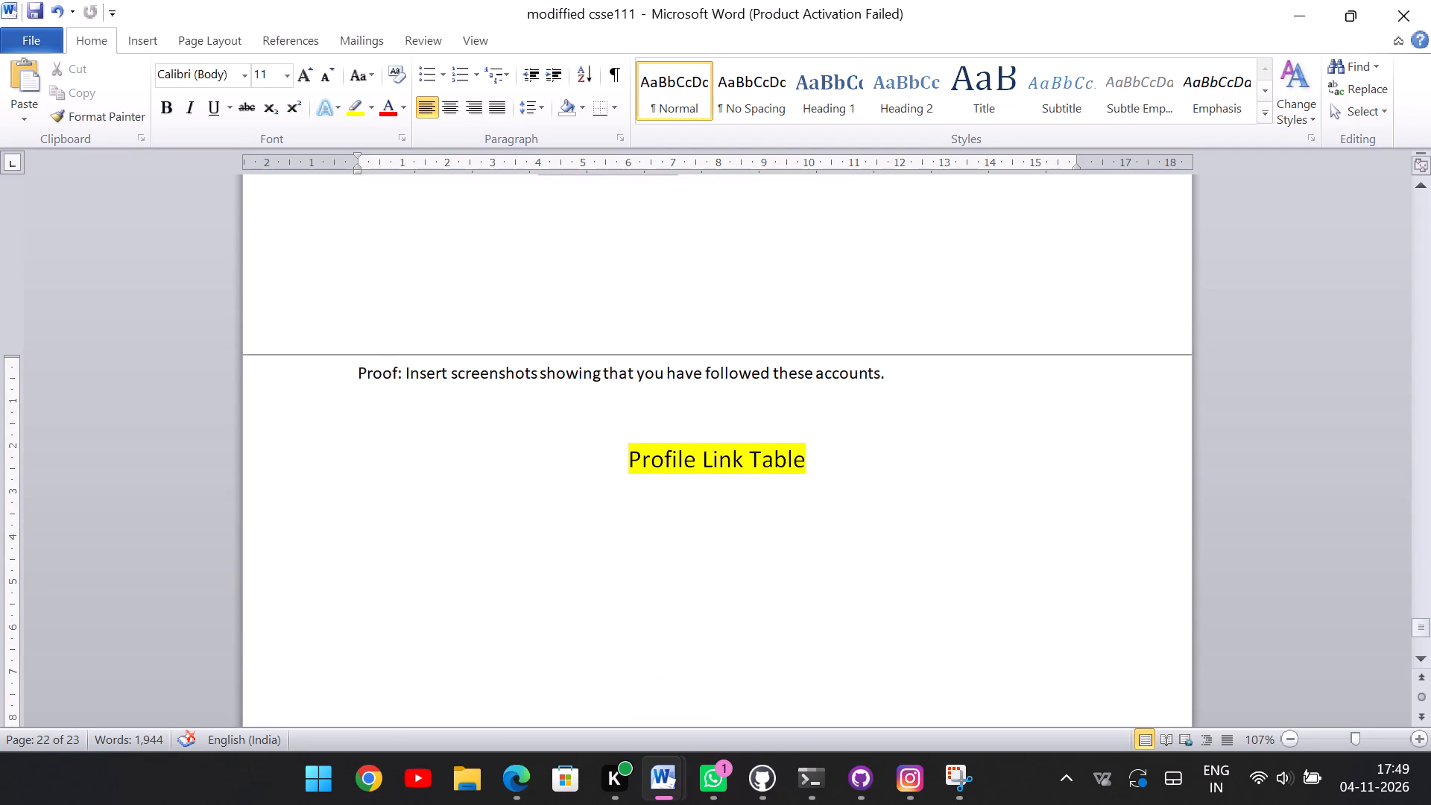
pyautogui.click(591, 327)
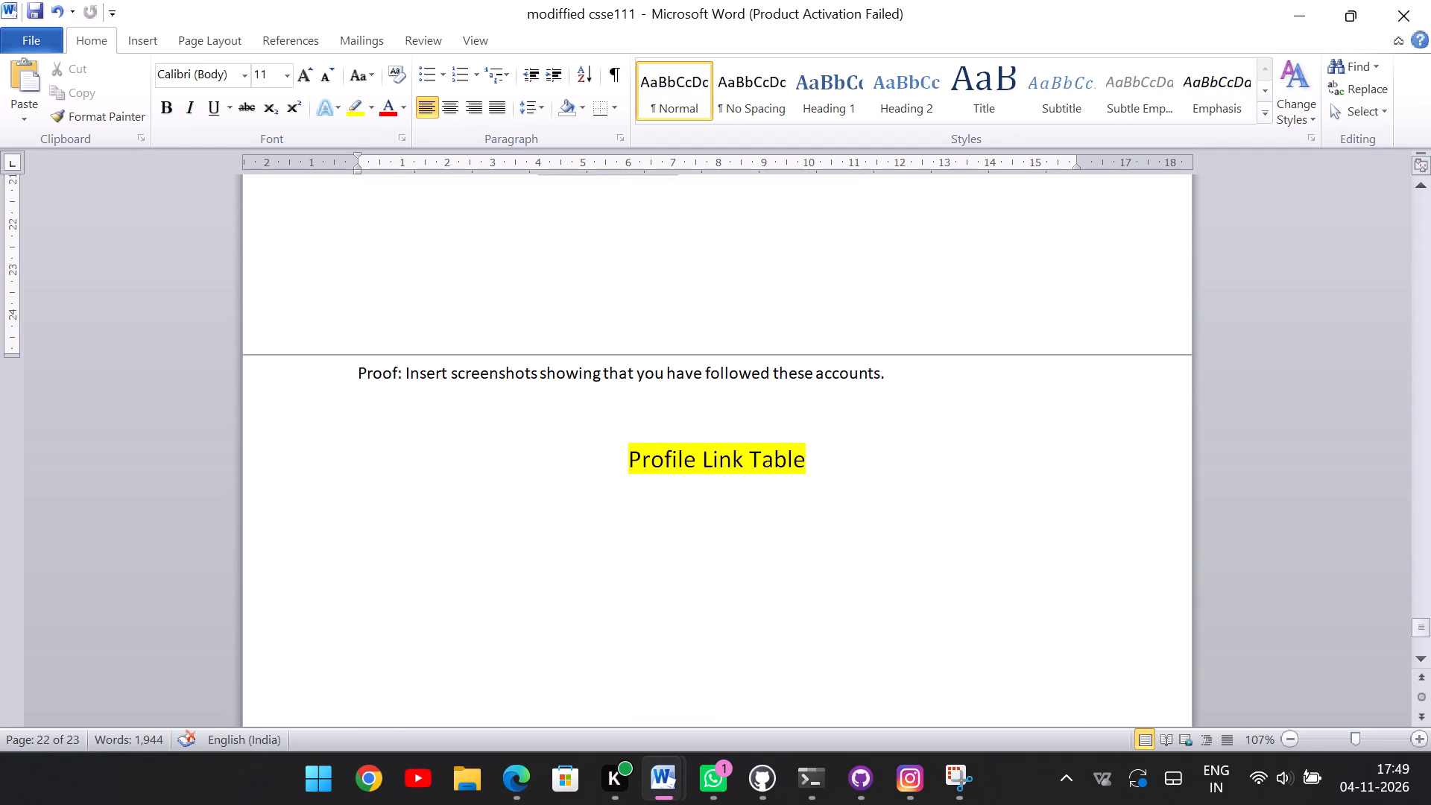
pyautogui.press('BackSpace')
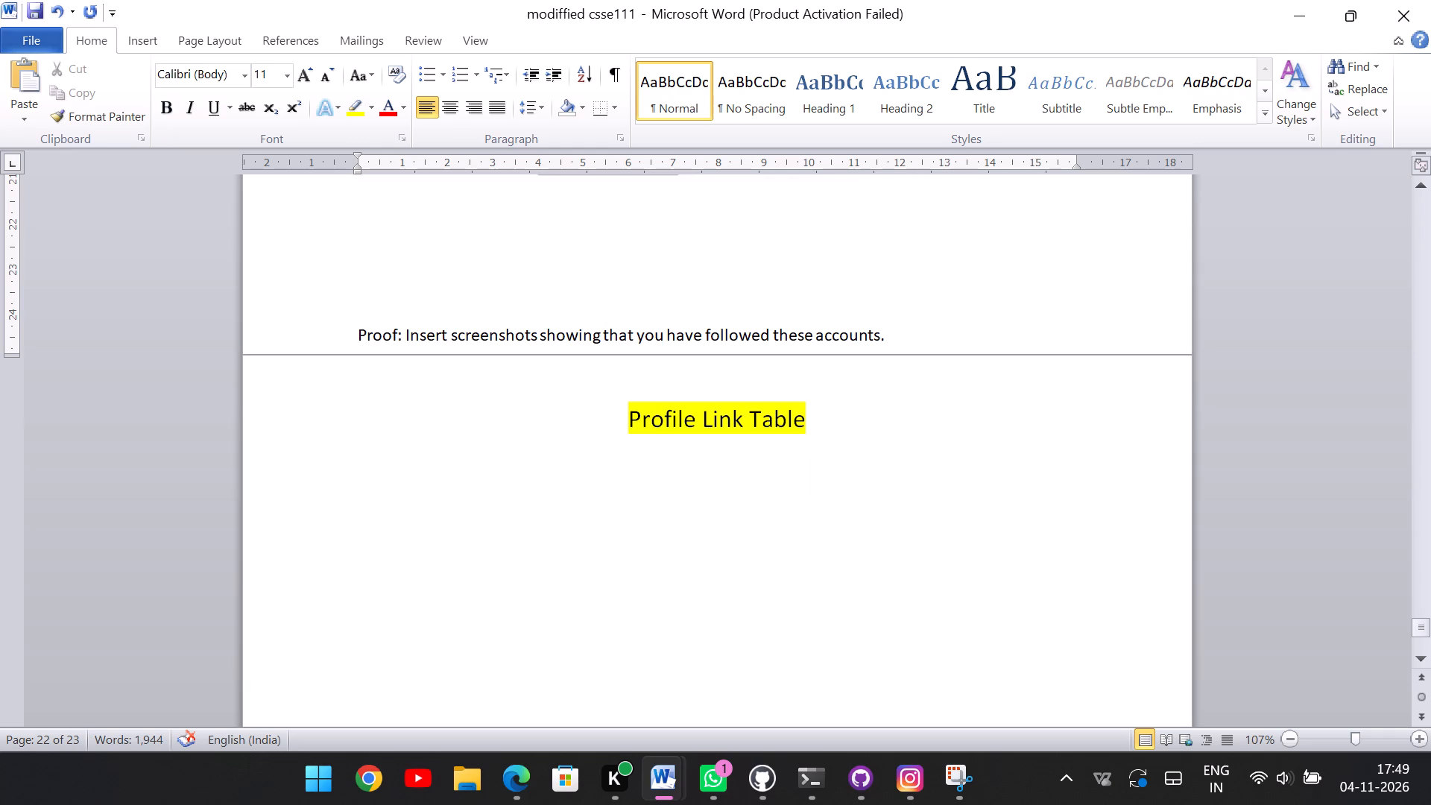
pyautogui.scroll(4, 323, 209)
pyautogui.press('BackSpace')
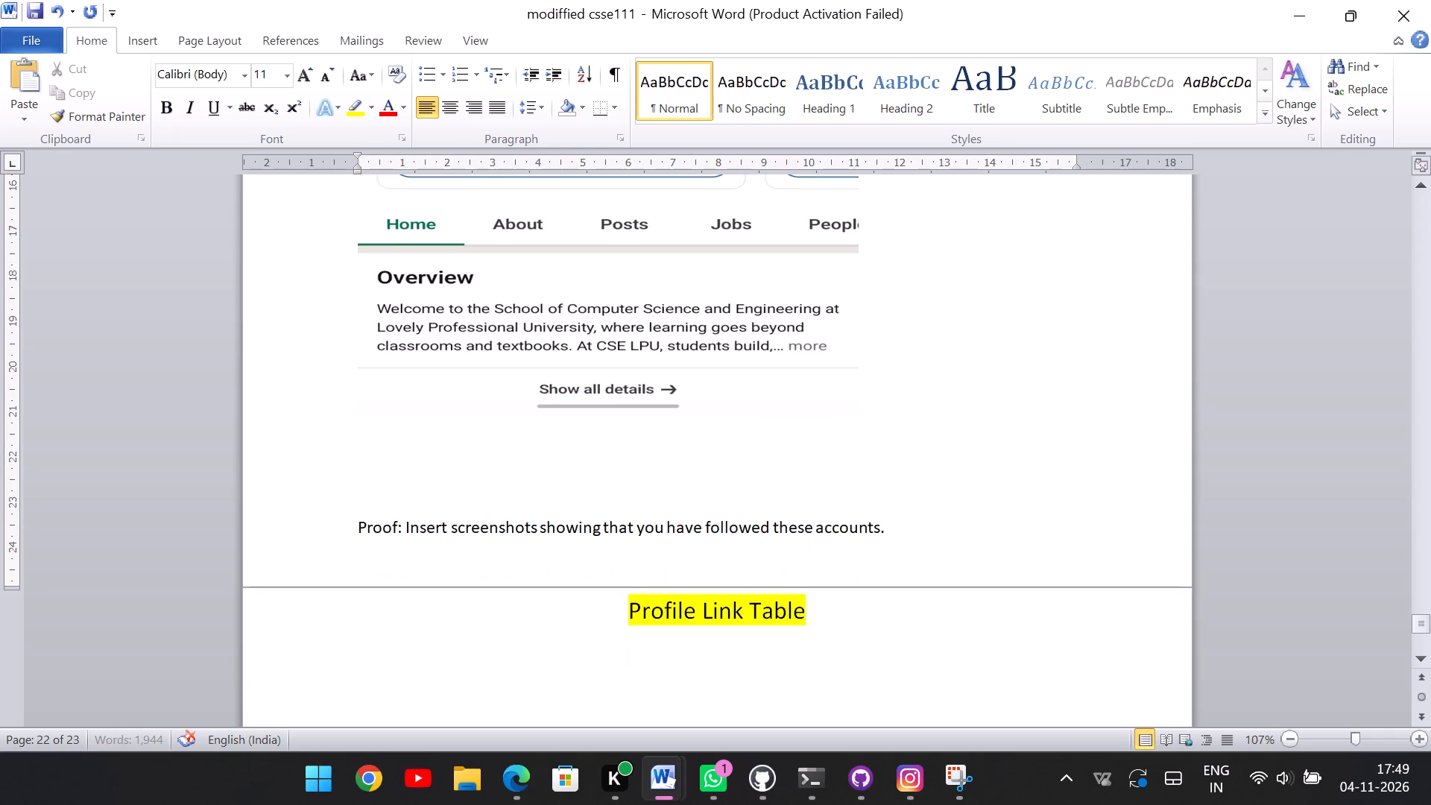
pyautogui.press('BackSpace')
pyautogui.press('BackSpace')
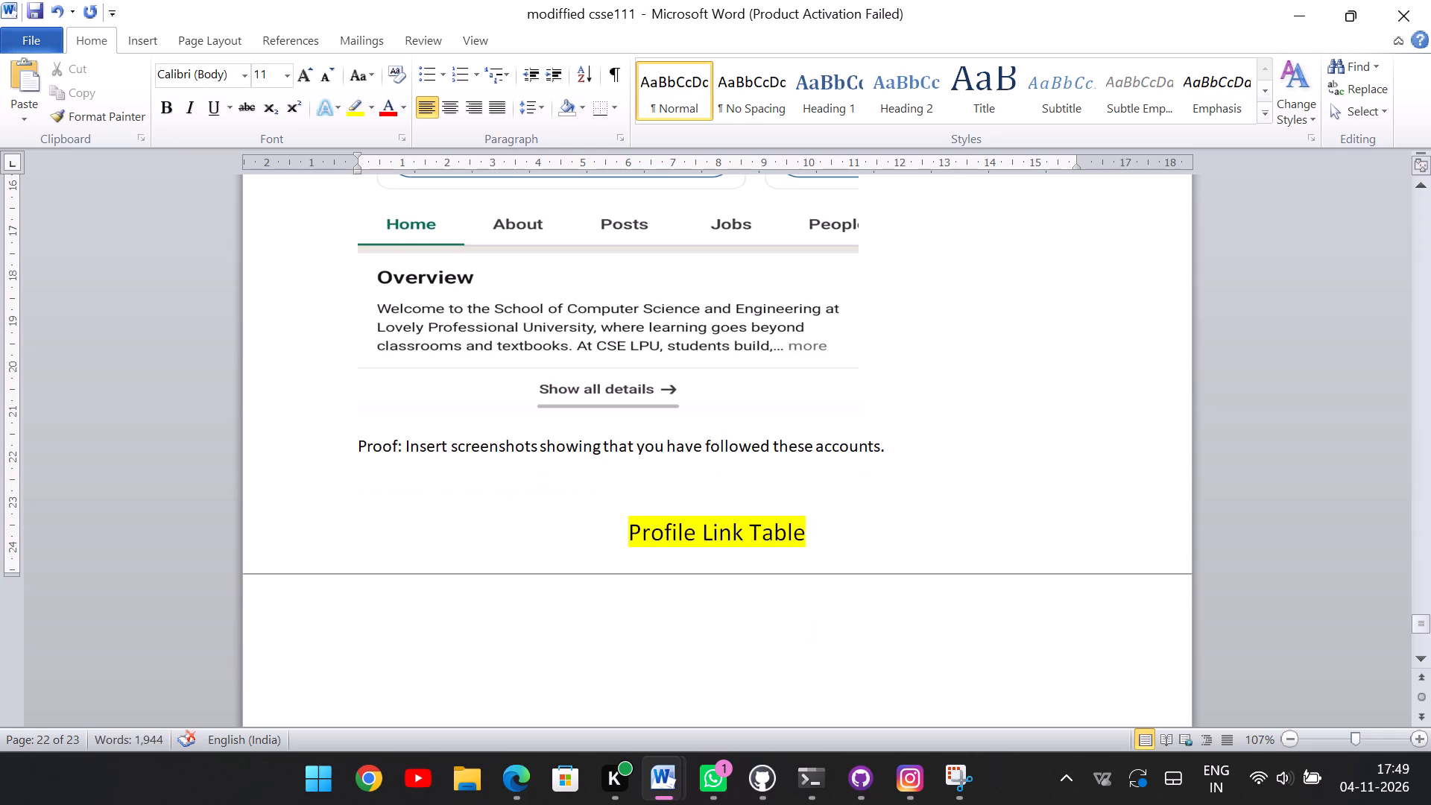
# Insert three blank lines between the "Proof" line and the Profile Link Table heading.
pyautogui.click(657, 497)
pyautogui.press('Return')
pyautogui.press('Return')
pyautogui.press('Return')
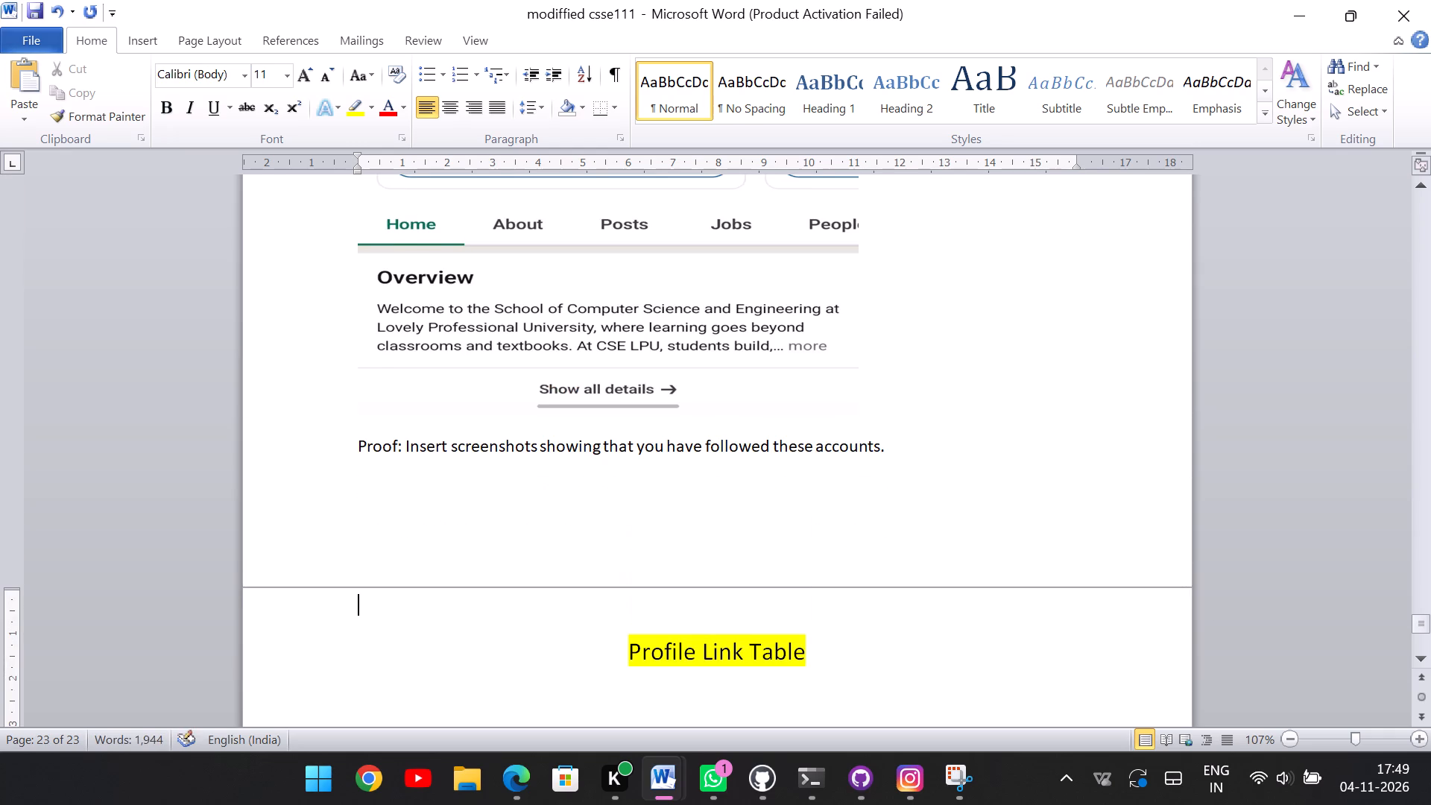
# Insert a table with two columns and two rows below the Profile Link Table heading.
pyautogui.scroll(-6, 657, 497)
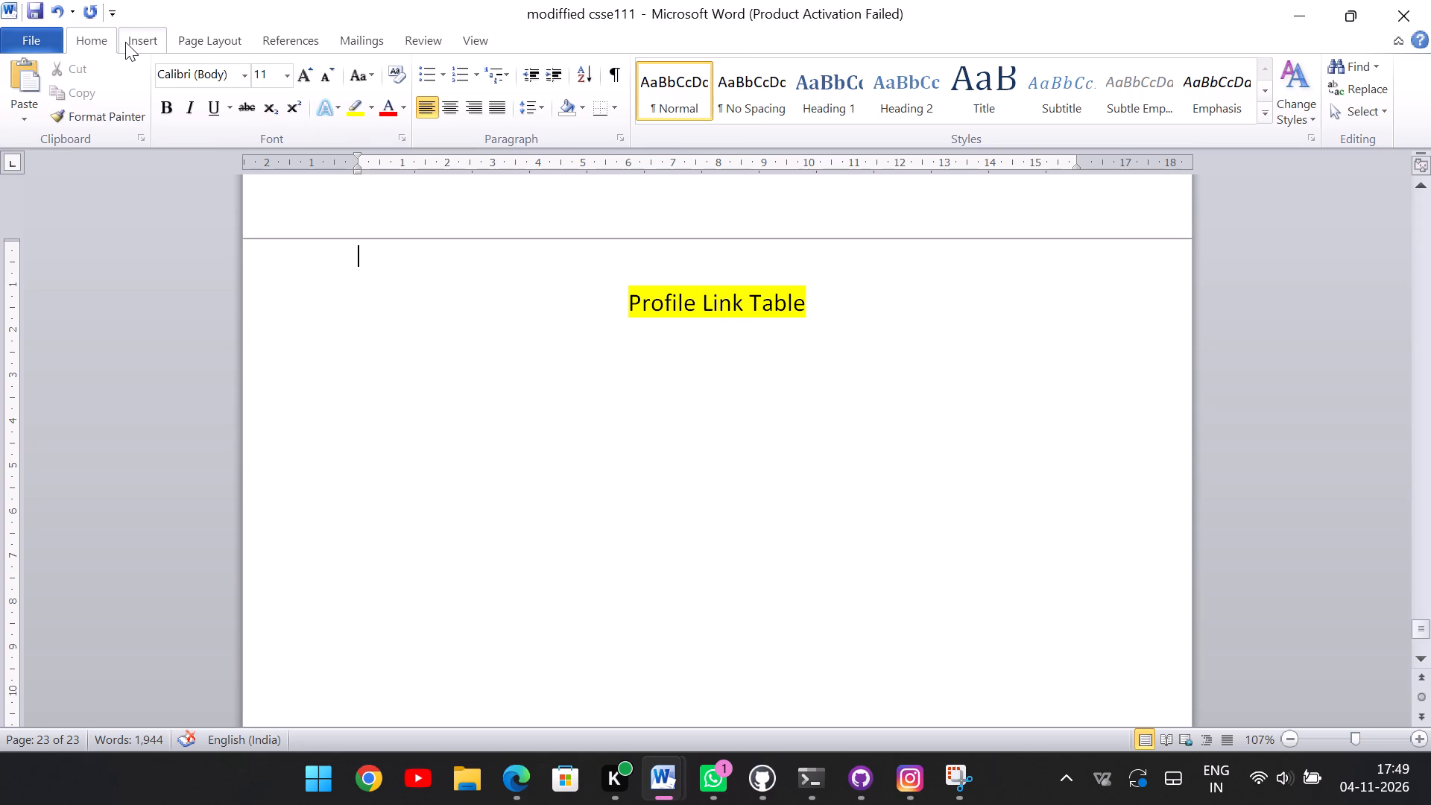
pyautogui.click(125, 42)
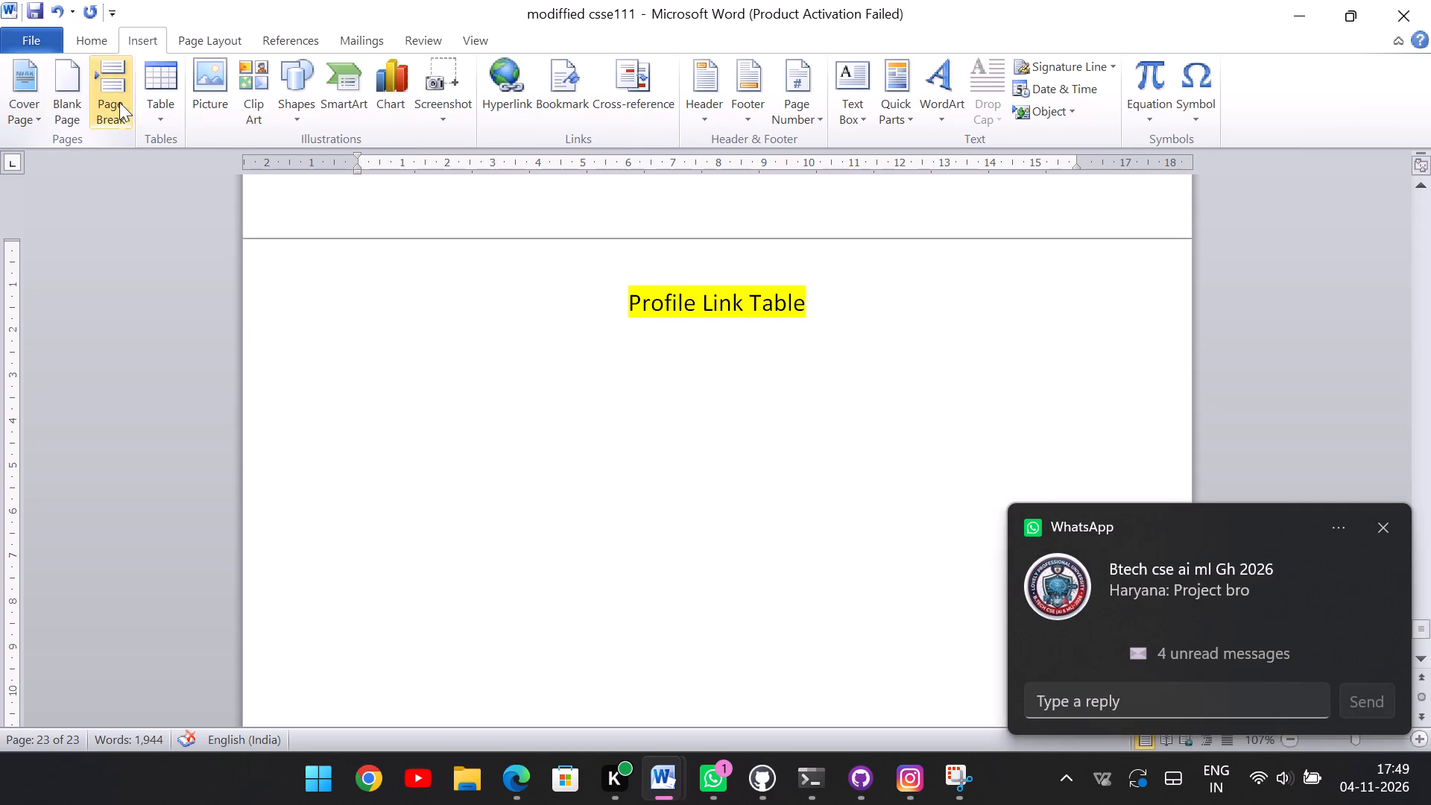
pyautogui.click(157, 119)
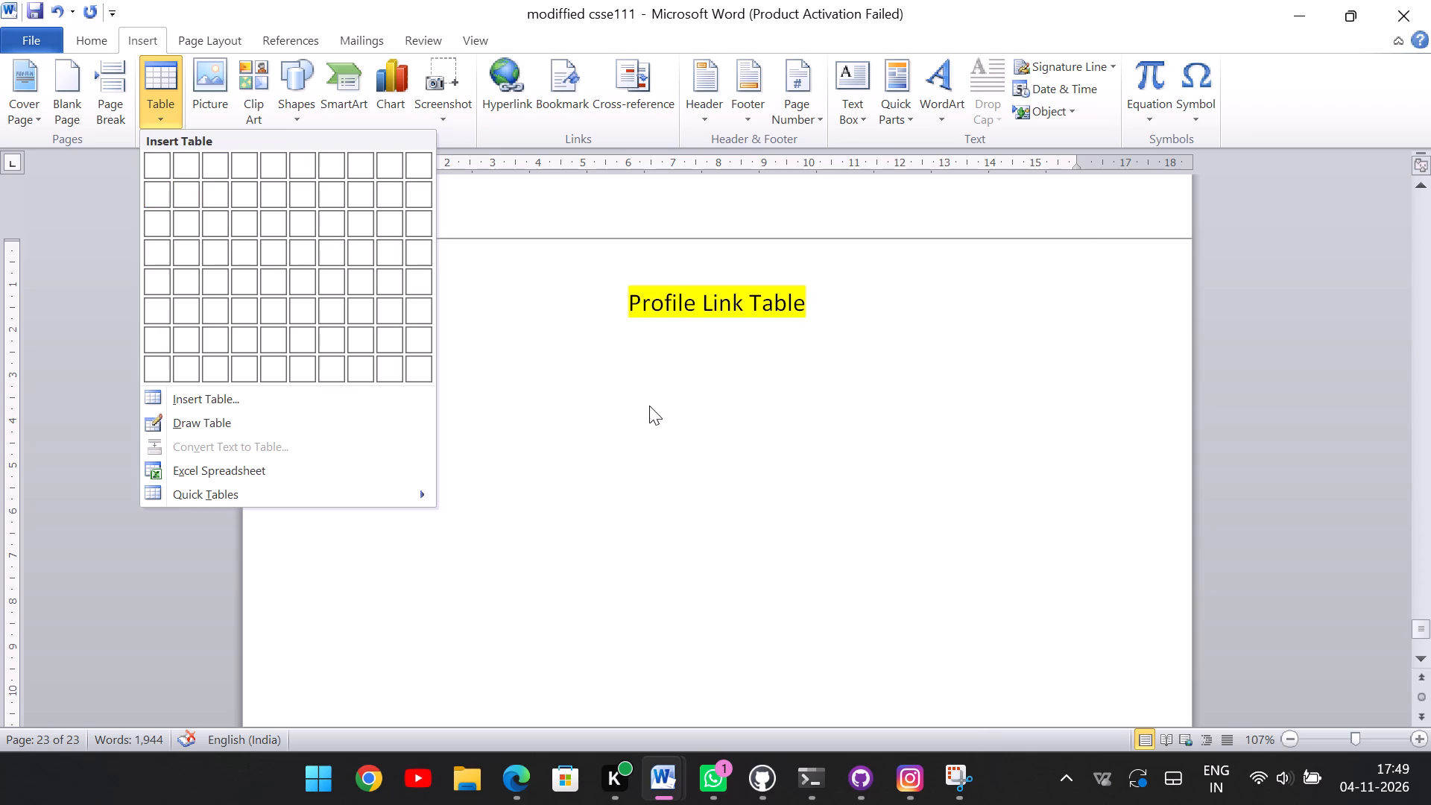
pyautogui.click(633, 364)
pyautogui.click(627, 364)
pyautogui.click(627, 364)
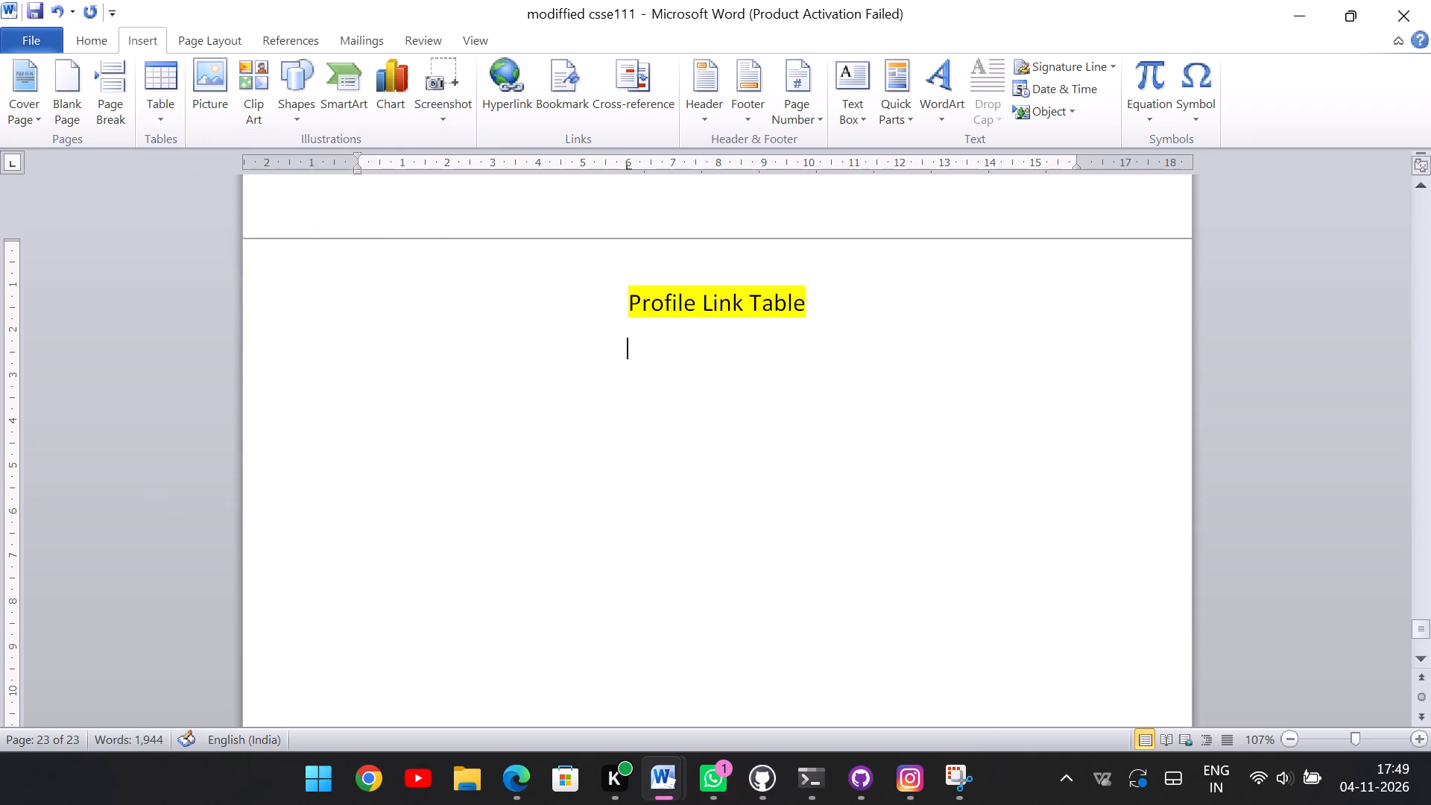
pyautogui.click(154, 118)
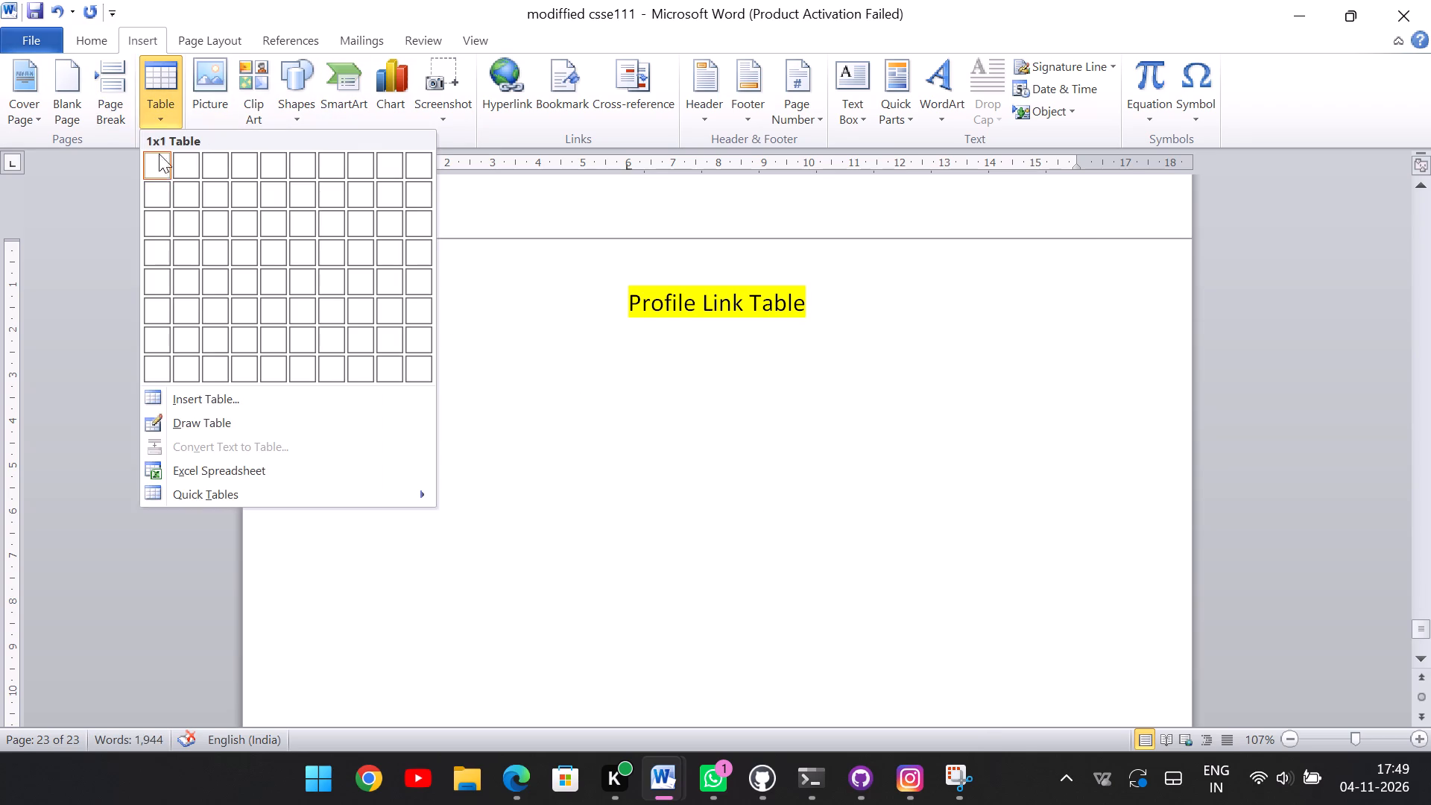
pyautogui.click(198, 200)
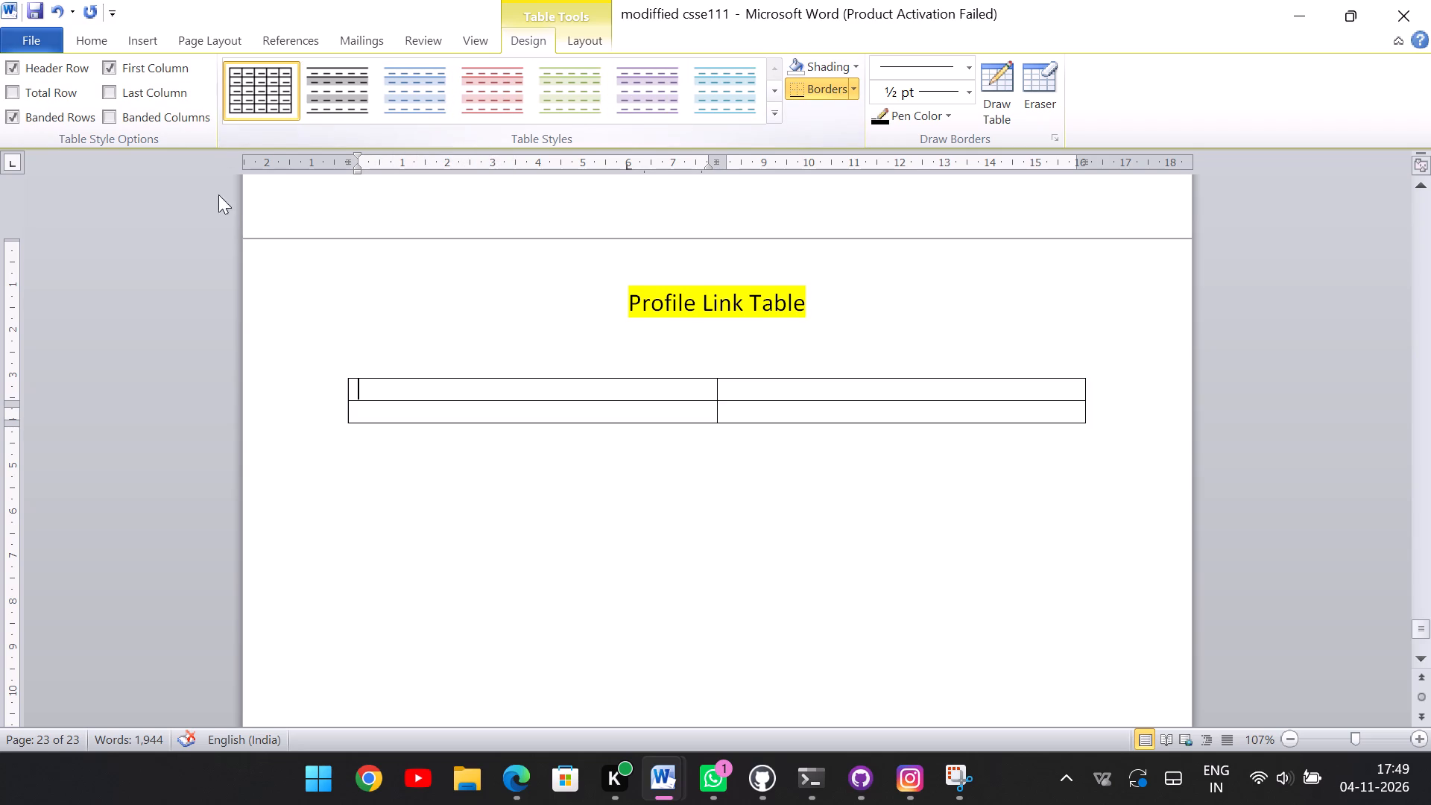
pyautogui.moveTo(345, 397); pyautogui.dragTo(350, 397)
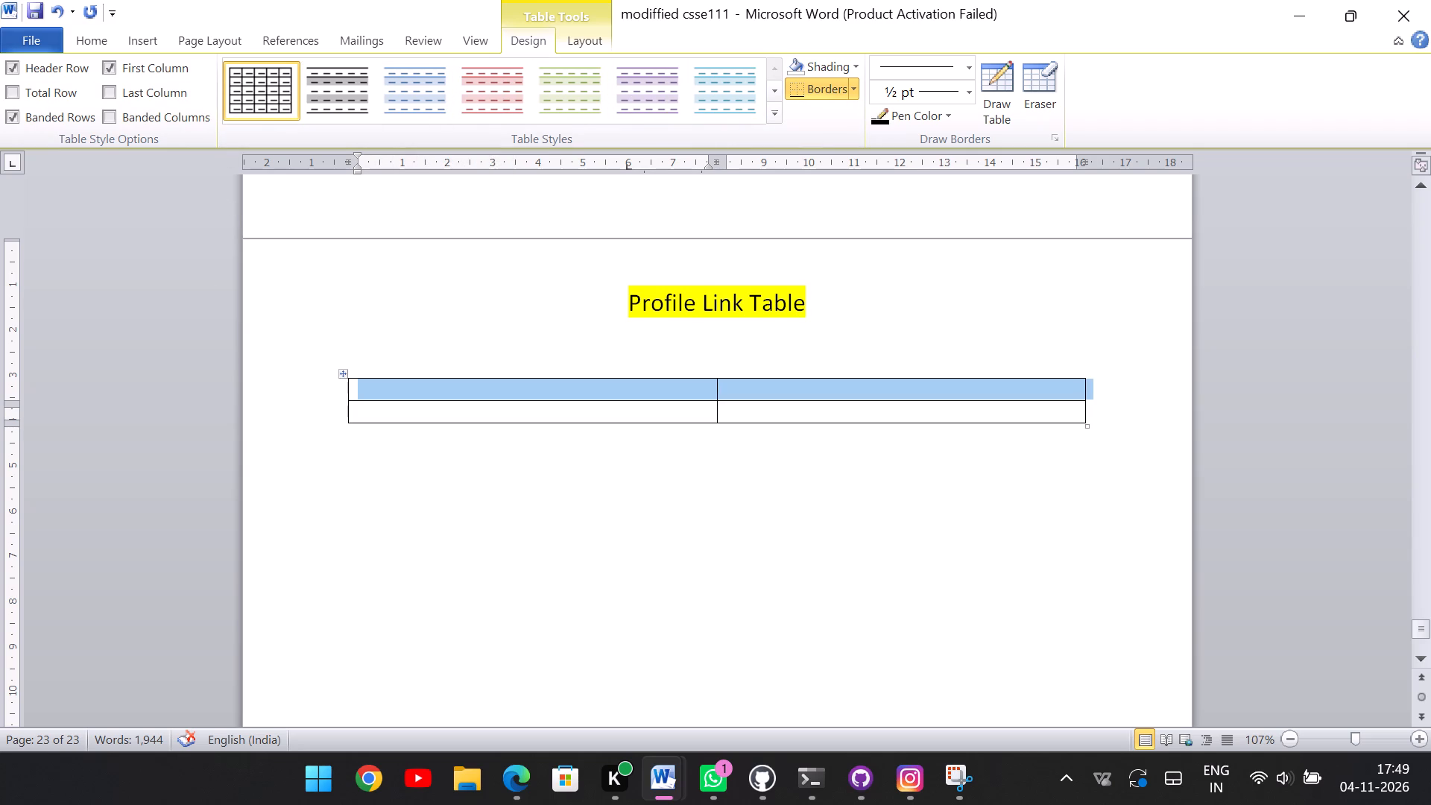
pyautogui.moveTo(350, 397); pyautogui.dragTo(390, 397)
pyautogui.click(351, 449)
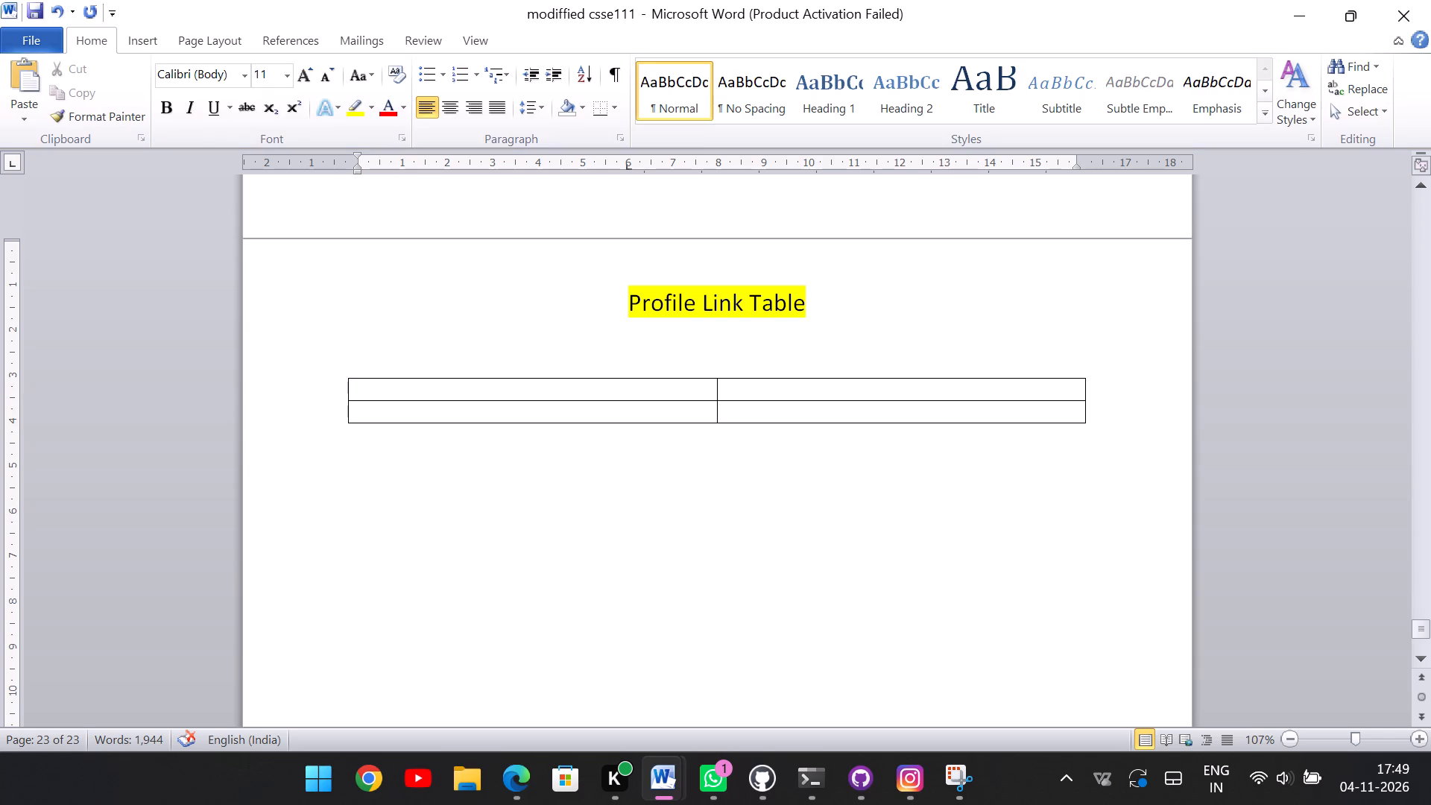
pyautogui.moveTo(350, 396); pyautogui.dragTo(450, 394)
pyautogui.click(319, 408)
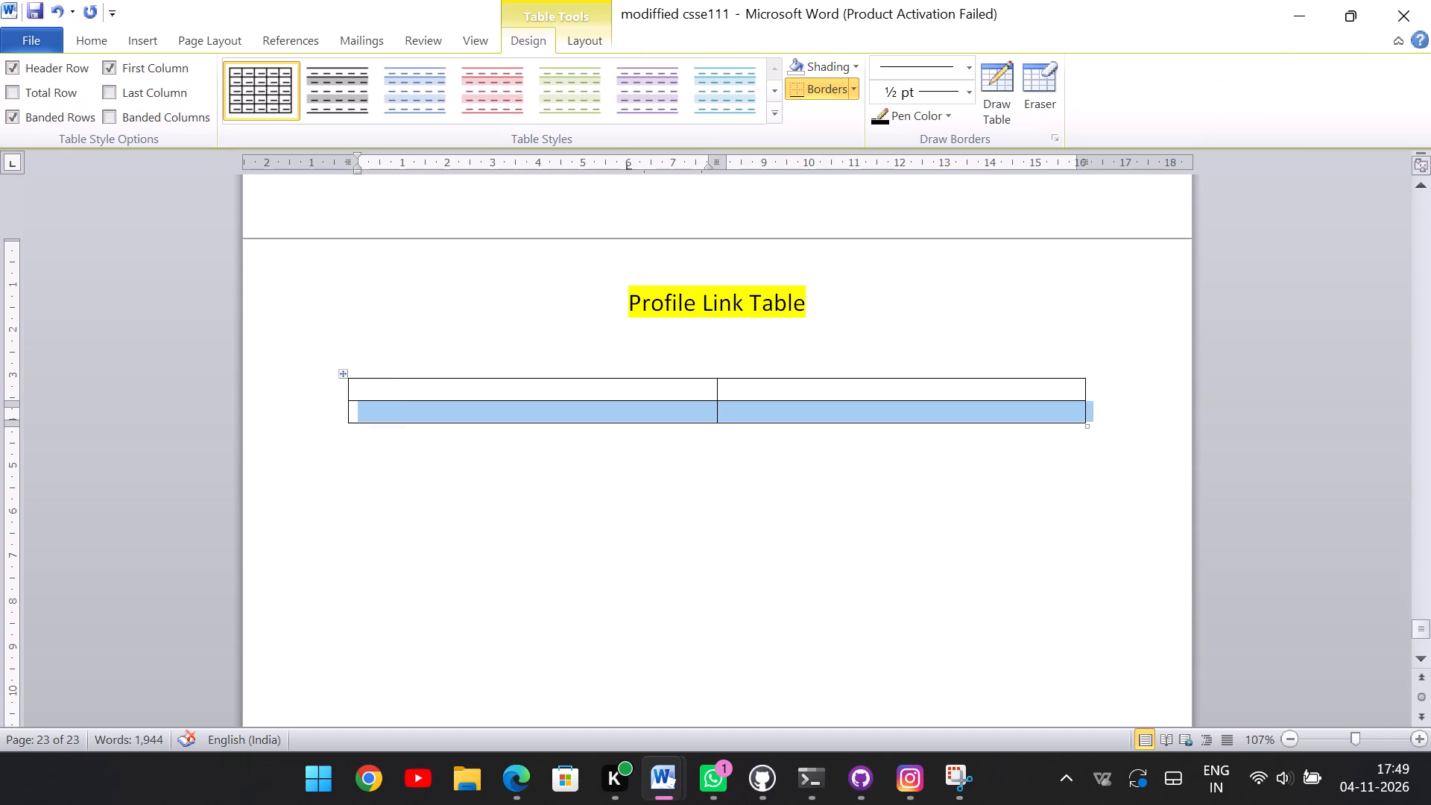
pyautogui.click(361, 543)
# Fill the table's first column with "GIT hub" in the first row and "LInkedin" in the second.
pyautogui.click(391, 394)
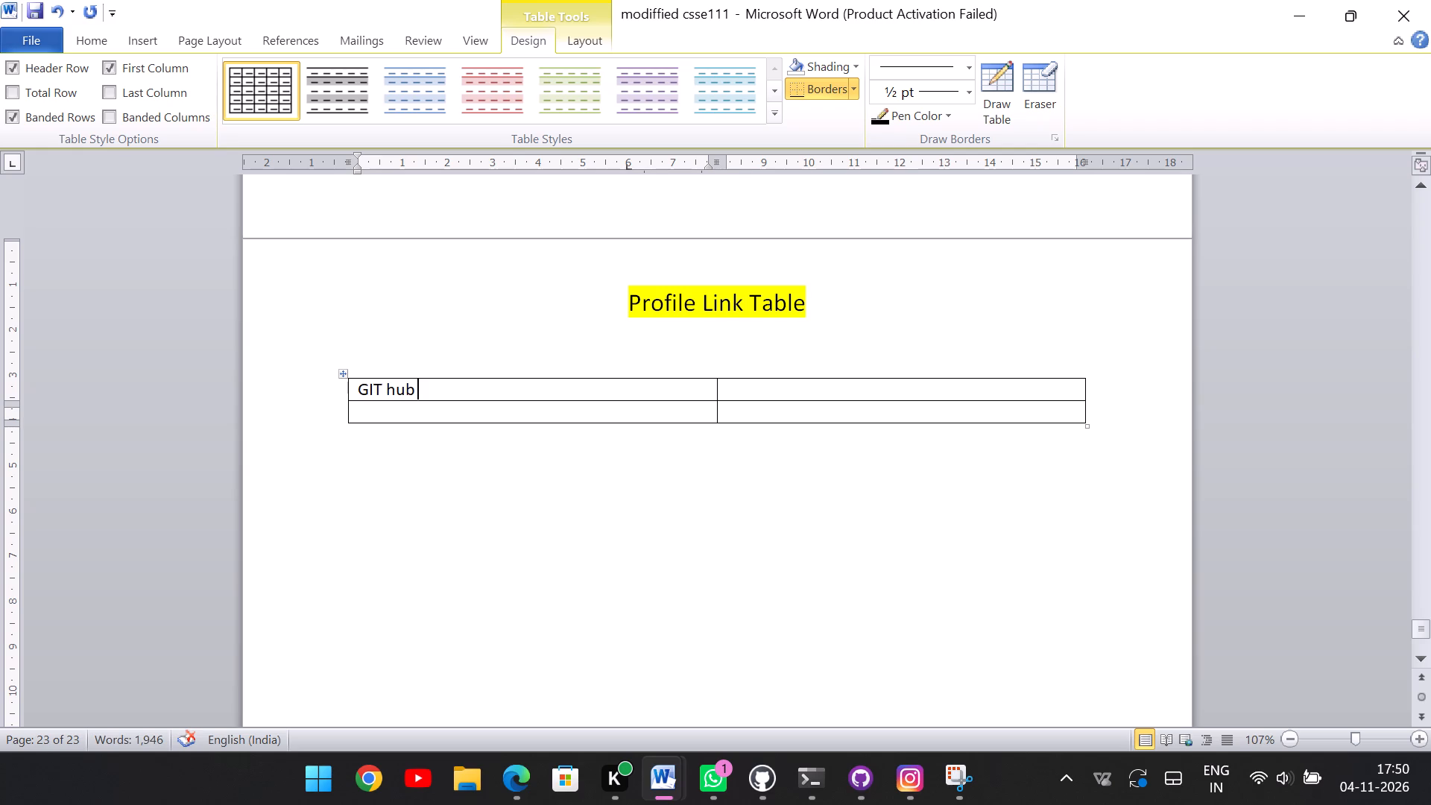
pyautogui.click(388, 411)
pyautogui.write('din')
# Narrow the table's first column to about 3 cm by moving its outer edge inward.
pyautogui.click(749, 396)
pyautogui.click(675, 392)
pyautogui.moveTo(348, 397); pyautogui.dragTo(509, 397)
pyautogui.moveTo(501, 399); pyautogui.dragTo(510, 402)
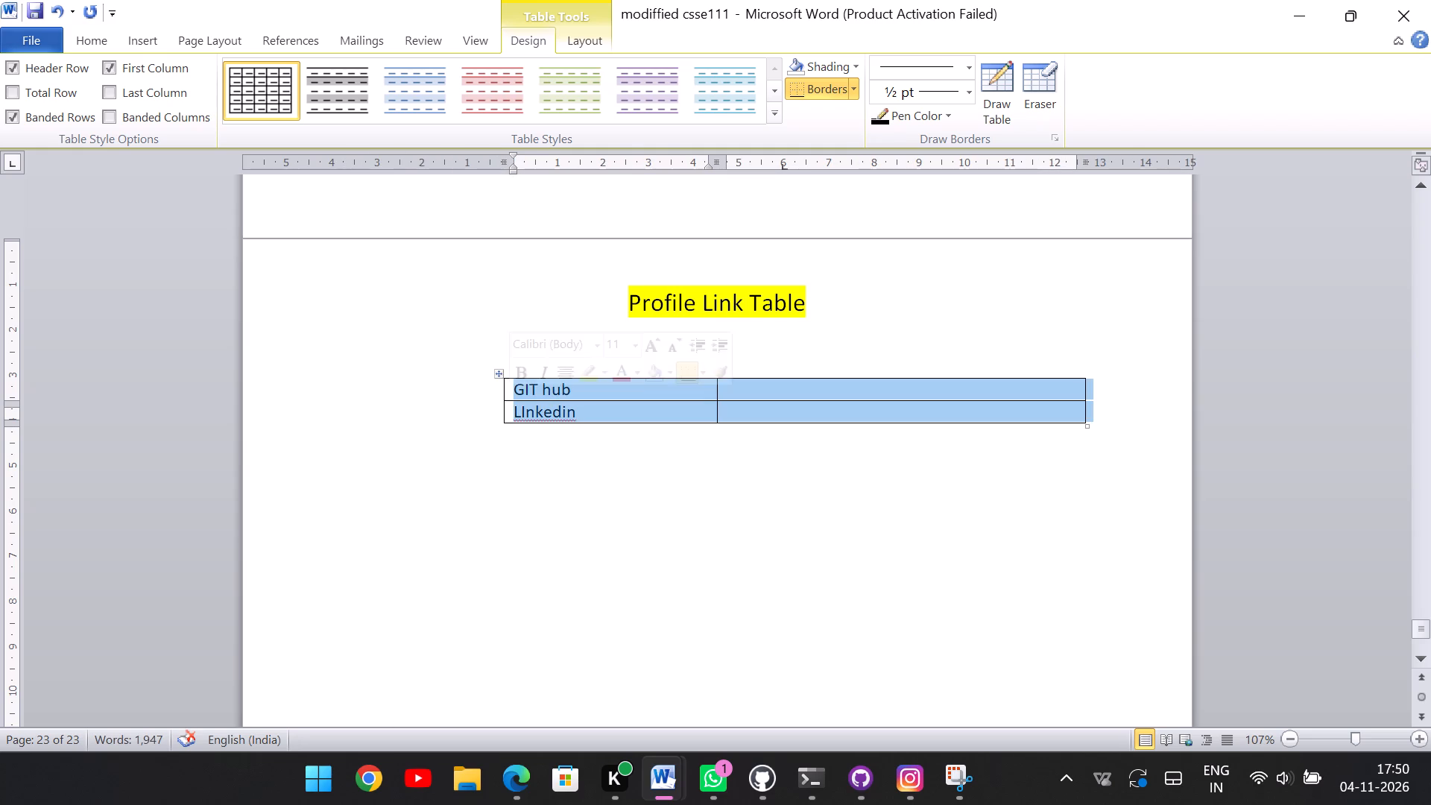
pyautogui.click(464, 458)
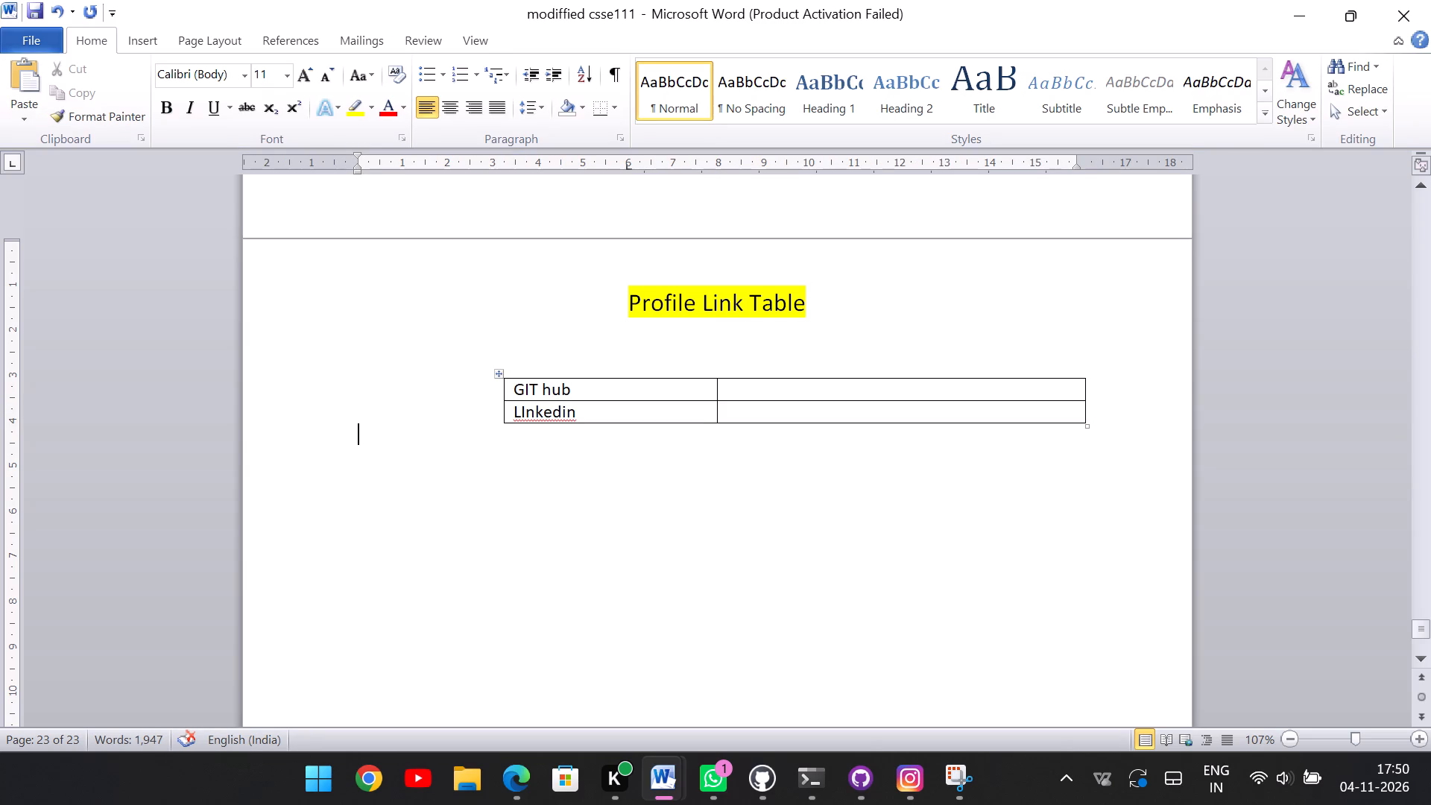
pyautogui.moveTo(502, 399); pyautogui.dragTo(556, 405)
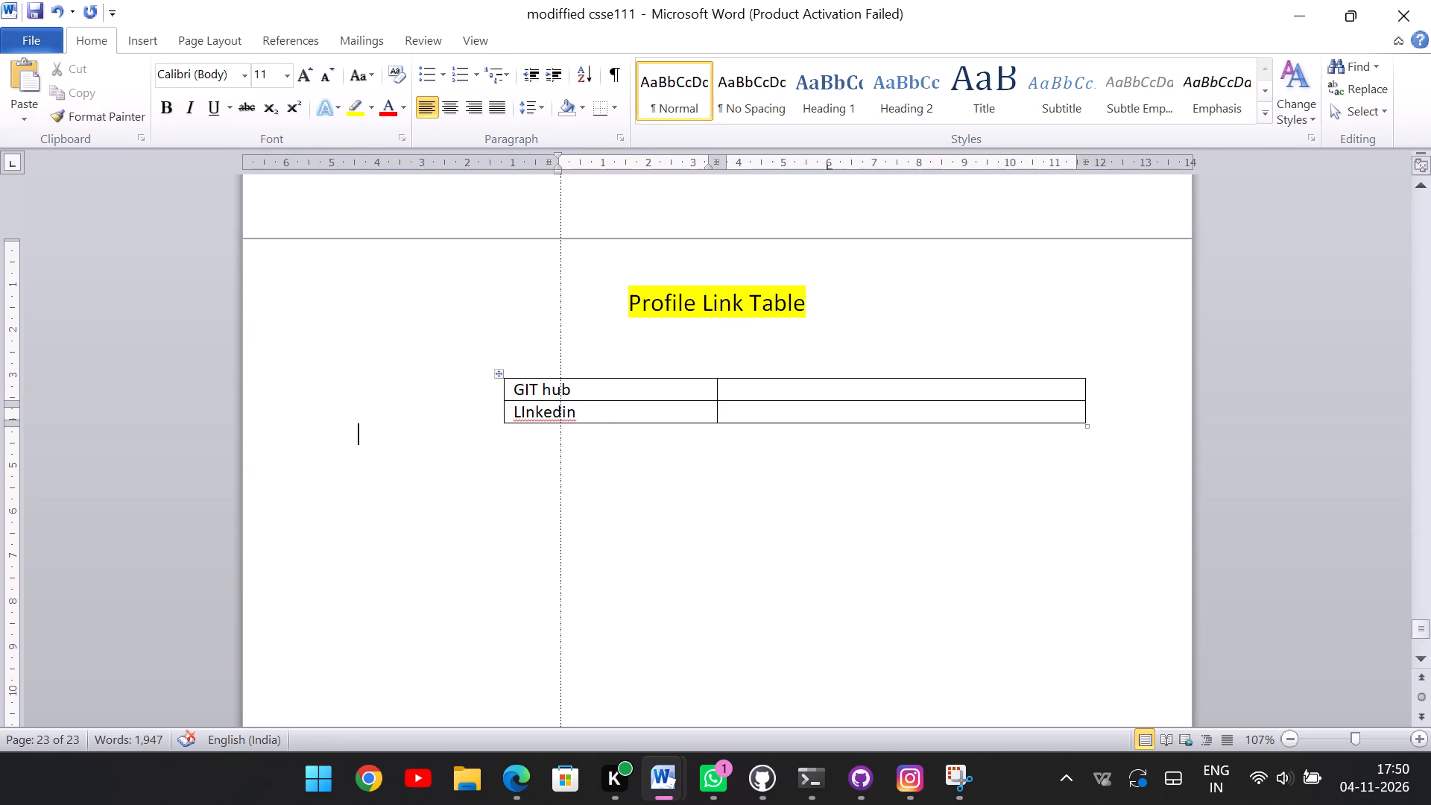
pyautogui.moveTo(556, 405); pyautogui.dragTo(581, 408)
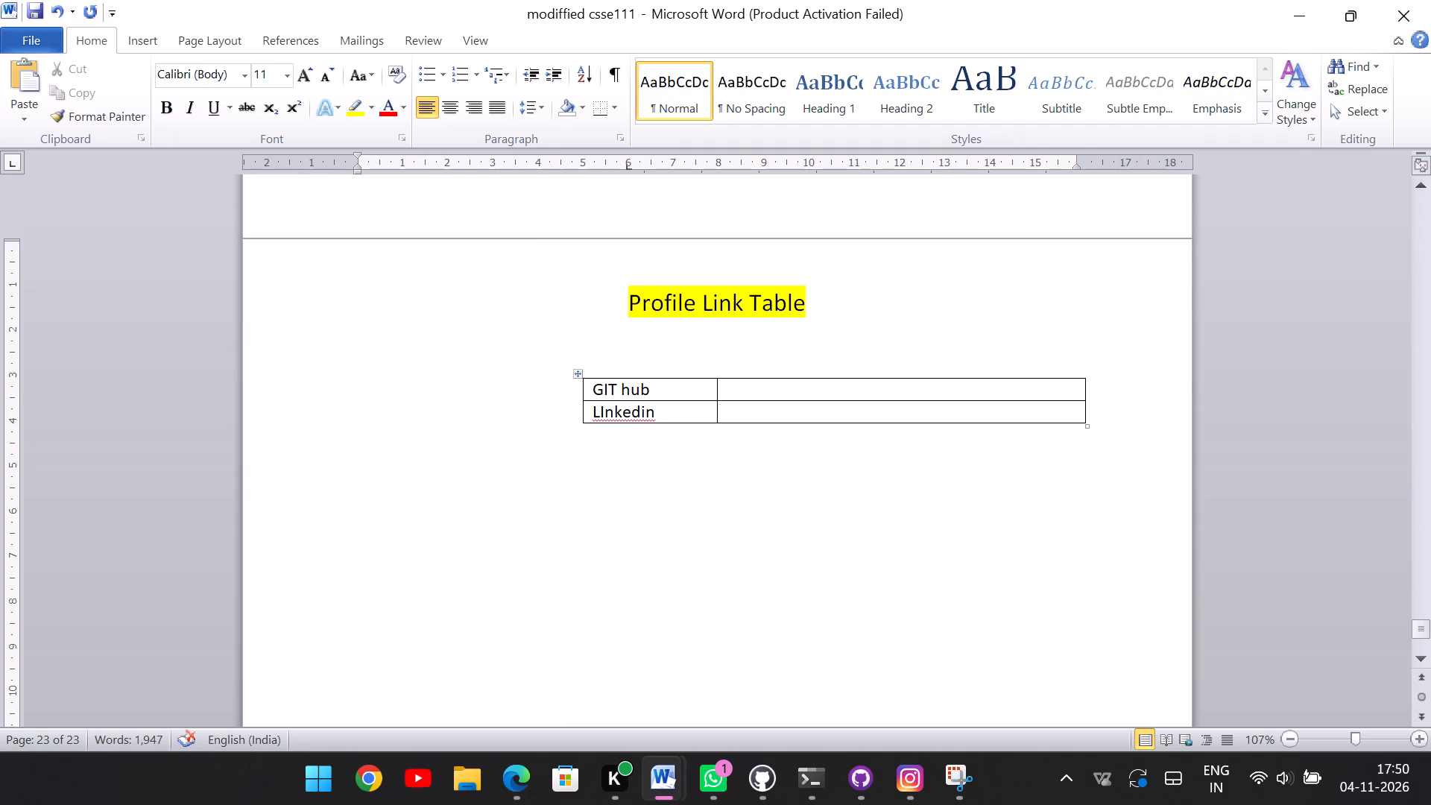
# Select the whole profile link table and centre it on the page under its heading.
pyautogui.moveTo(570, 372); pyautogui.dragTo(730, 400)
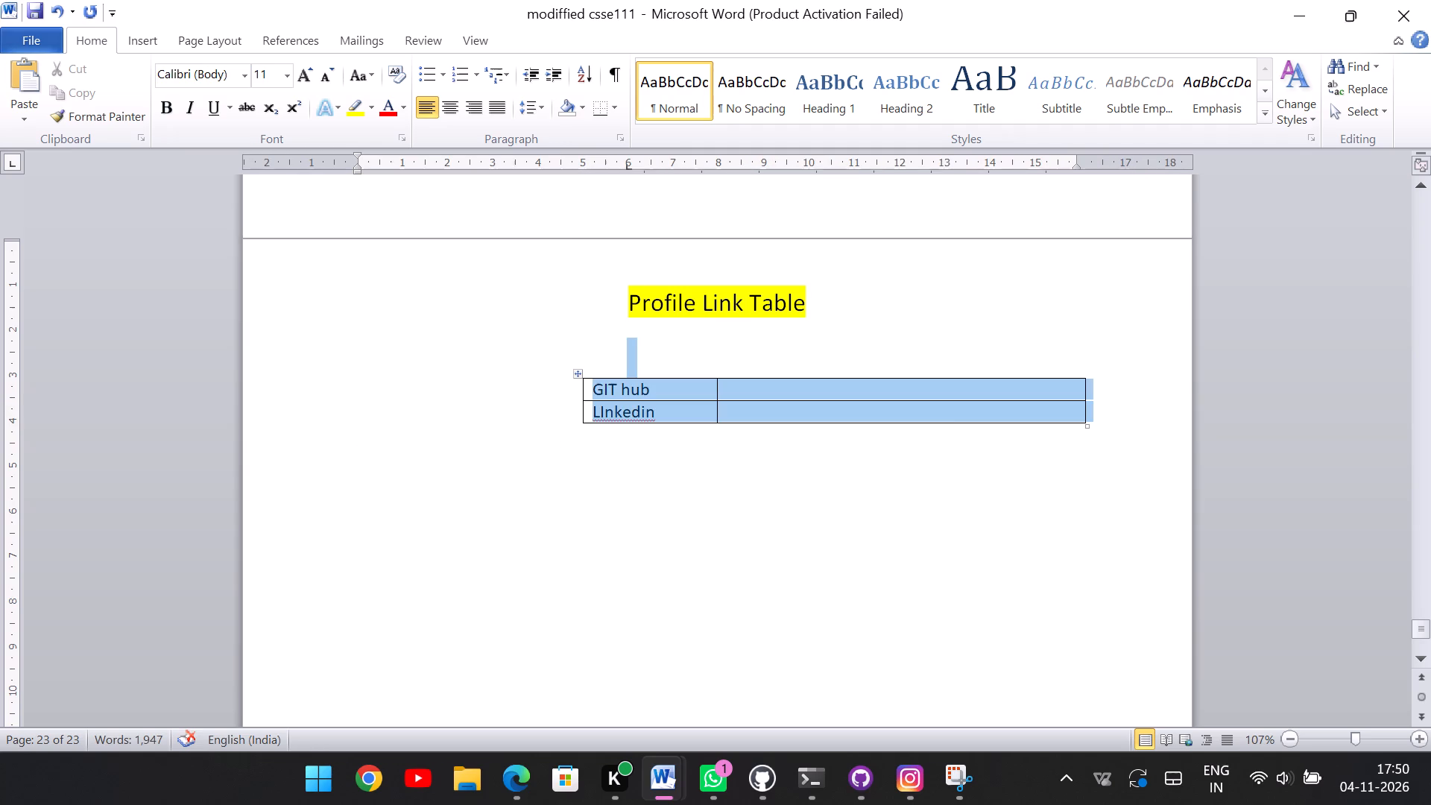
pyautogui.moveTo(730, 400); pyautogui.dragTo(944, 400)
pyautogui.rightClick(756, 431)
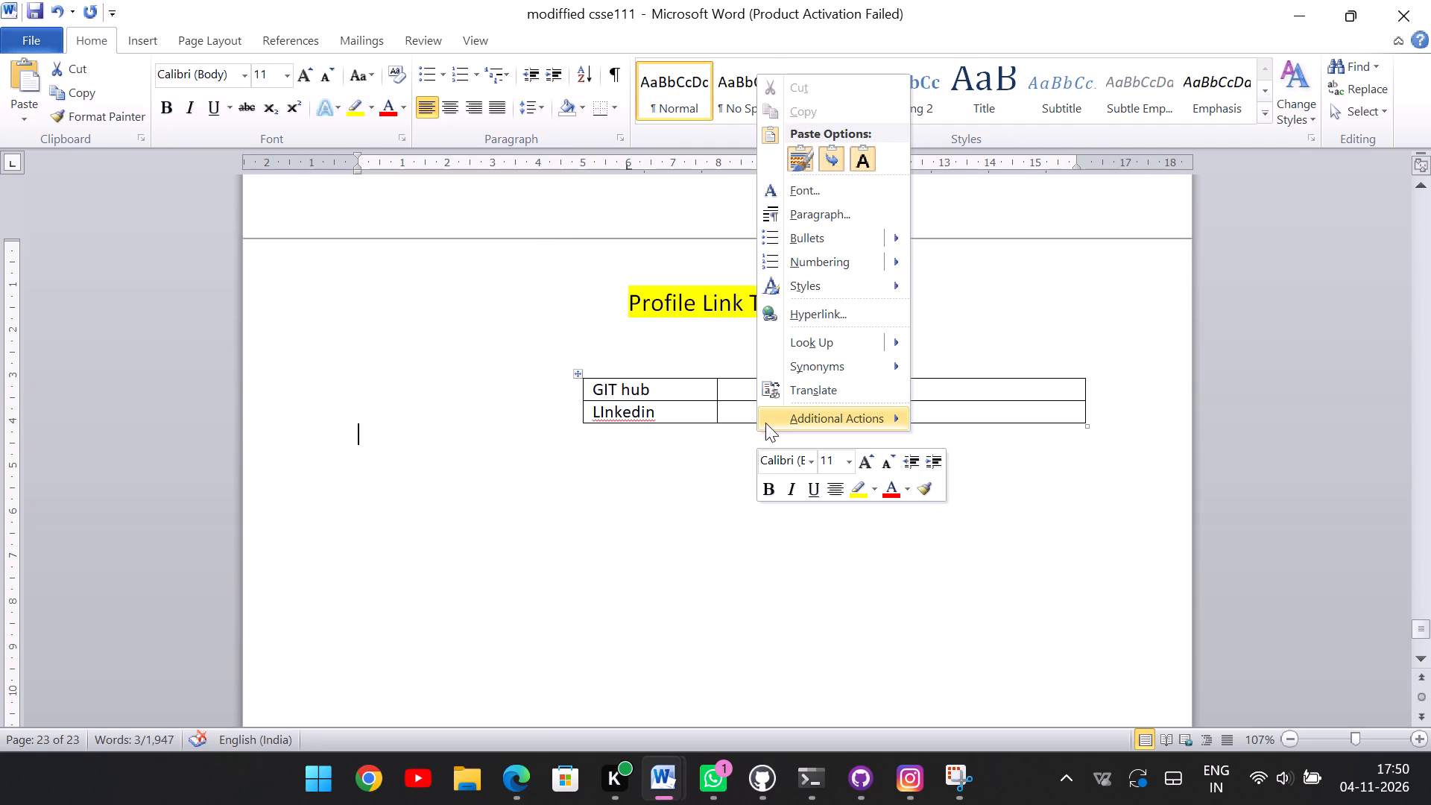
pyautogui.click(673, 492)
pyautogui.moveTo(563, 378); pyautogui.dragTo(572, 379)
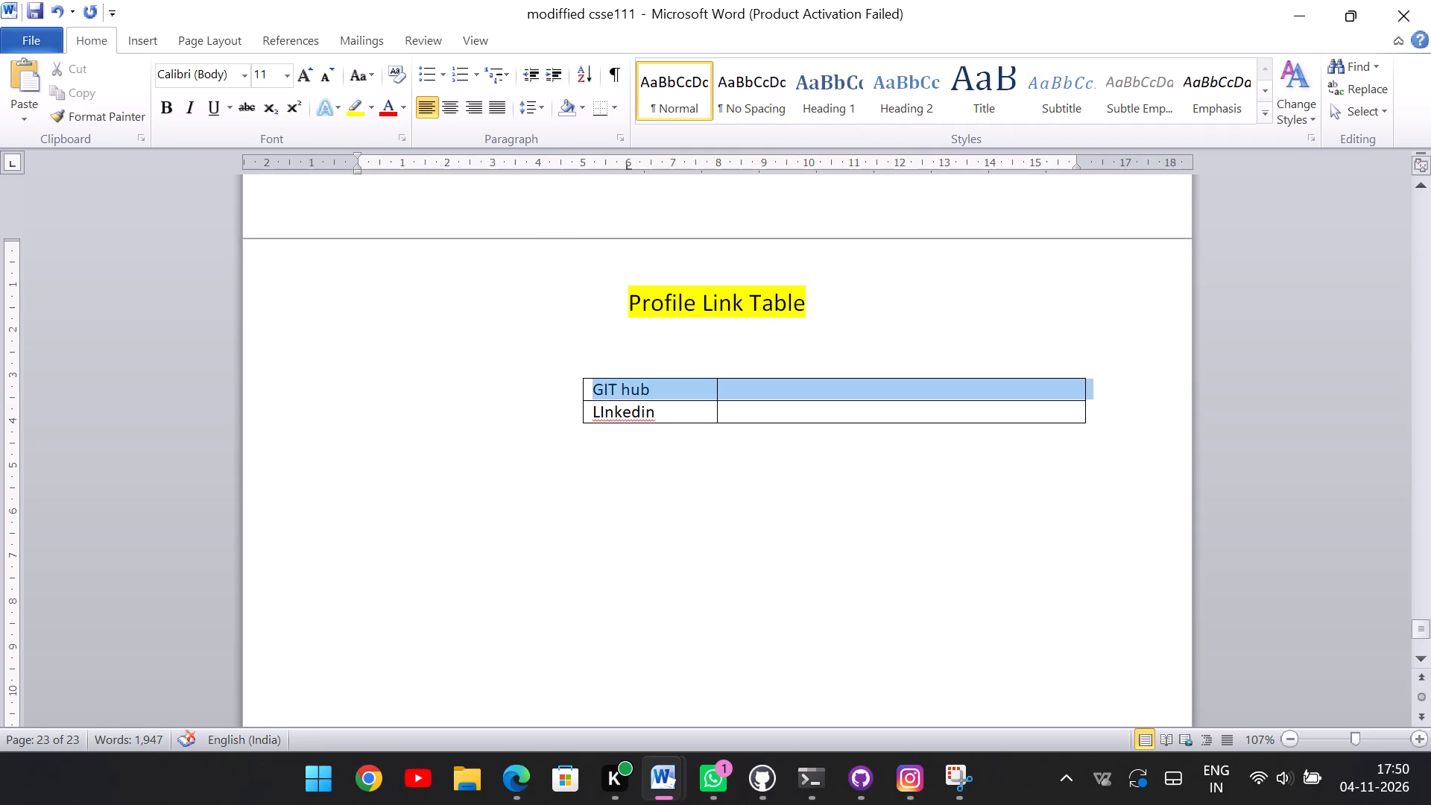
pyautogui.moveTo(572, 379); pyautogui.dragTo(651, 421)
pyautogui.click(707, 394)
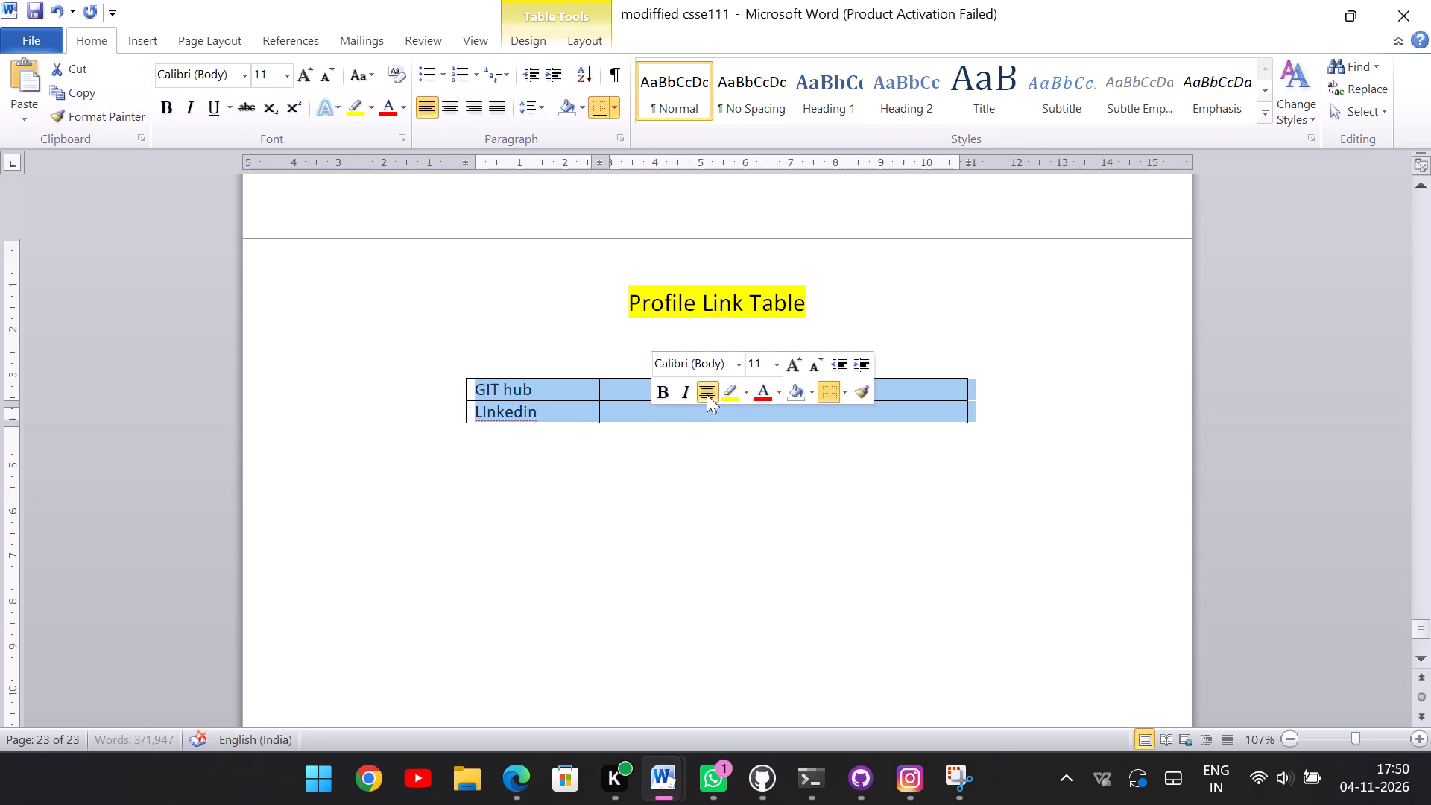
pyautogui.click(704, 461)
# Place the cursor in the empty second-column cell beside "GIT hub".
pyautogui.click(624, 381)
pyautogui.click(626, 400)
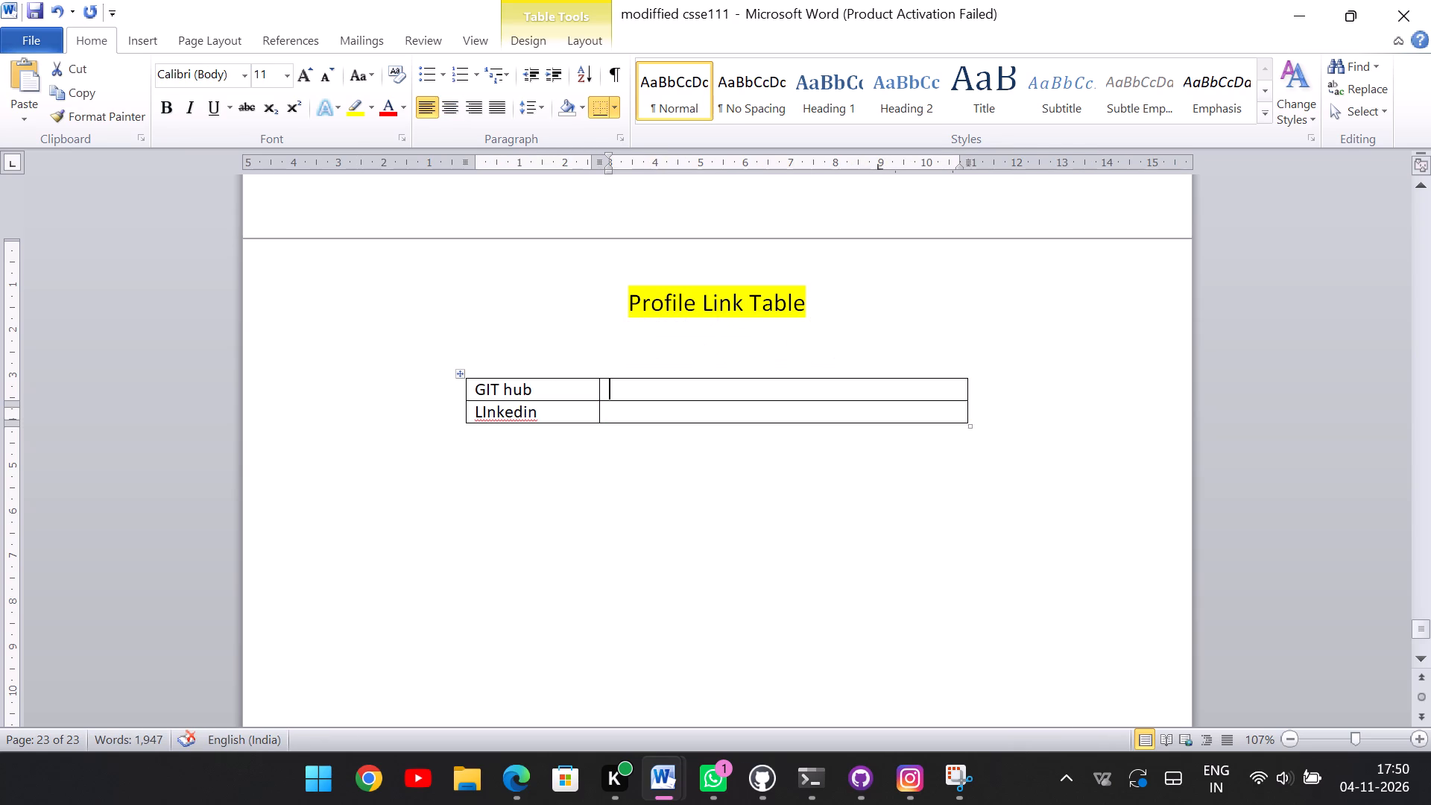
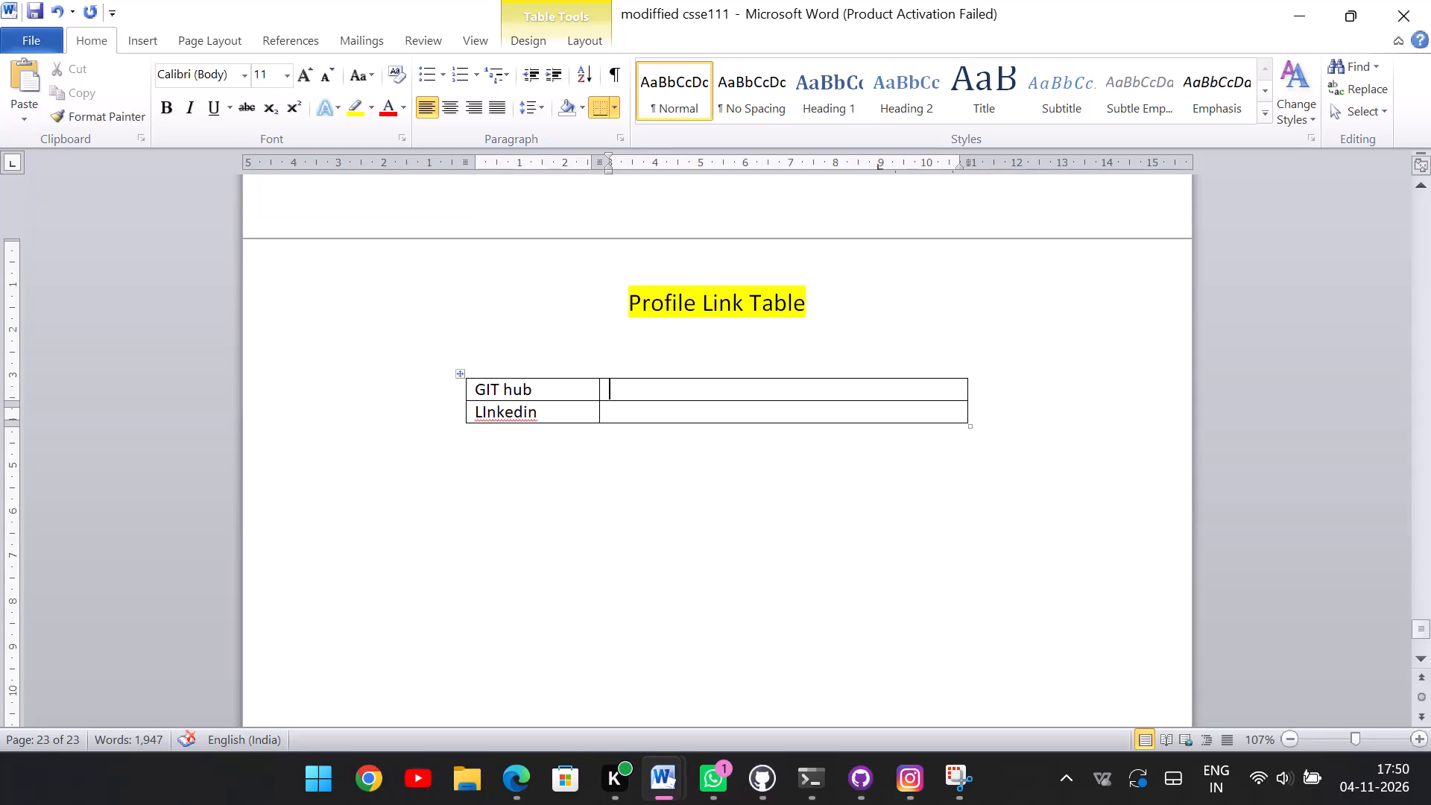
# Paste the copied GitHub profile URL into the second-column cell beside "GIT hub".
pyautogui.hotkey('ctrl', 'v')
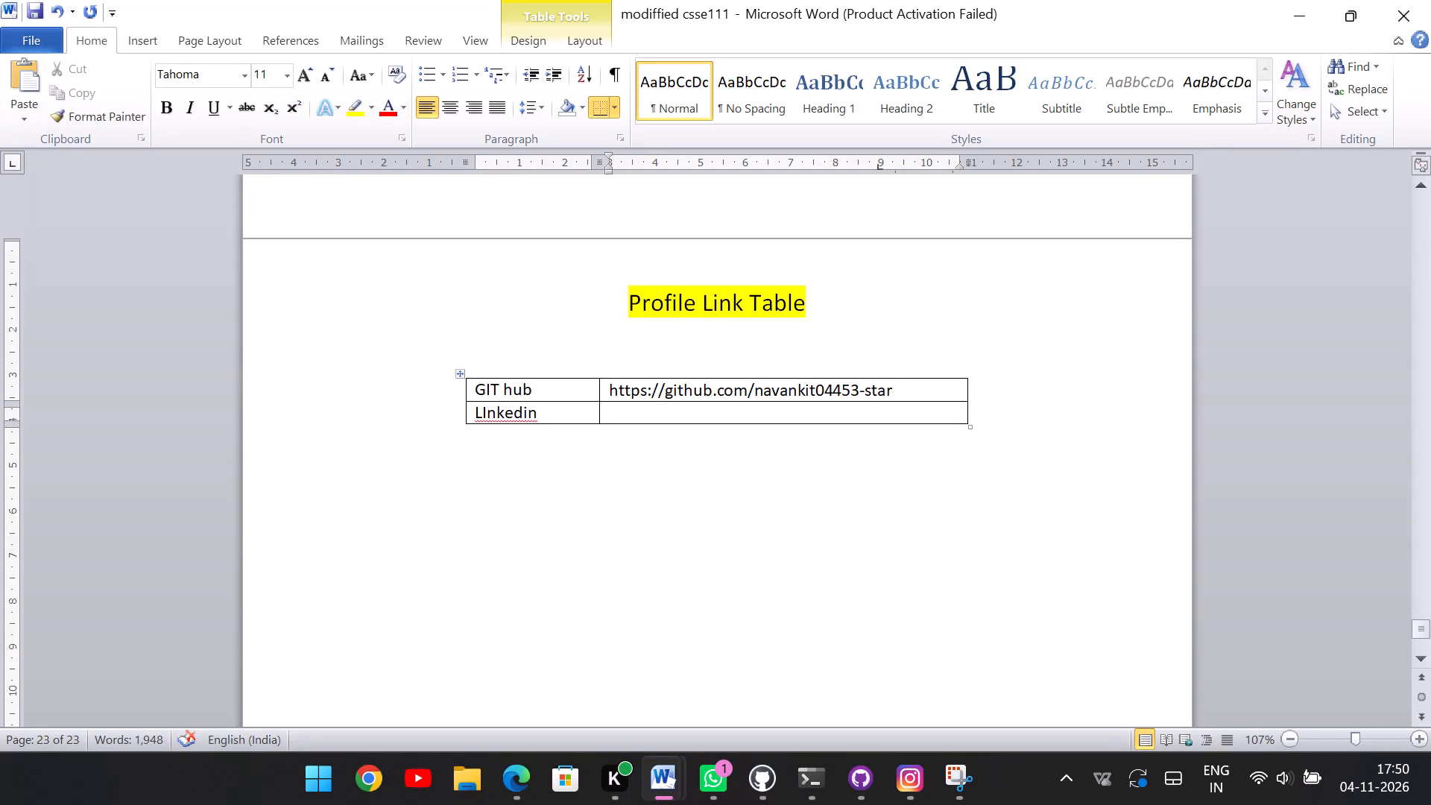
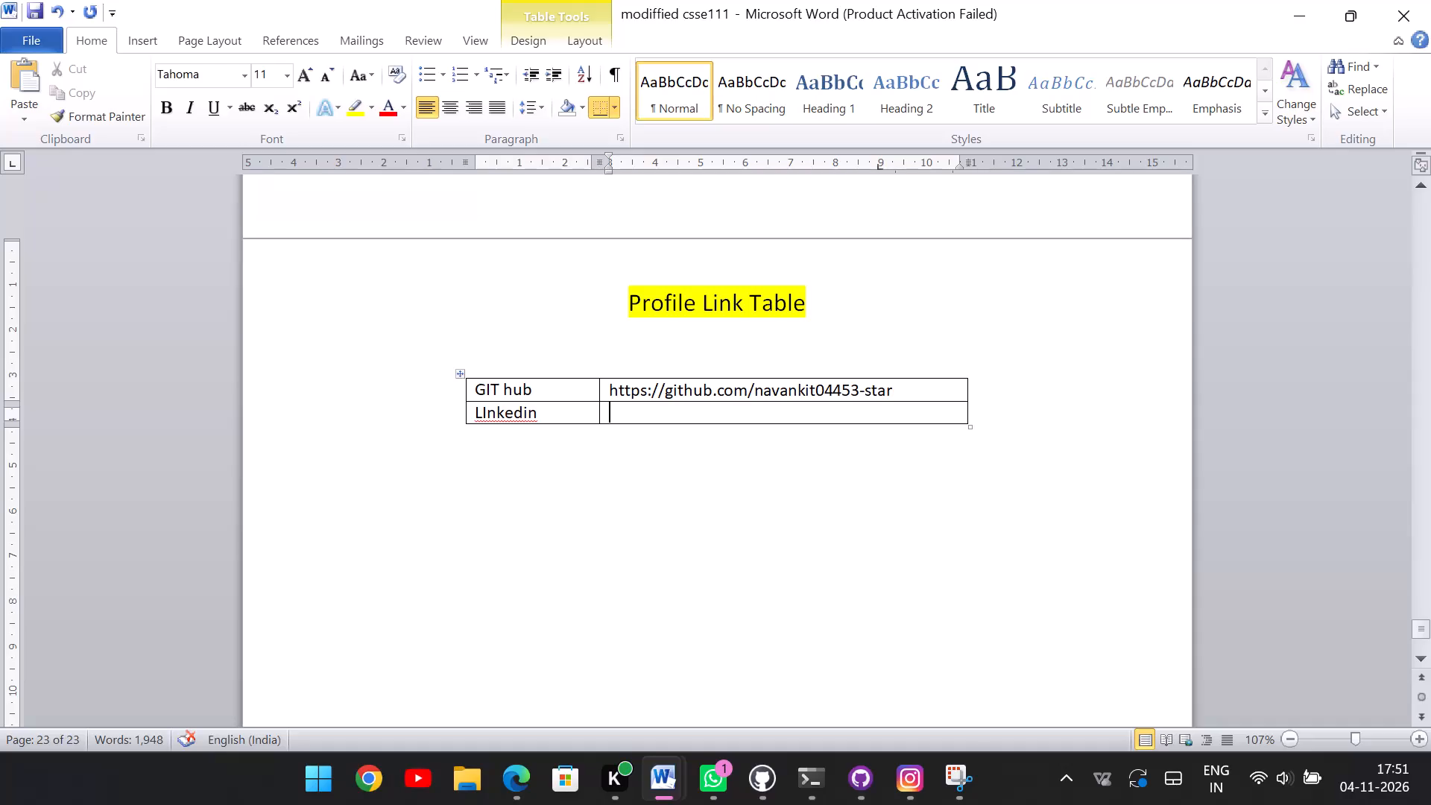
# Paste the copied LinkedIn profile URL into the second-column cell of the table's LinkedIn row.
pyautogui.hotkey('ctrl', 'v')
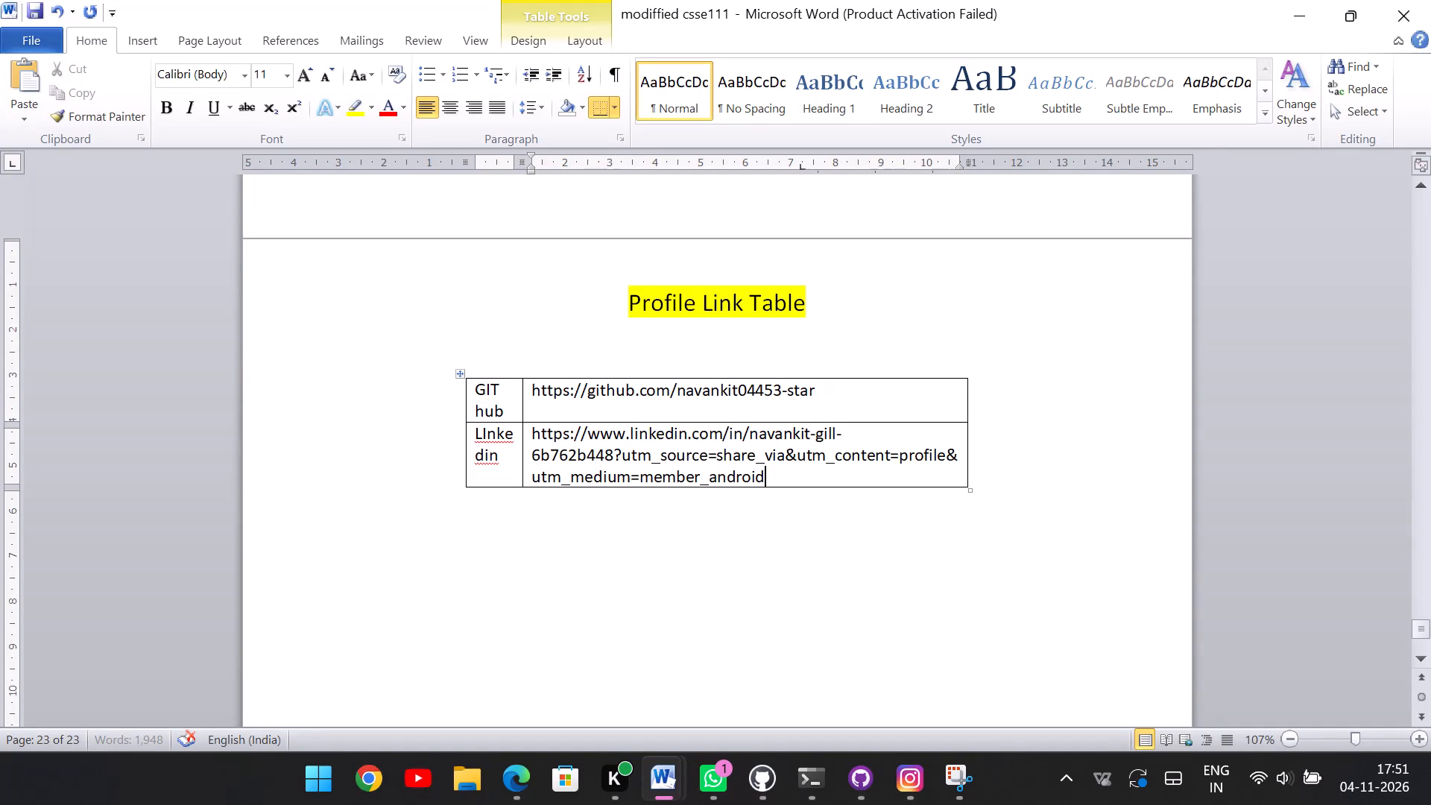
# Correct the capitalisation of the label in the table's second row so it reads "Linkedin".
pyautogui.click(486, 443)
pyautogui.press('BackSpace')
pyautogui.press('i')
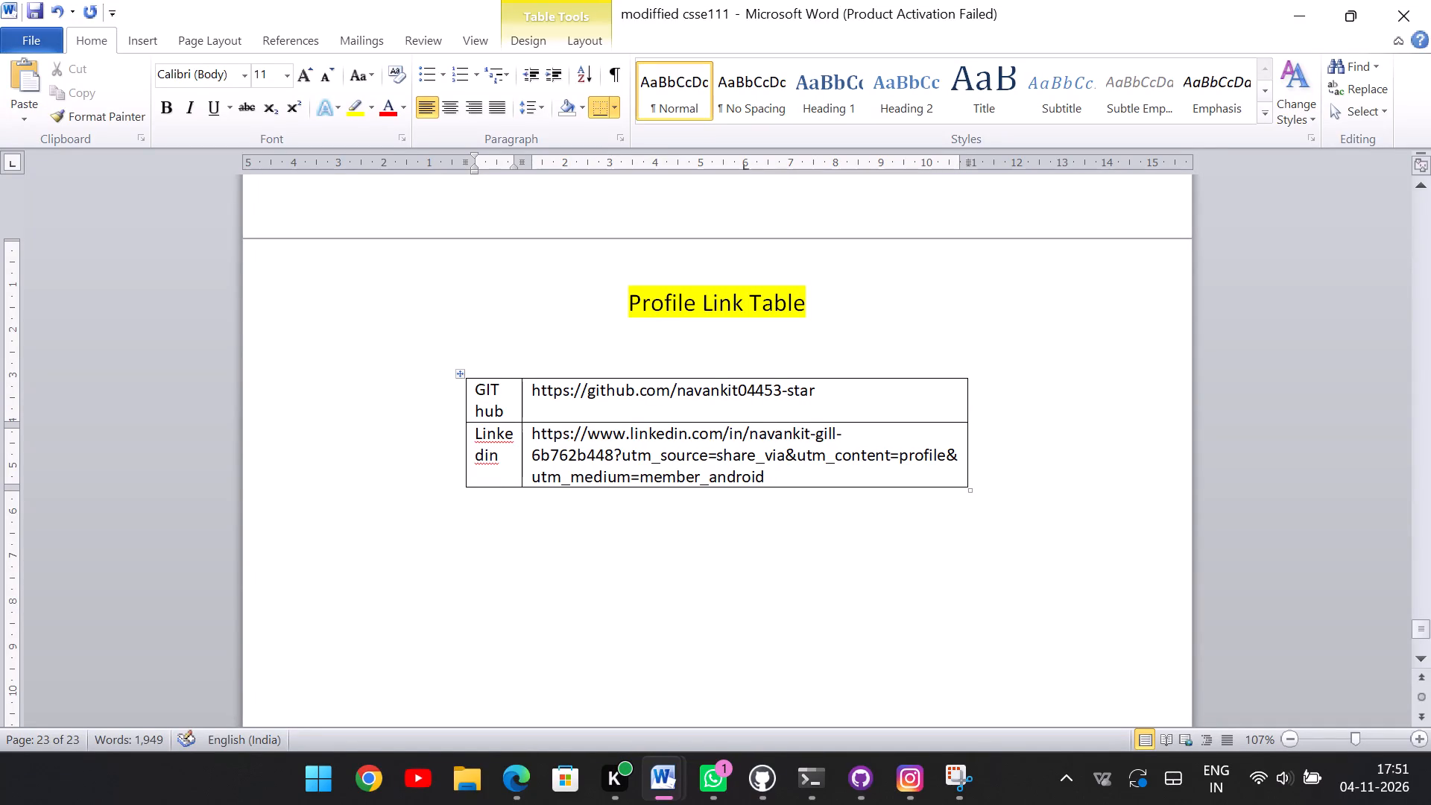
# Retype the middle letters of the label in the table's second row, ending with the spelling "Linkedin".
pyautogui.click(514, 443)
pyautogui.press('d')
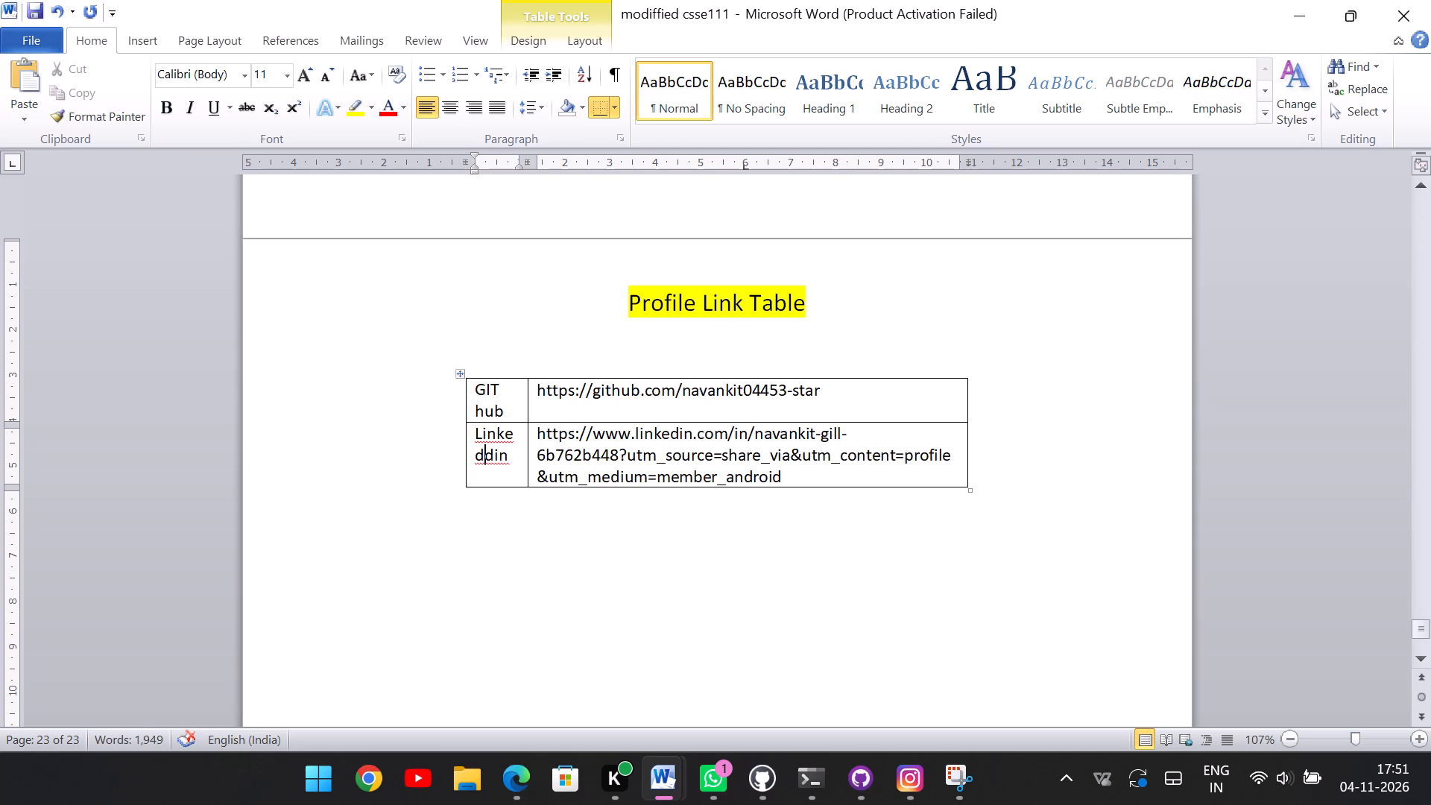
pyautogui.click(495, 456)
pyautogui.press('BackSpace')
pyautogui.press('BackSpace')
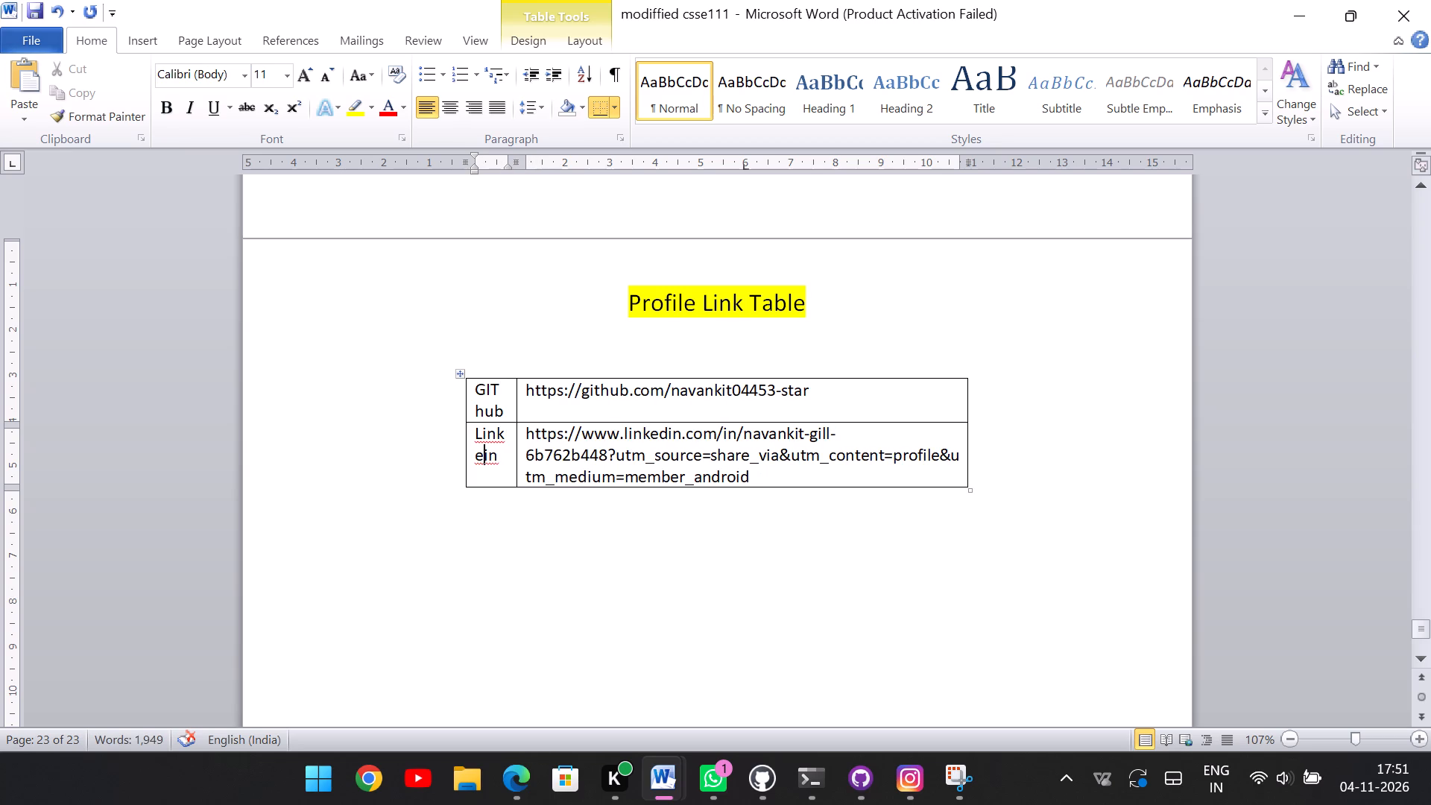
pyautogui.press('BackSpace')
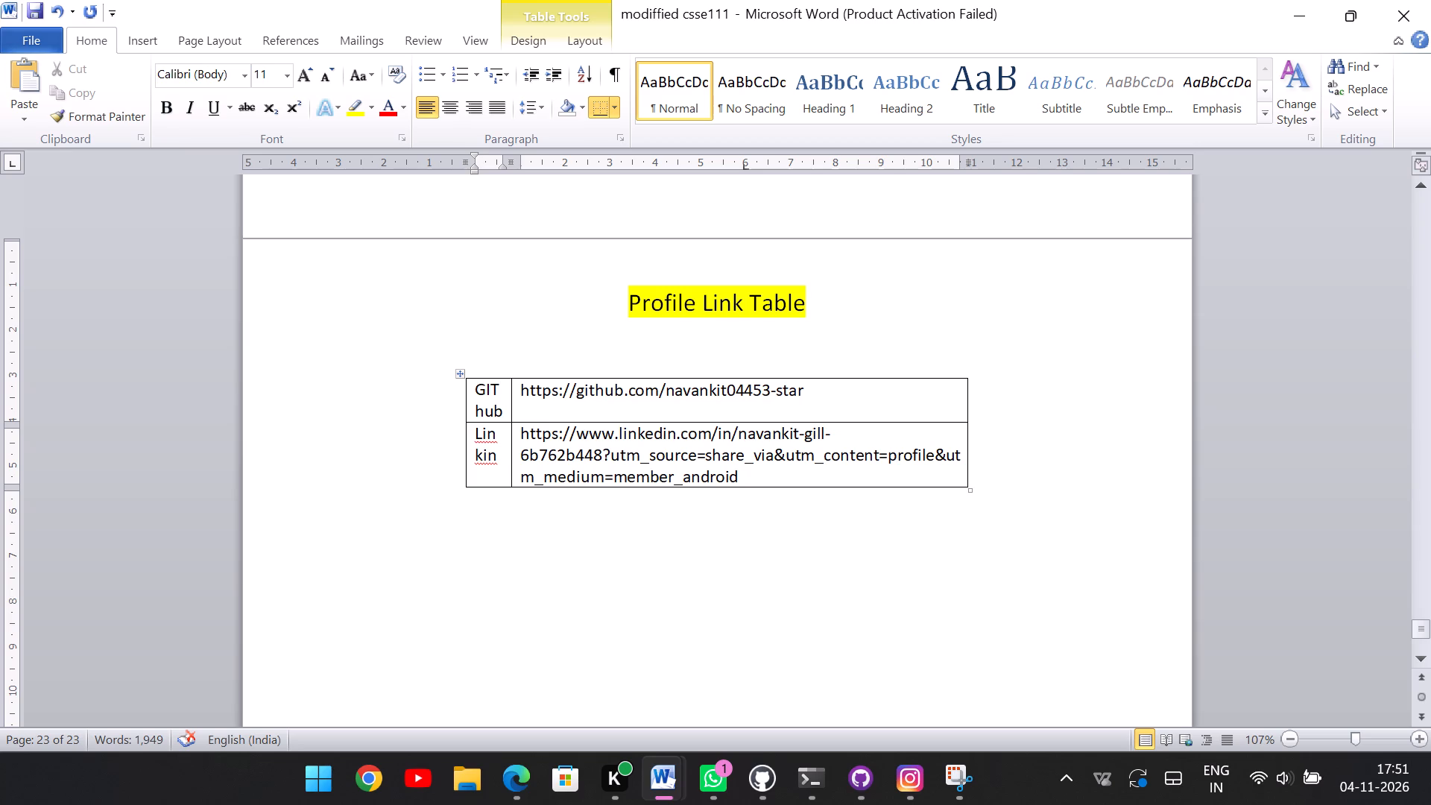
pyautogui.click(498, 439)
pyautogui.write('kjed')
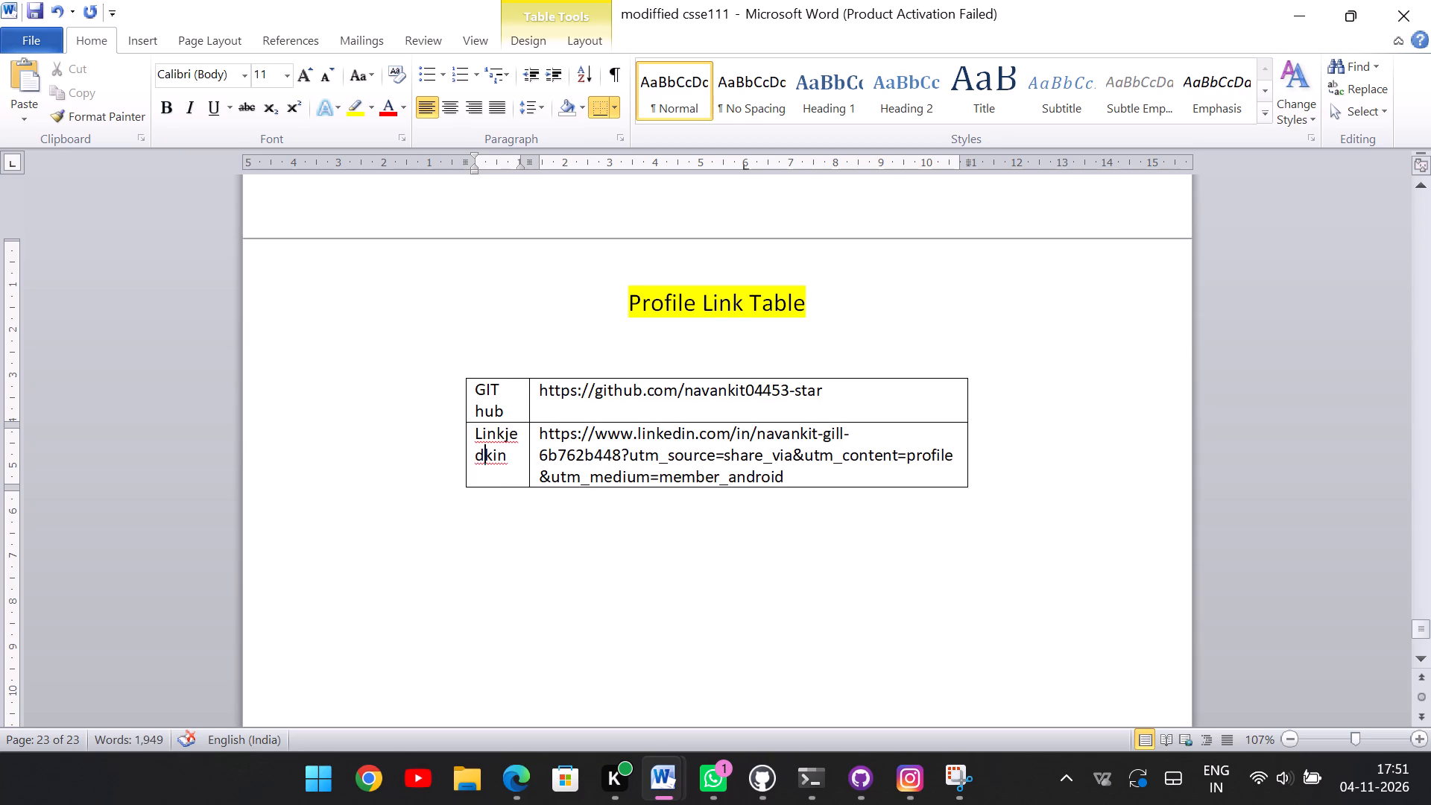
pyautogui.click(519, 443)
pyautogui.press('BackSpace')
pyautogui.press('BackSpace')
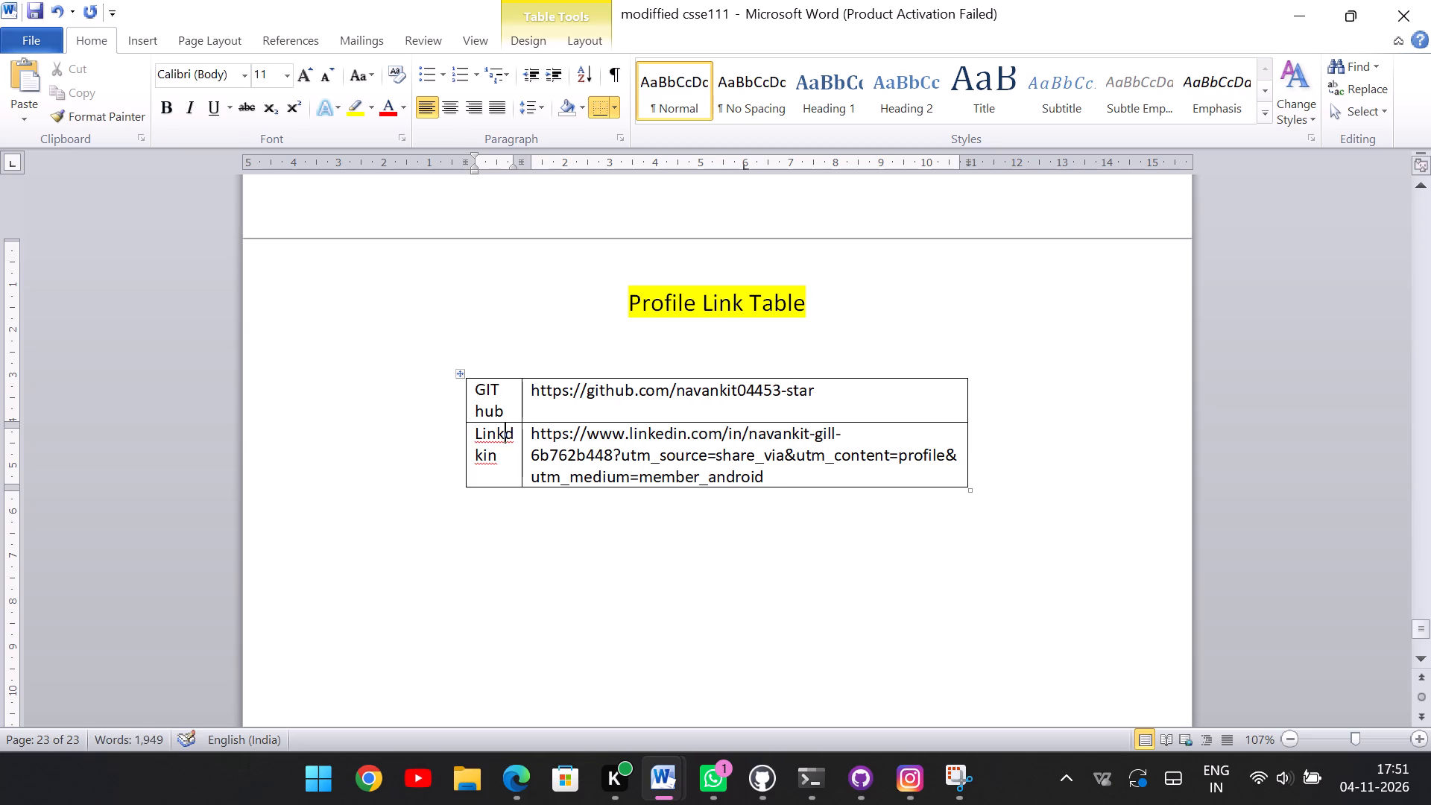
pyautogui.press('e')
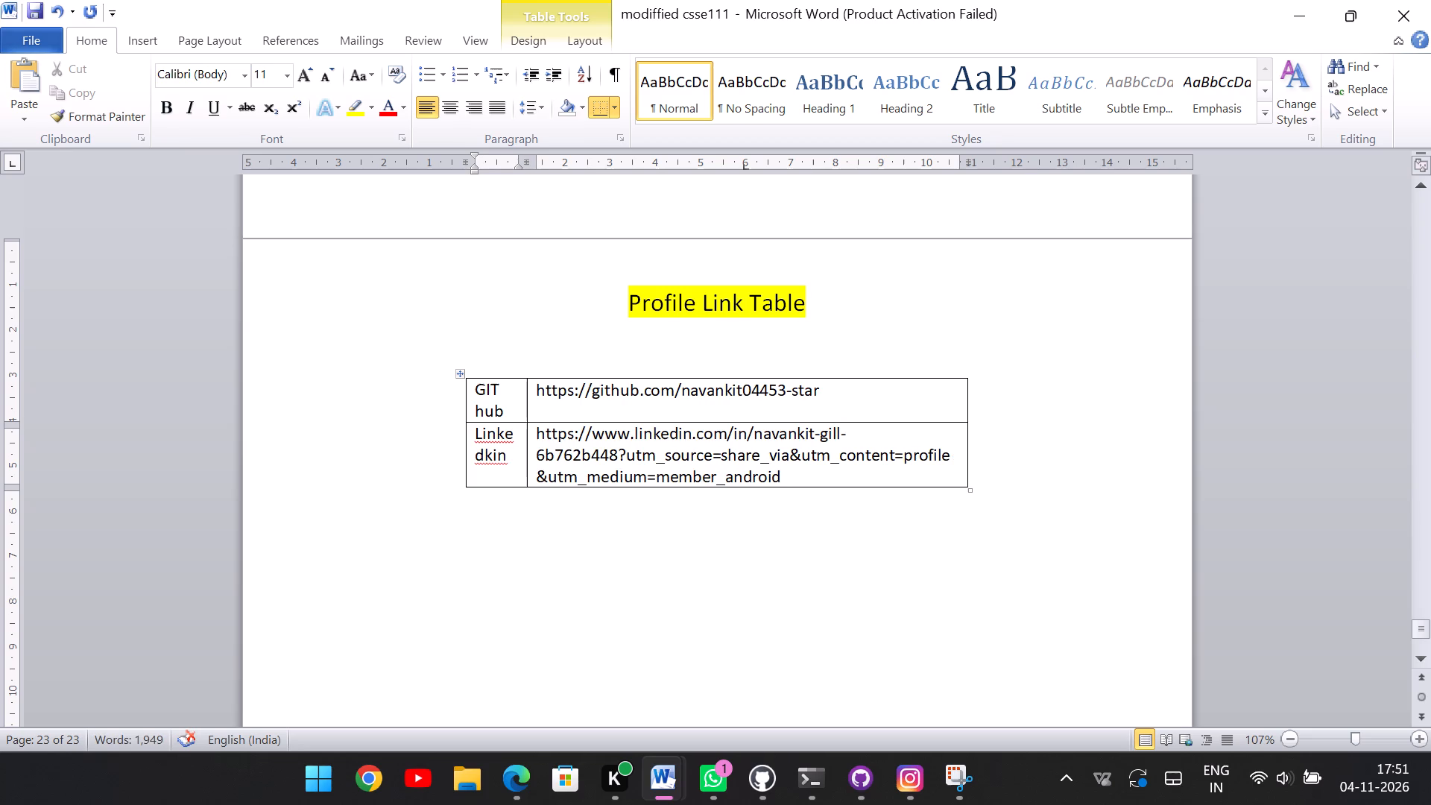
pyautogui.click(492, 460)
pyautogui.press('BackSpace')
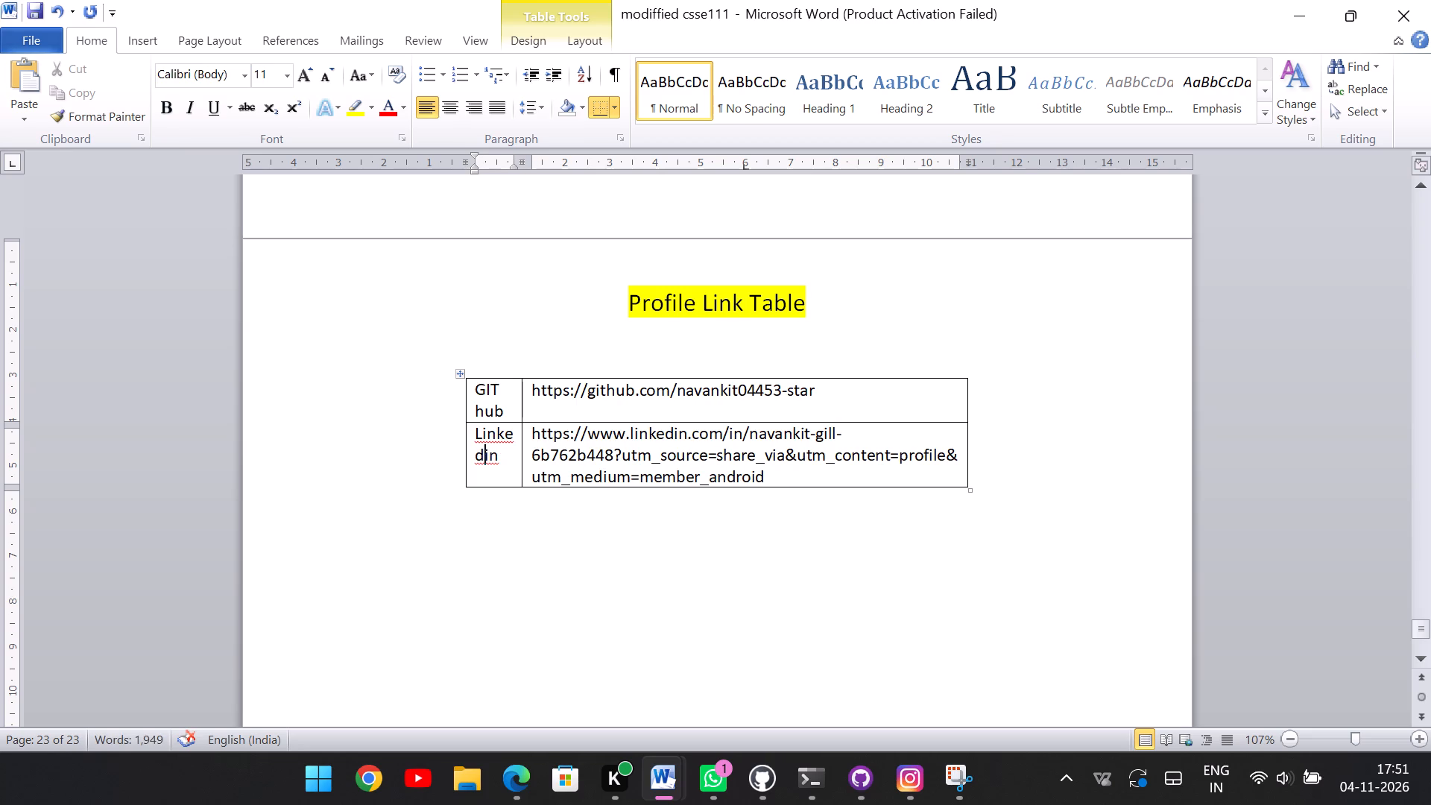
# Enlarge the profile link table by making both rows taller and widening the whole table on both sides.
pyautogui.moveTo(522, 487); pyautogui.dragTo(522, 505)
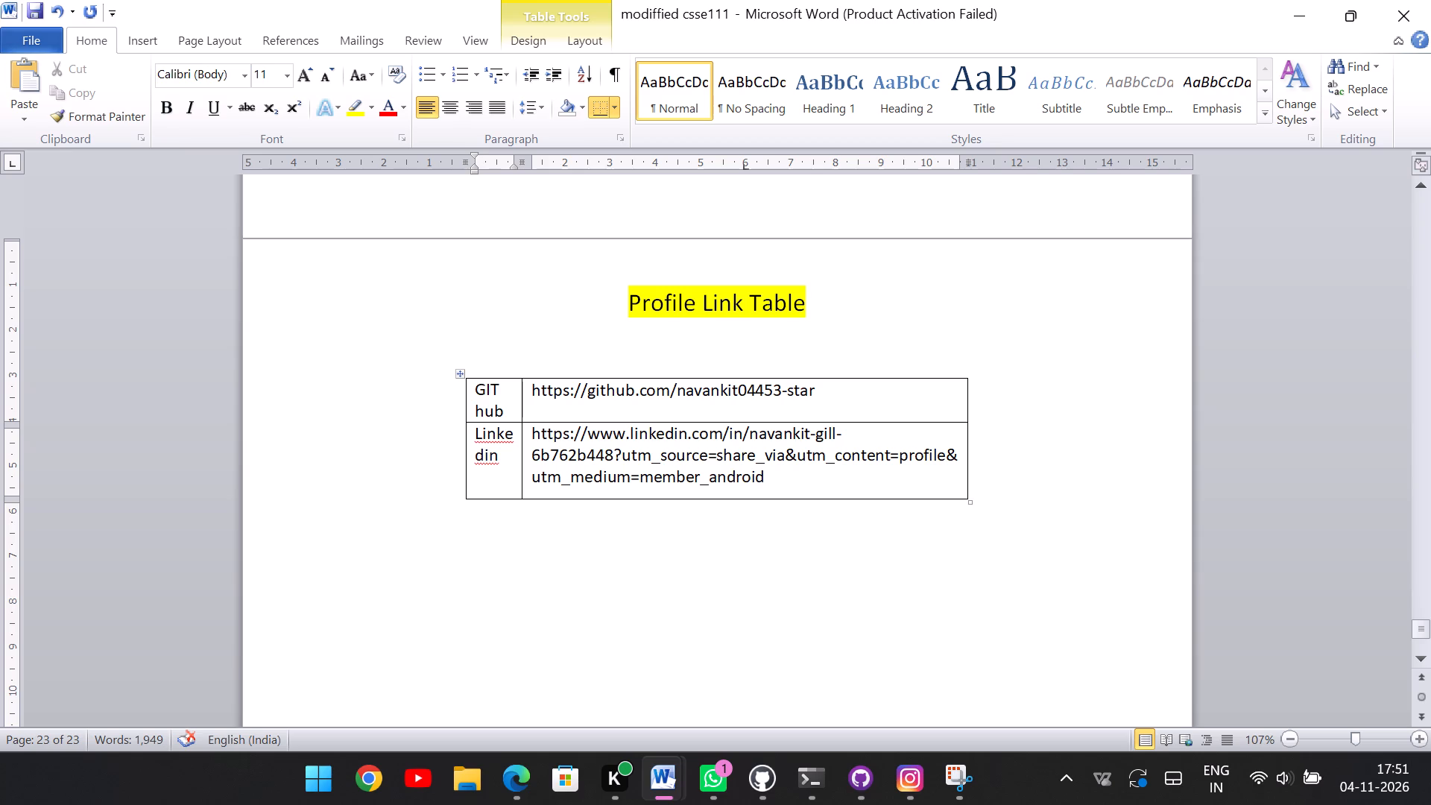
pyautogui.moveTo(465, 459); pyautogui.dragTo(440, 456)
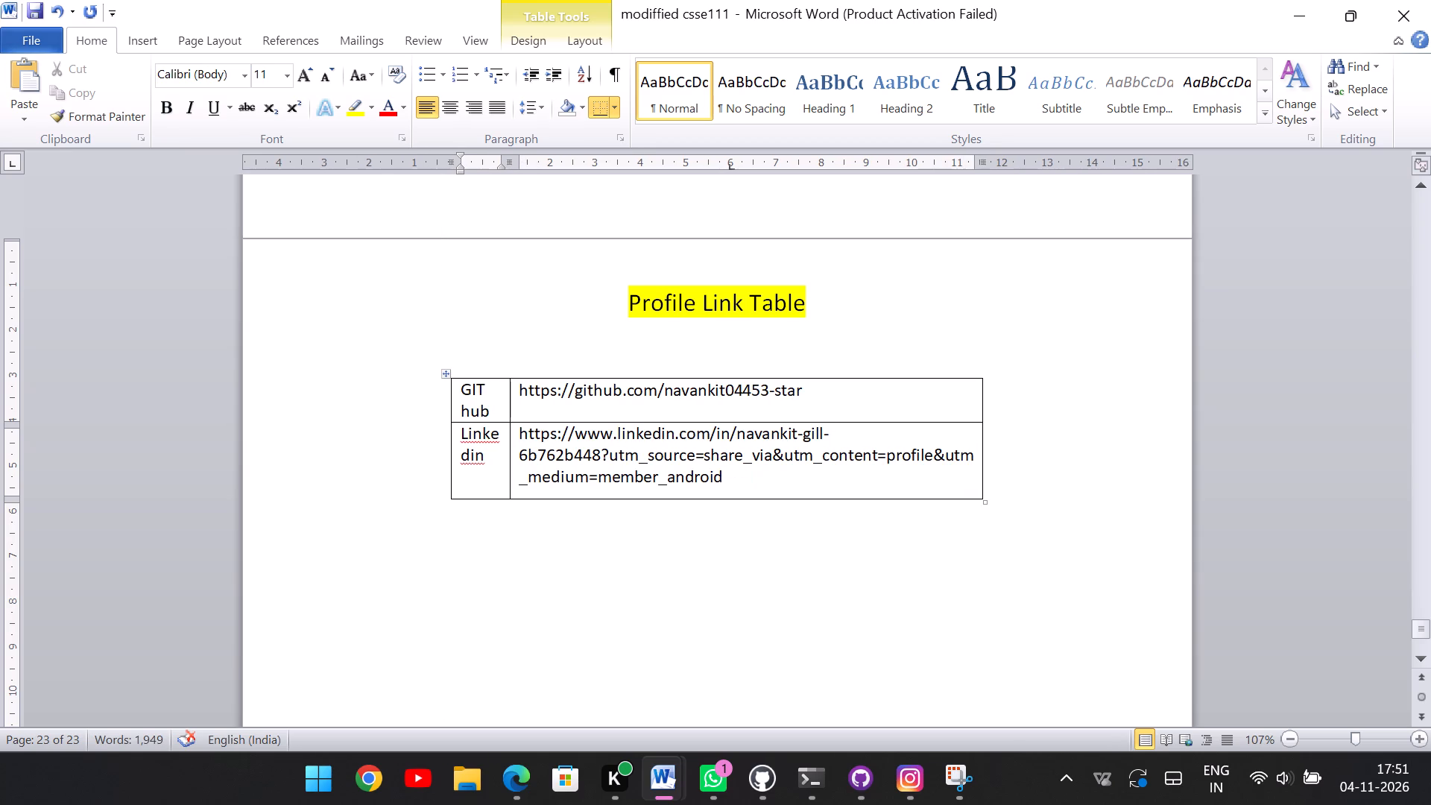
pyautogui.moveTo(449, 451); pyautogui.dragTo(402, 443)
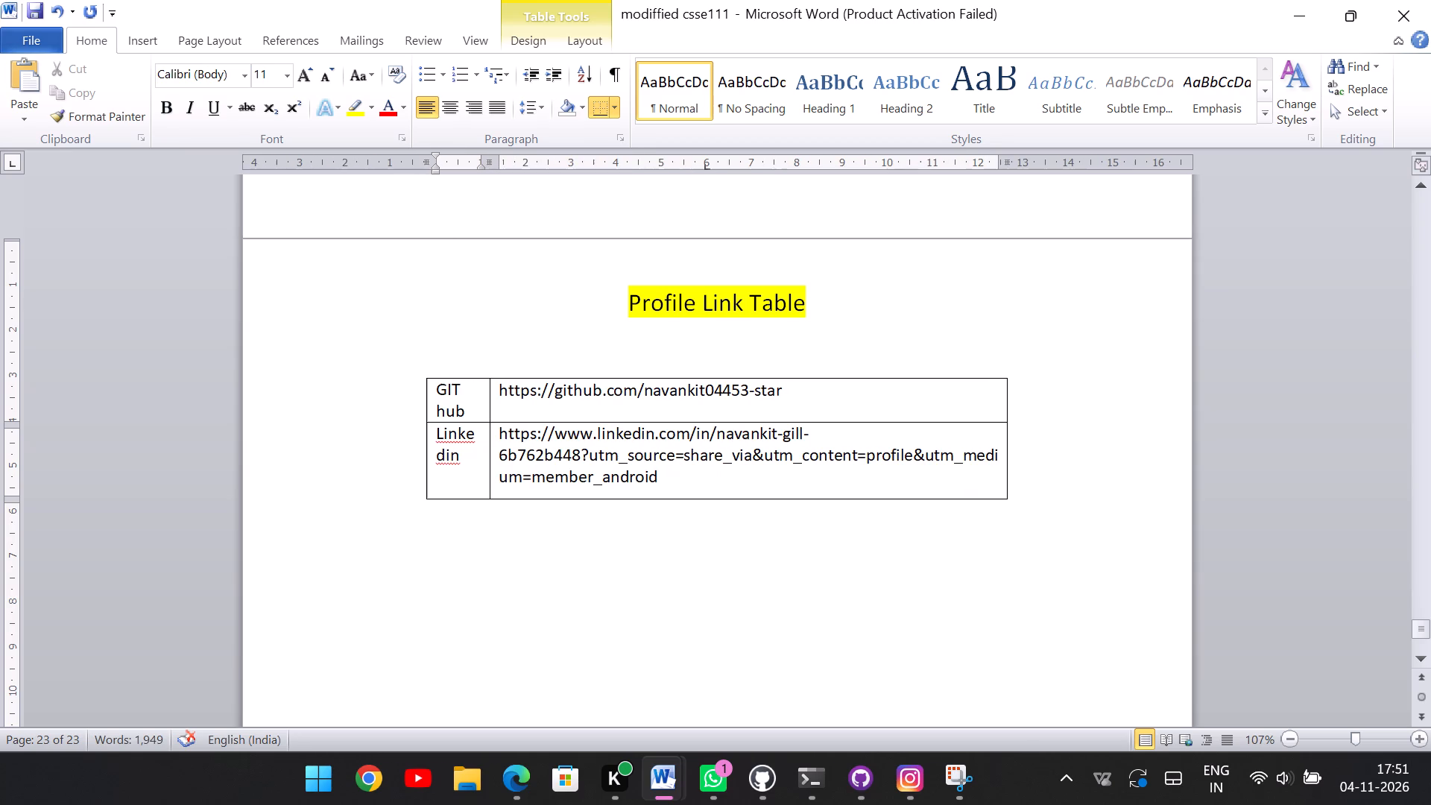
pyautogui.click(487, 424)
pyautogui.moveTo(487, 424); pyautogui.dragTo(492, 444)
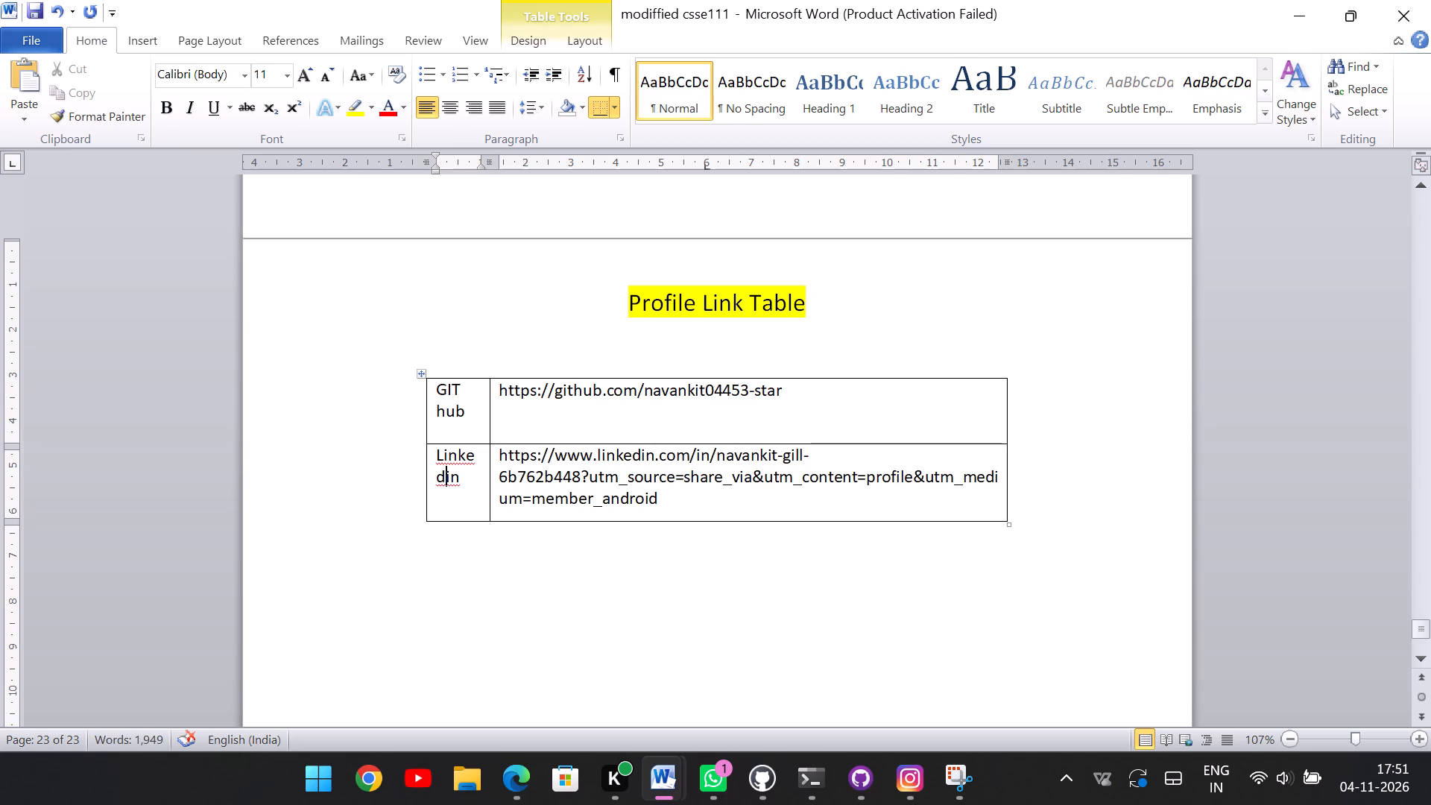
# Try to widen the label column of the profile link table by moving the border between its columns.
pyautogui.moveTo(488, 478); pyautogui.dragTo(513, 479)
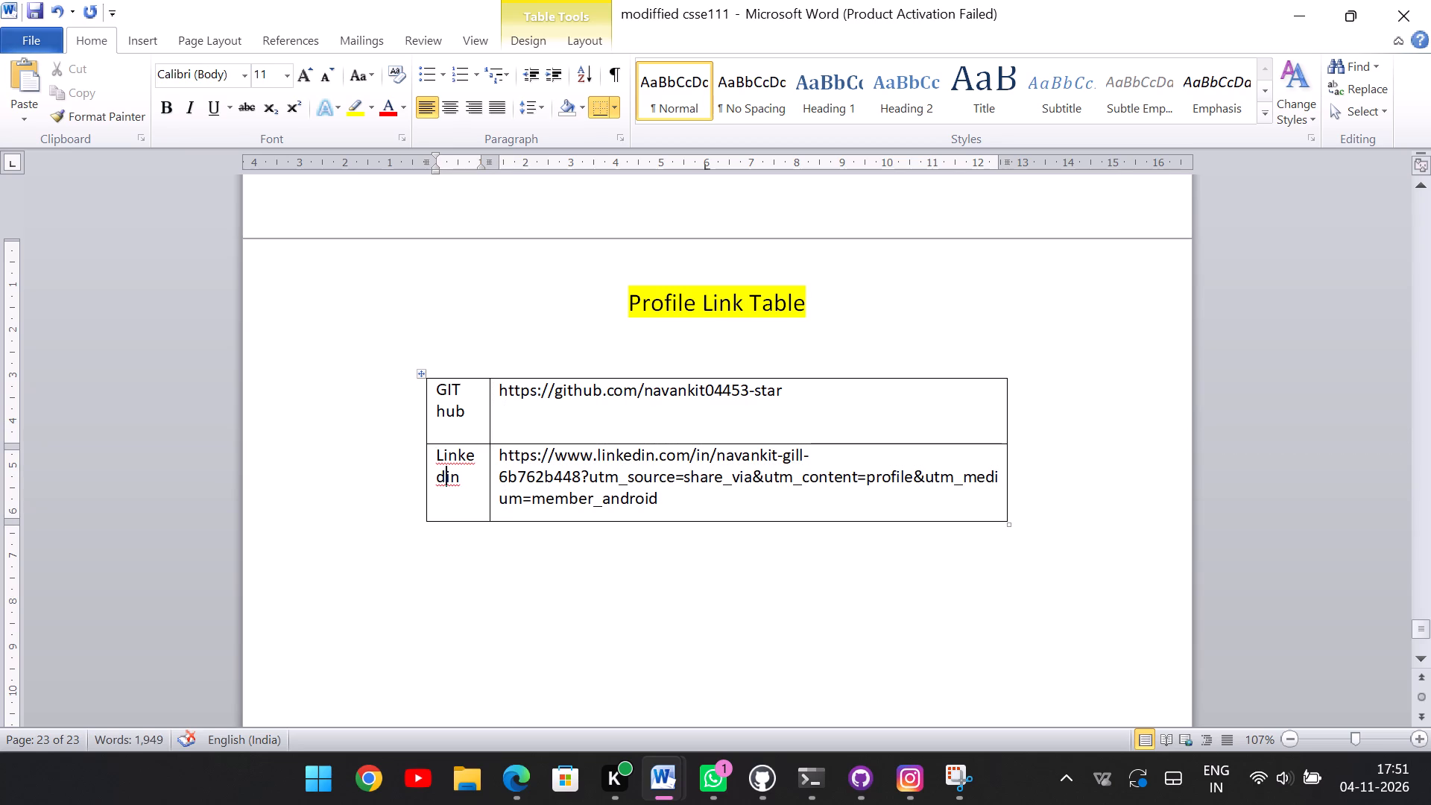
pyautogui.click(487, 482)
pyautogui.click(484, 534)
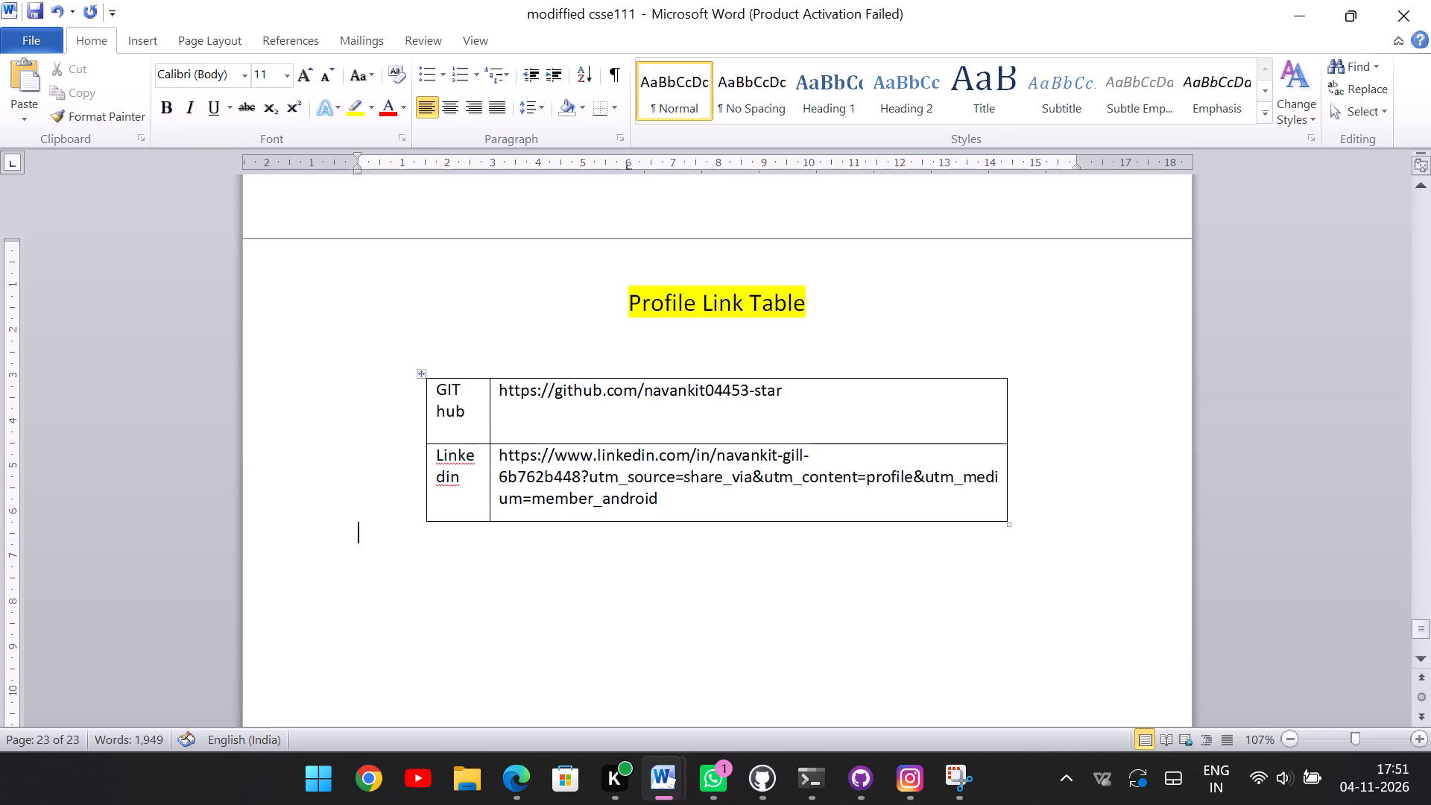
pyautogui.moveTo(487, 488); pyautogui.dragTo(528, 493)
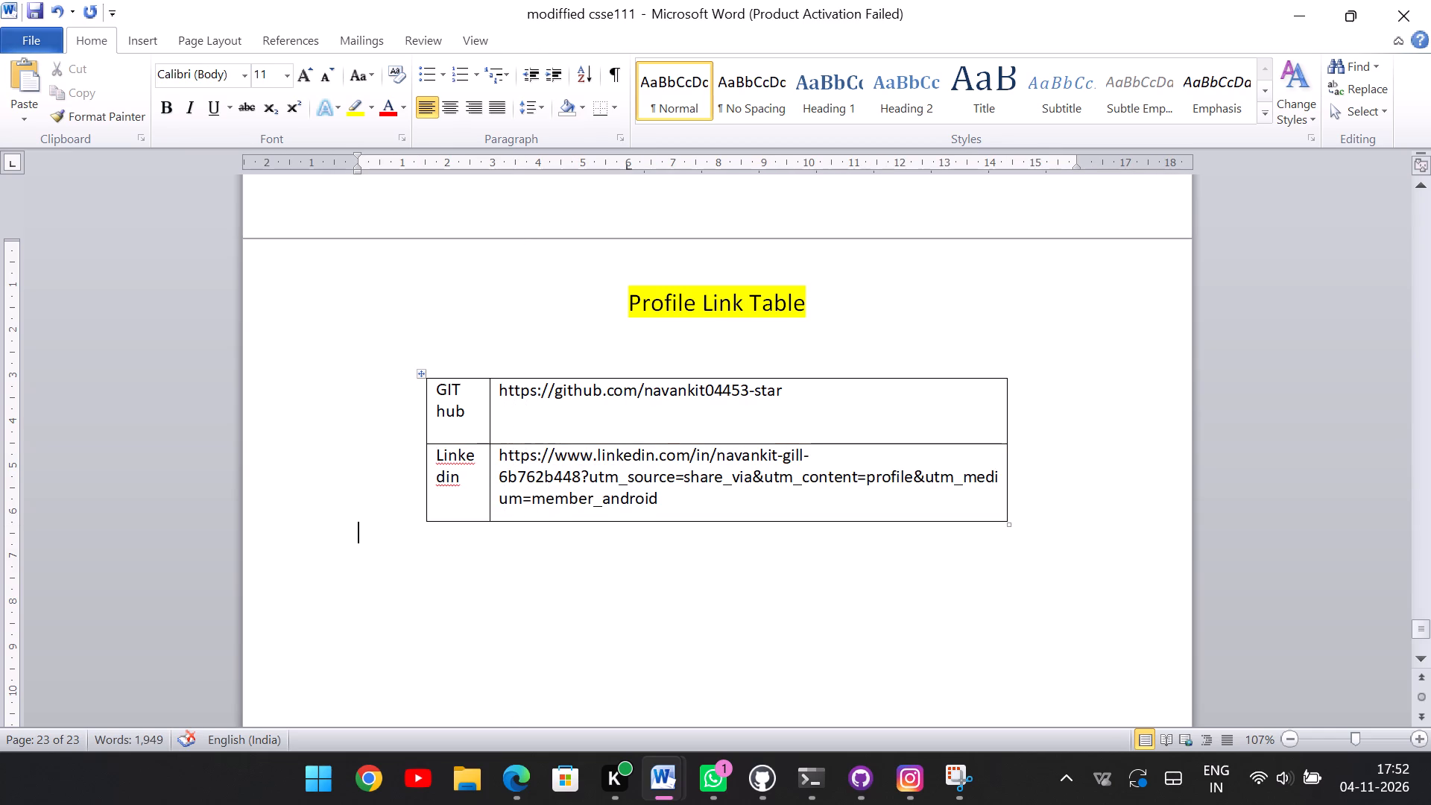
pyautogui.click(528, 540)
# Format the "FINAL DECLARATION" heading with yellow highlighting, centred alignment and a 16 pt font size.
pyautogui.scroll(-1, 516, 401)
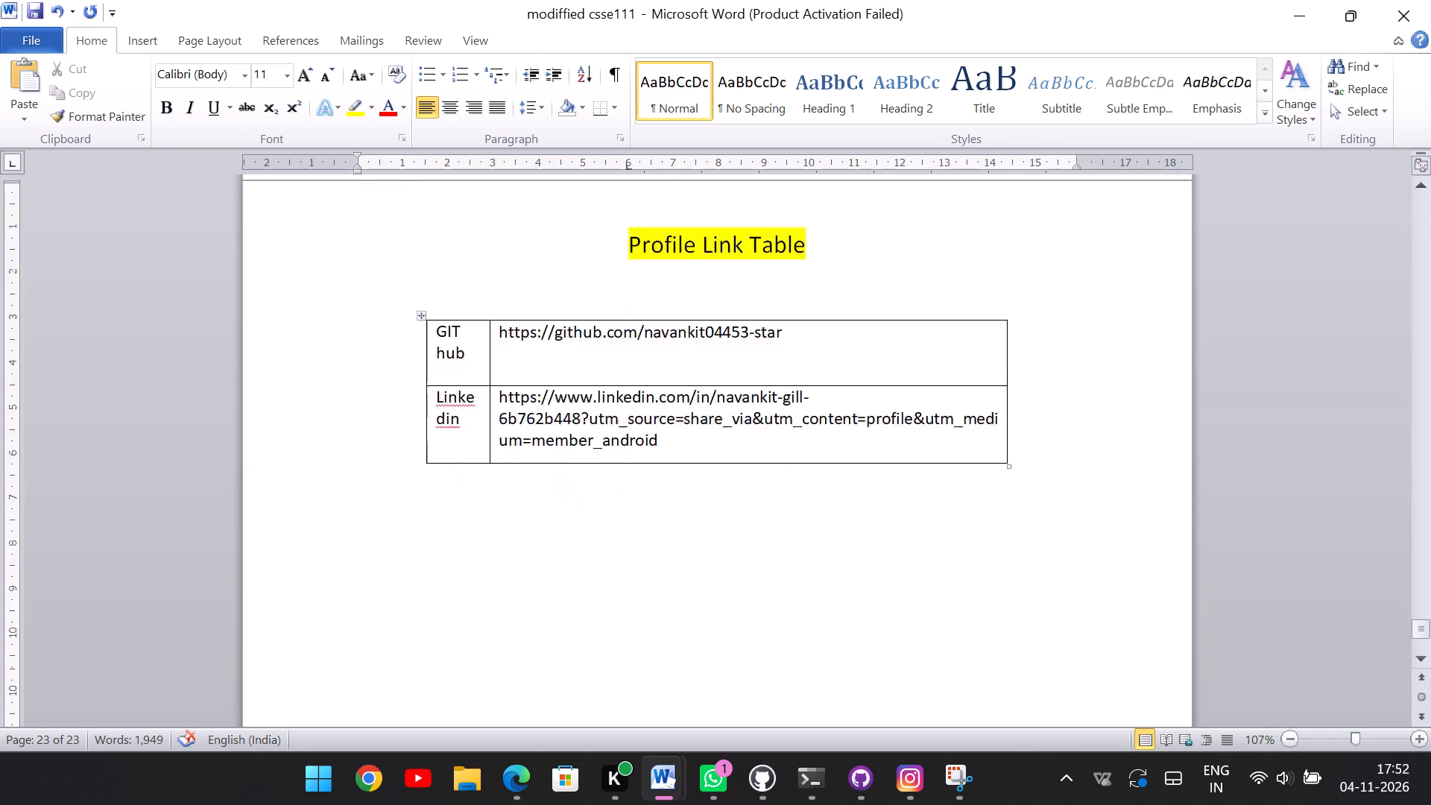
pyautogui.scroll(-3, 516, 401)
pyautogui.scroll(4, 572, 400)
pyautogui.scroll(-4, 581, 409)
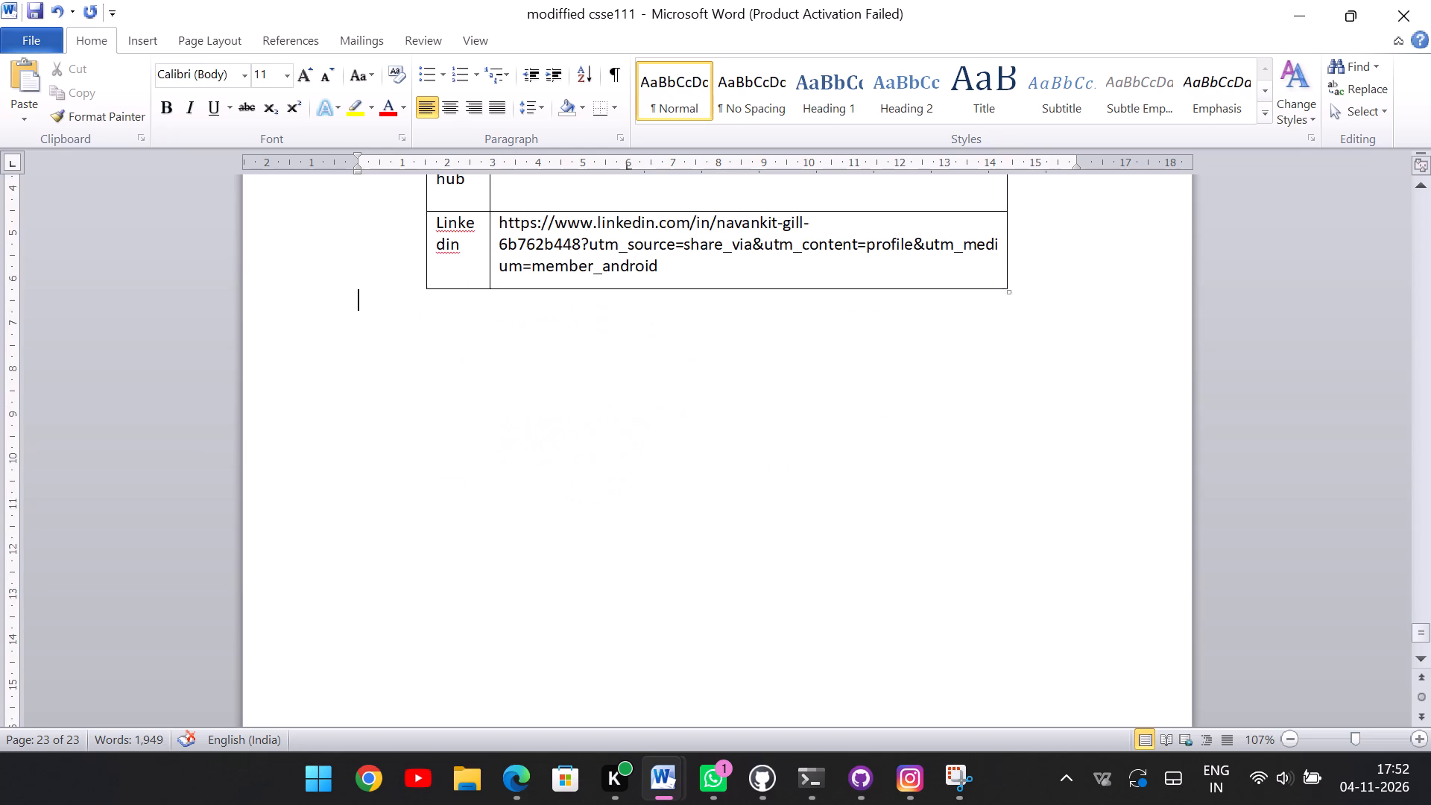
pyautogui.scroll(4, 669, 321)
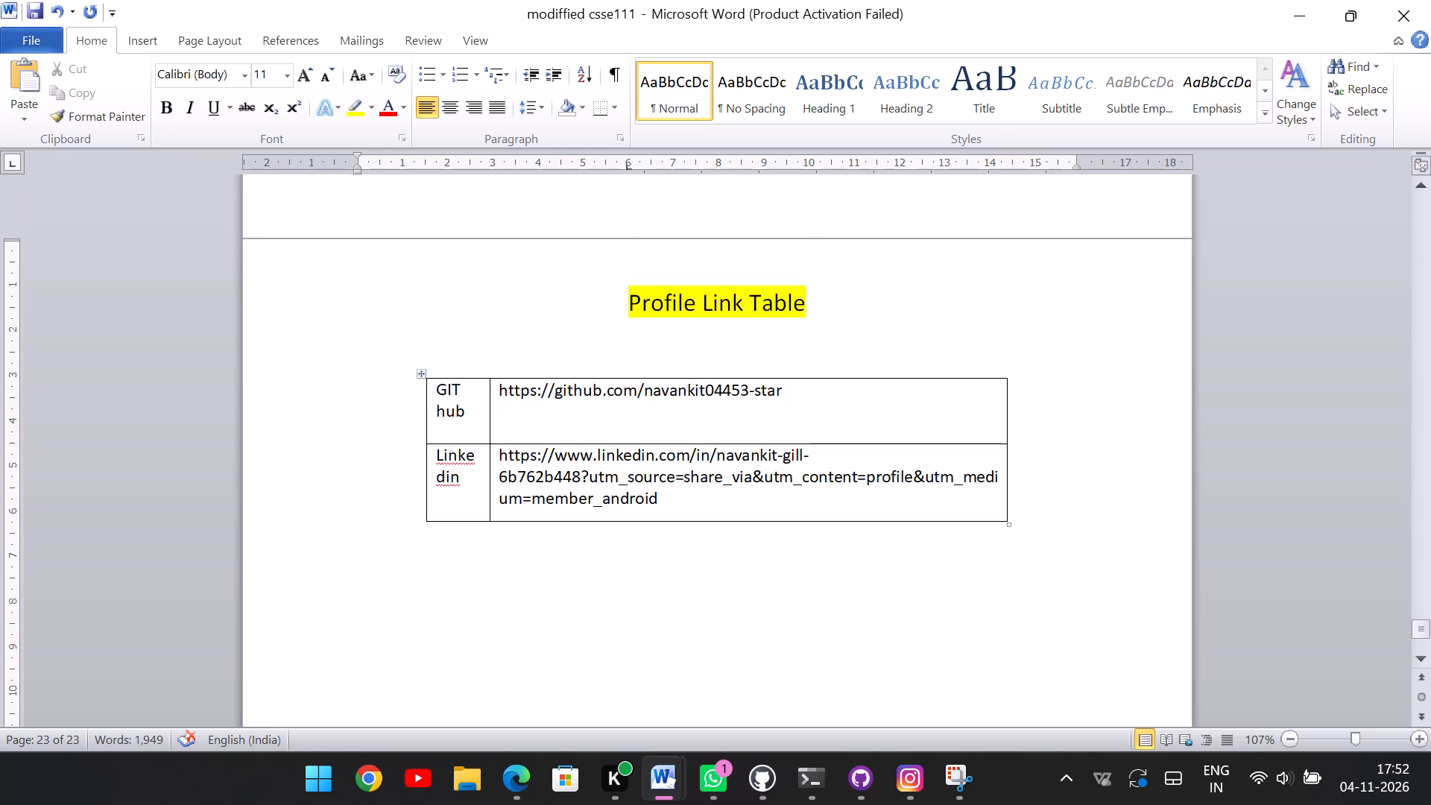
pyautogui.scroll(-16, 622, 426)
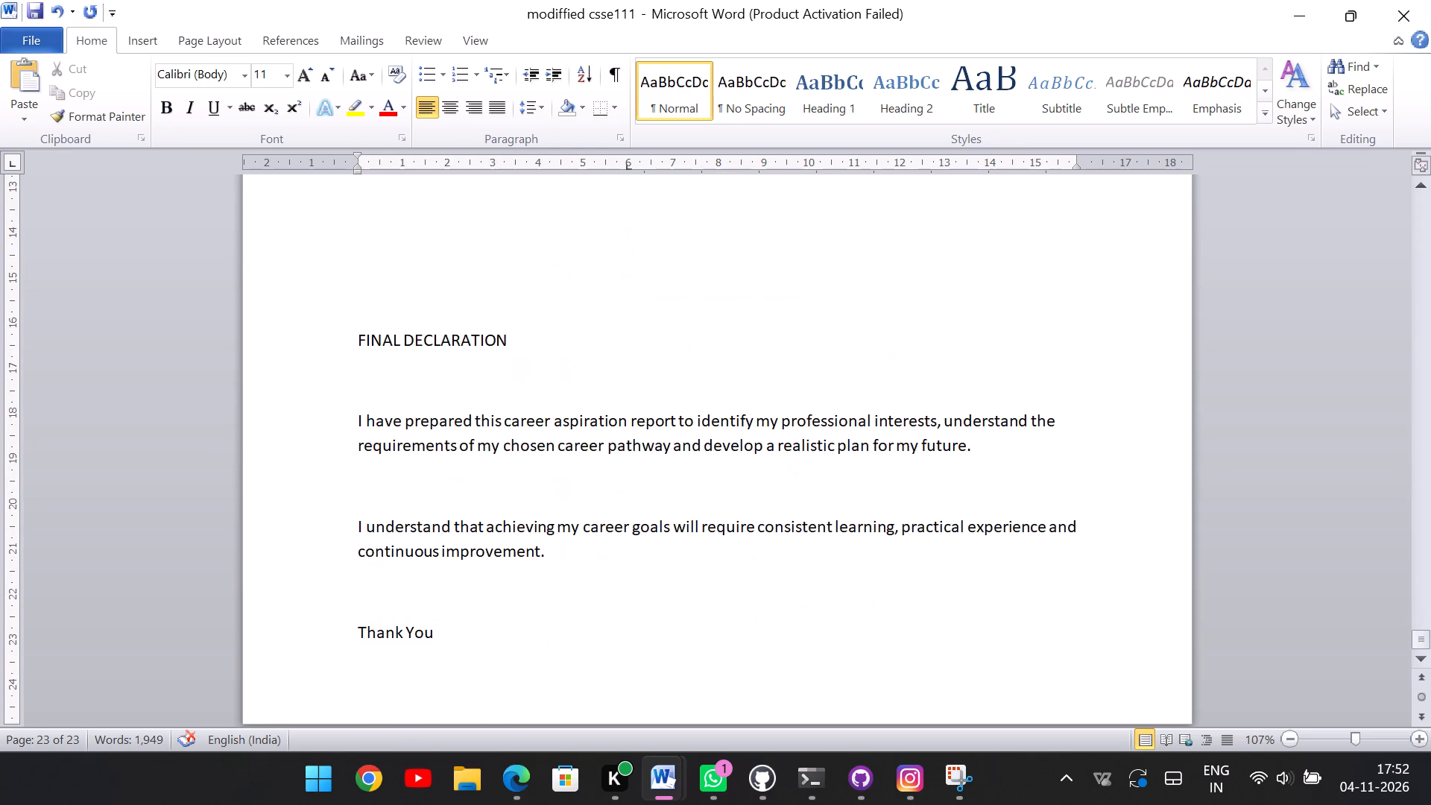
pyautogui.moveTo(350, 337); pyautogui.dragTo(520, 342)
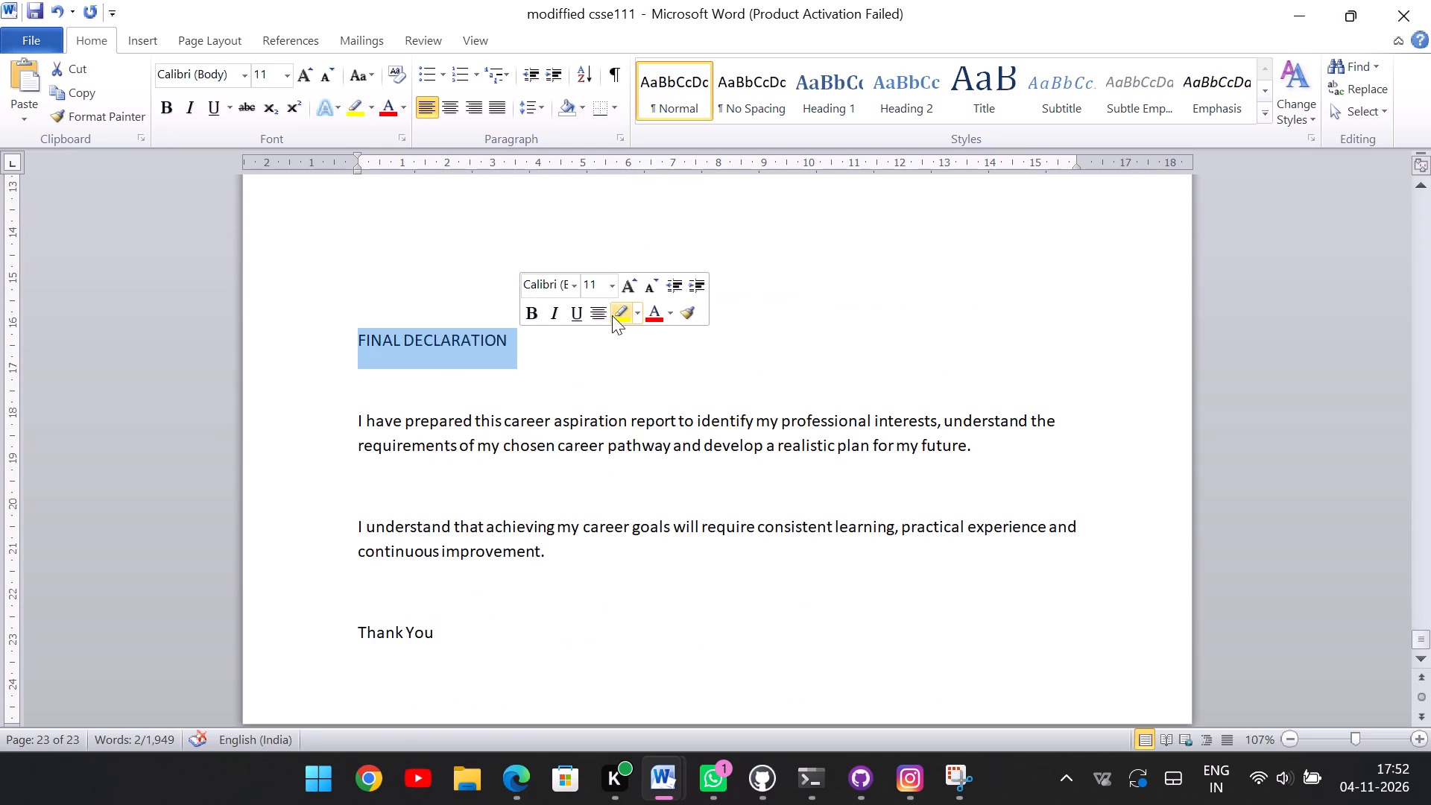
pyautogui.click(613, 315)
pyautogui.click(595, 314)
pyautogui.doubleClick(628, 282)
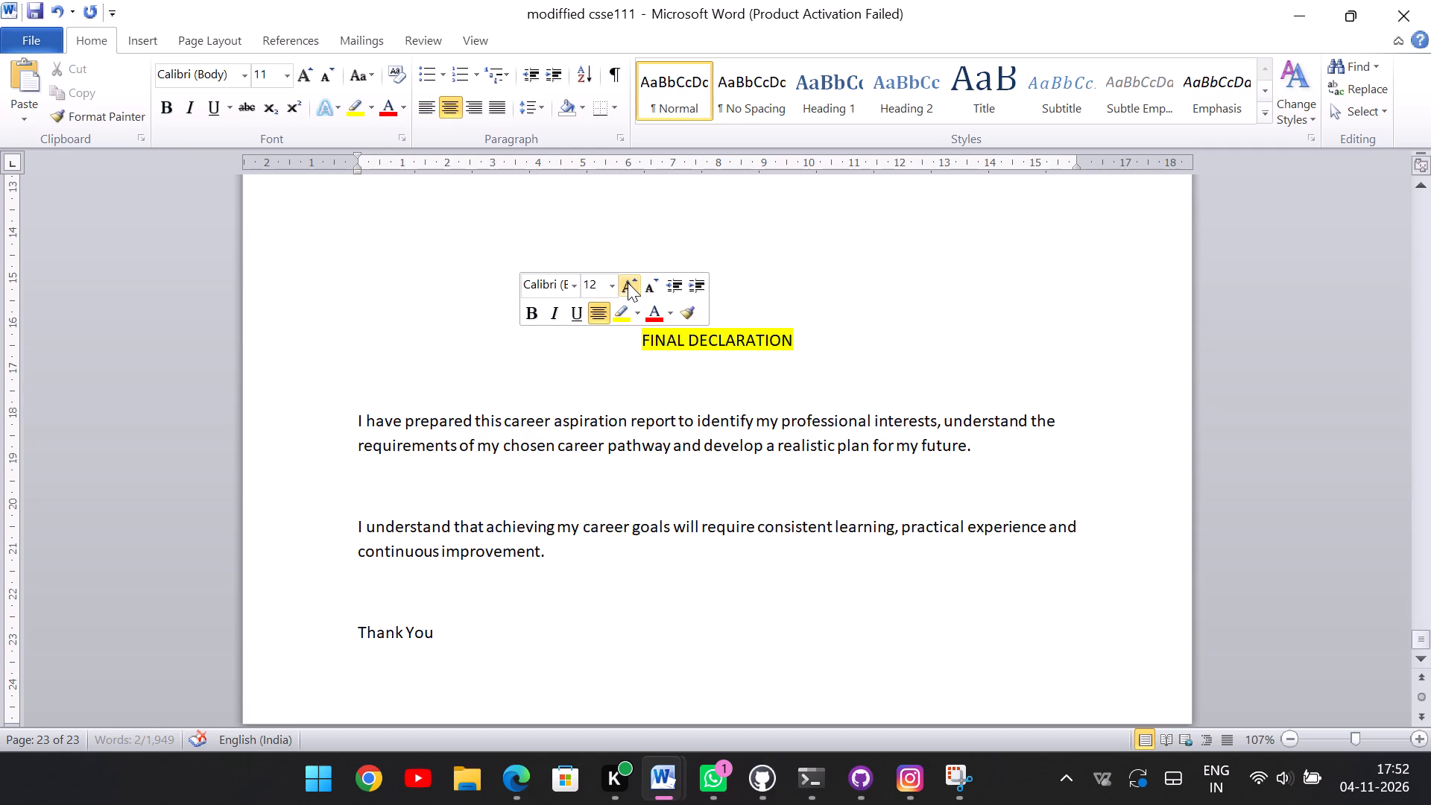
pyautogui.click(643, 344)
pyautogui.moveTo(641, 342); pyautogui.dragTo(651, 342)
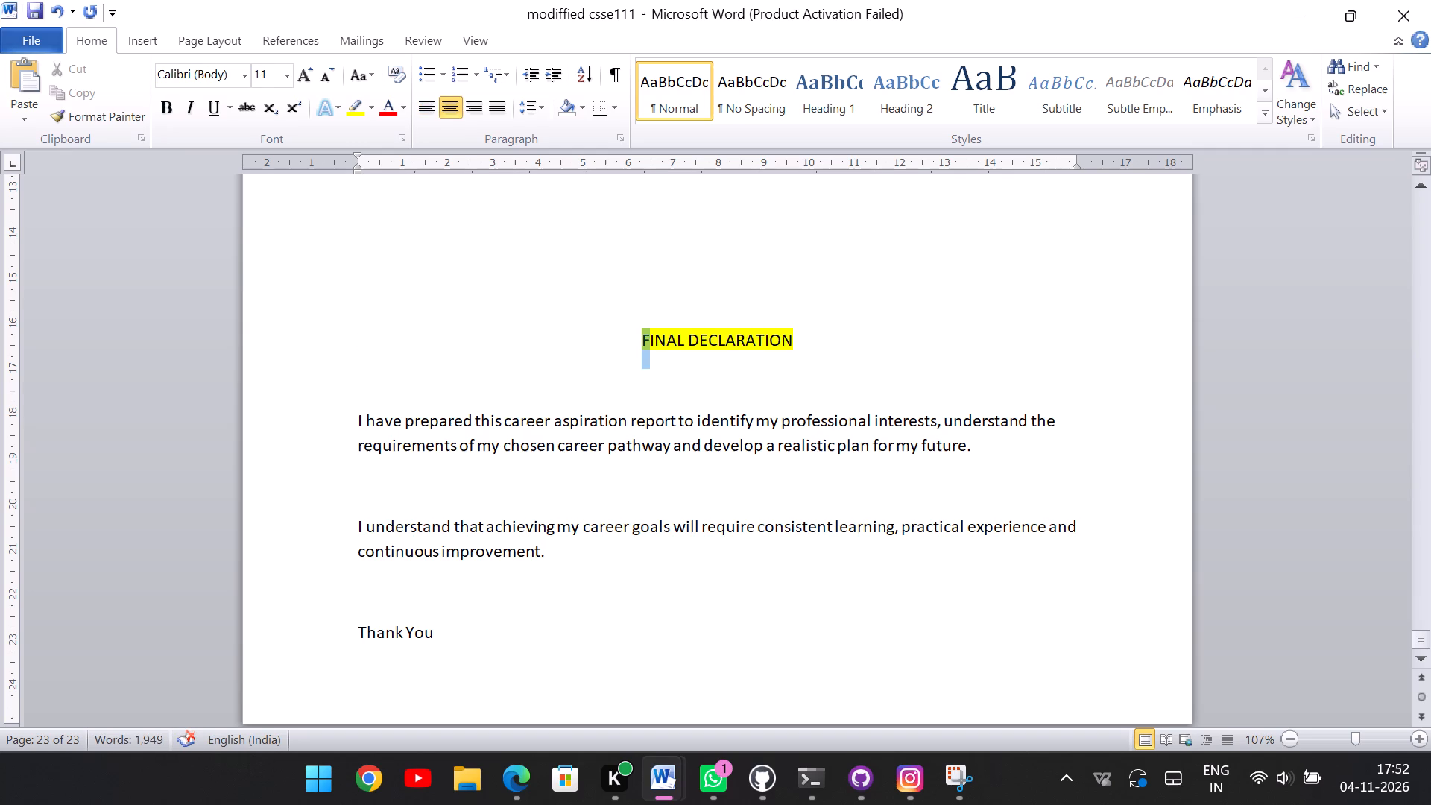
pyautogui.moveTo(651, 342); pyautogui.dragTo(776, 338)
pyautogui.tripleClick(876, 286)
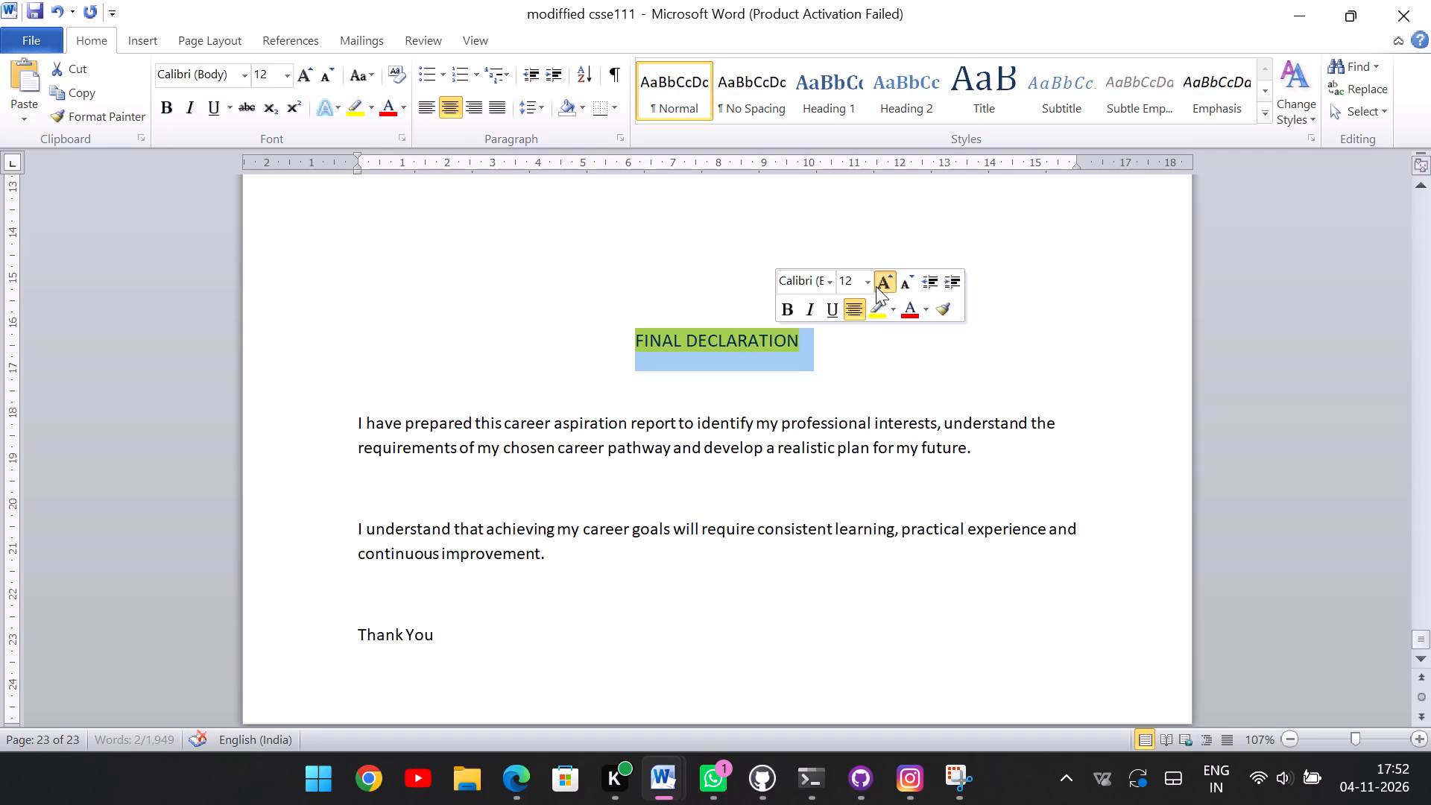
pyautogui.click(874, 364)
# Delete the blank line between the two paragraphs of the final declaration.
pyautogui.click(376, 483)
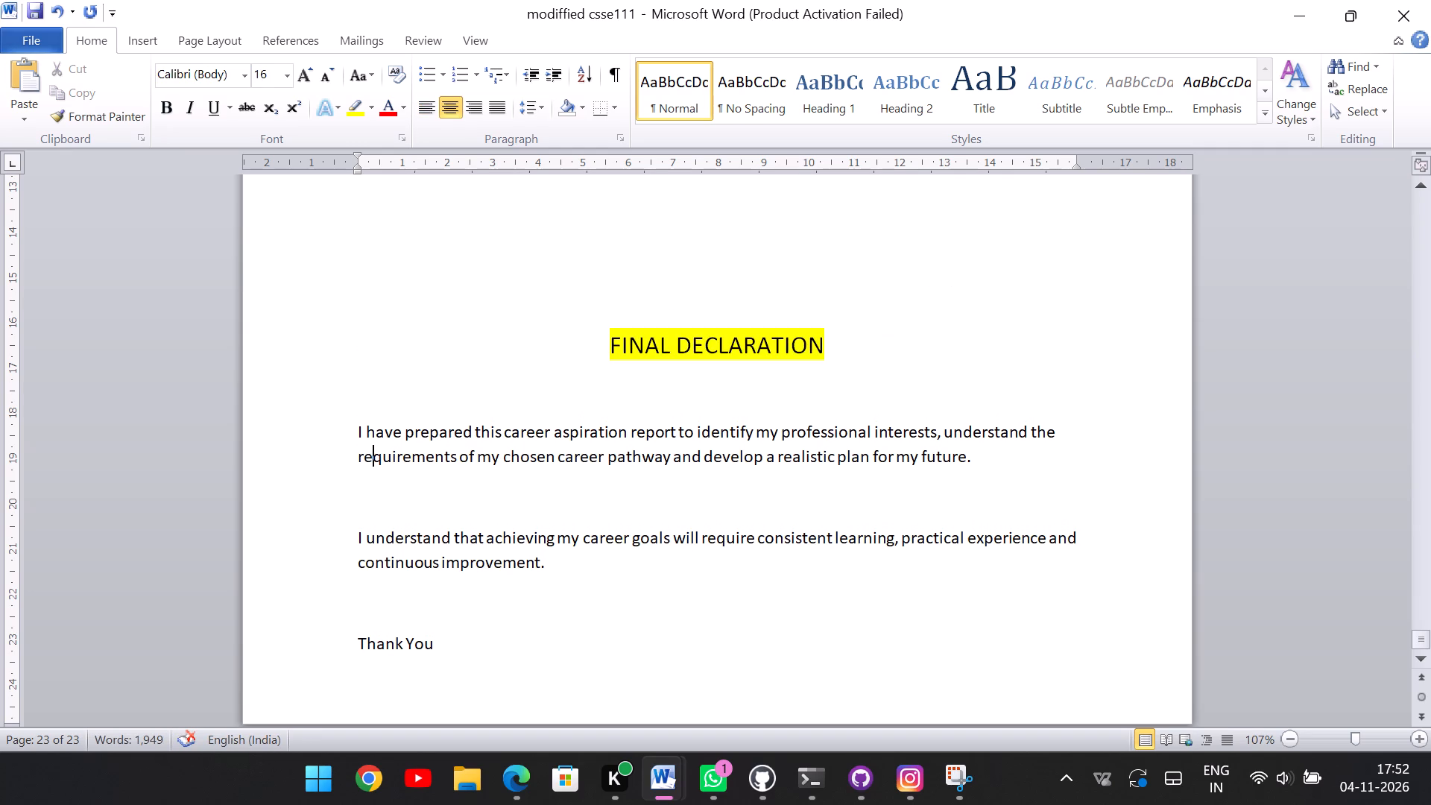
pyautogui.click(369, 502)
pyautogui.press('BackSpace')
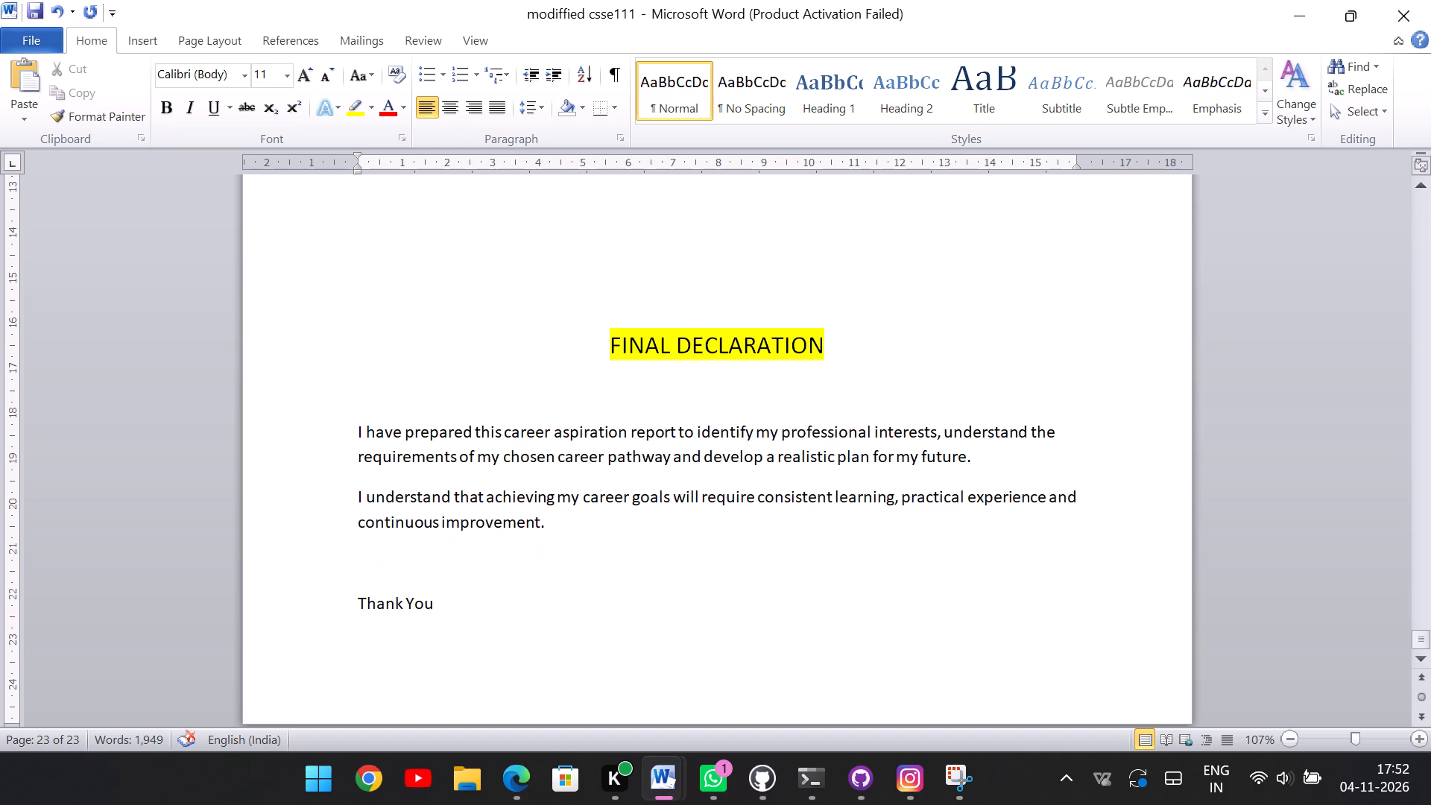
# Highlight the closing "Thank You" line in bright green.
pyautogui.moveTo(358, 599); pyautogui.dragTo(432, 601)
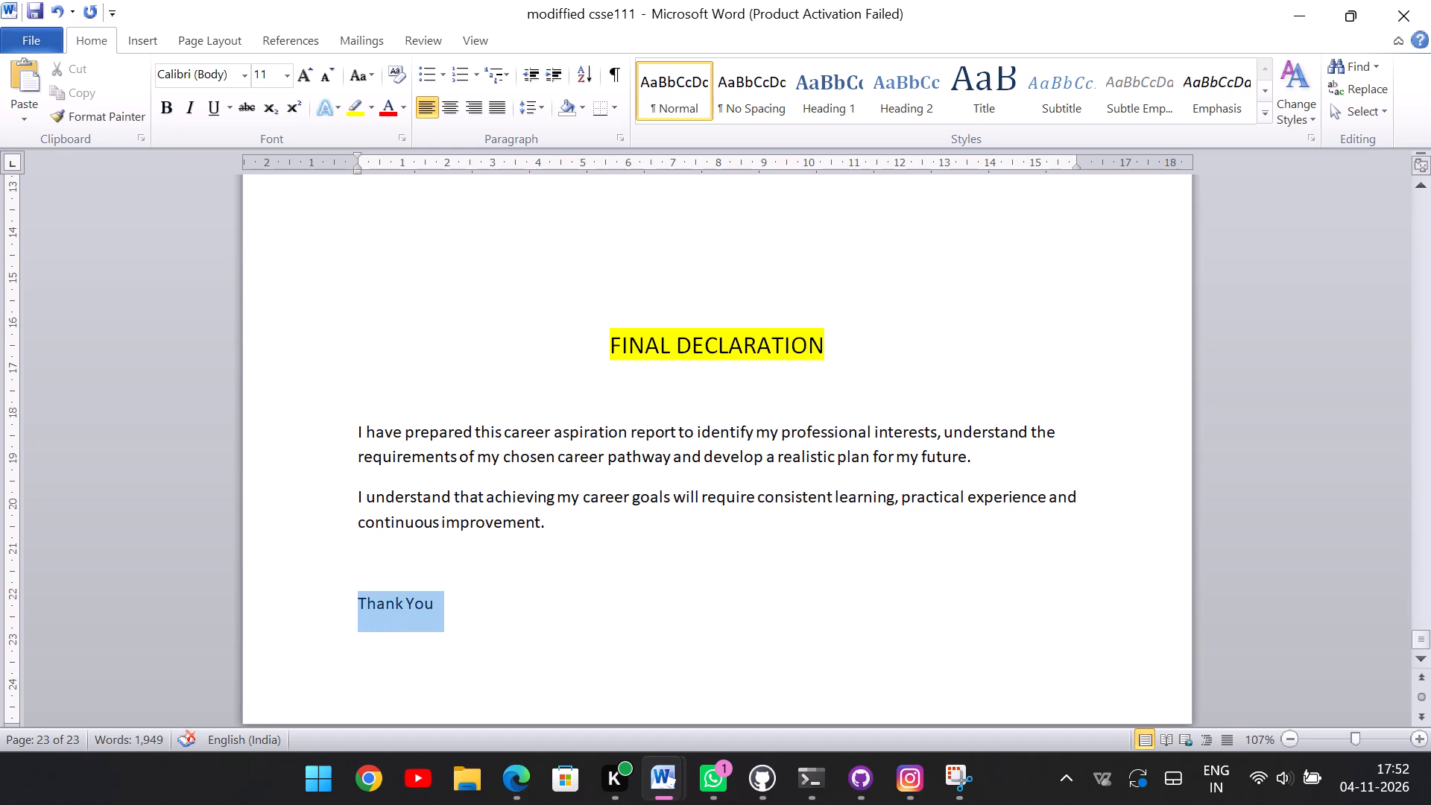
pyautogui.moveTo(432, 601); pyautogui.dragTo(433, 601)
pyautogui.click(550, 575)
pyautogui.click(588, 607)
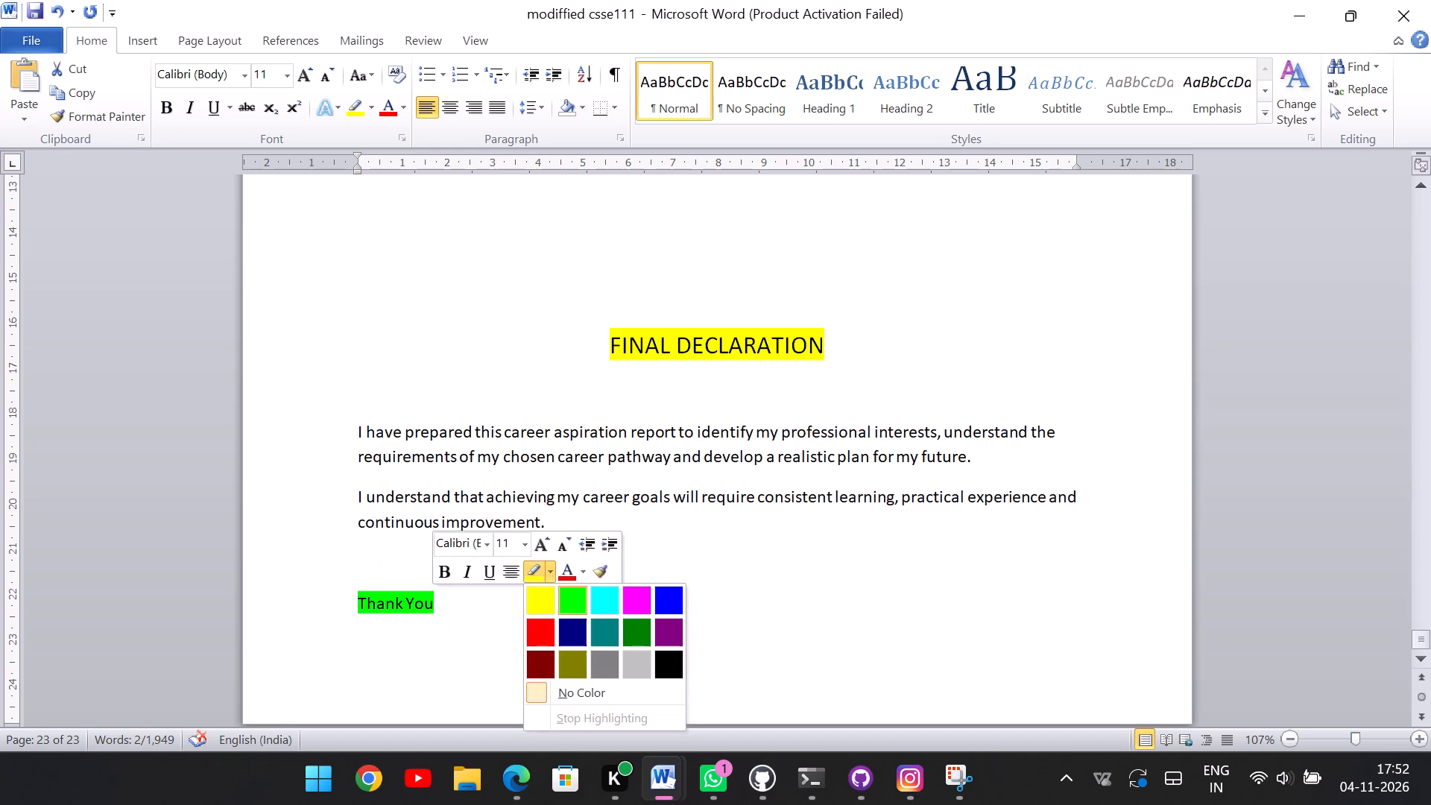
# Change the highlight of the closing "Thank You" line to turquoise.
pyautogui.click(548, 577)
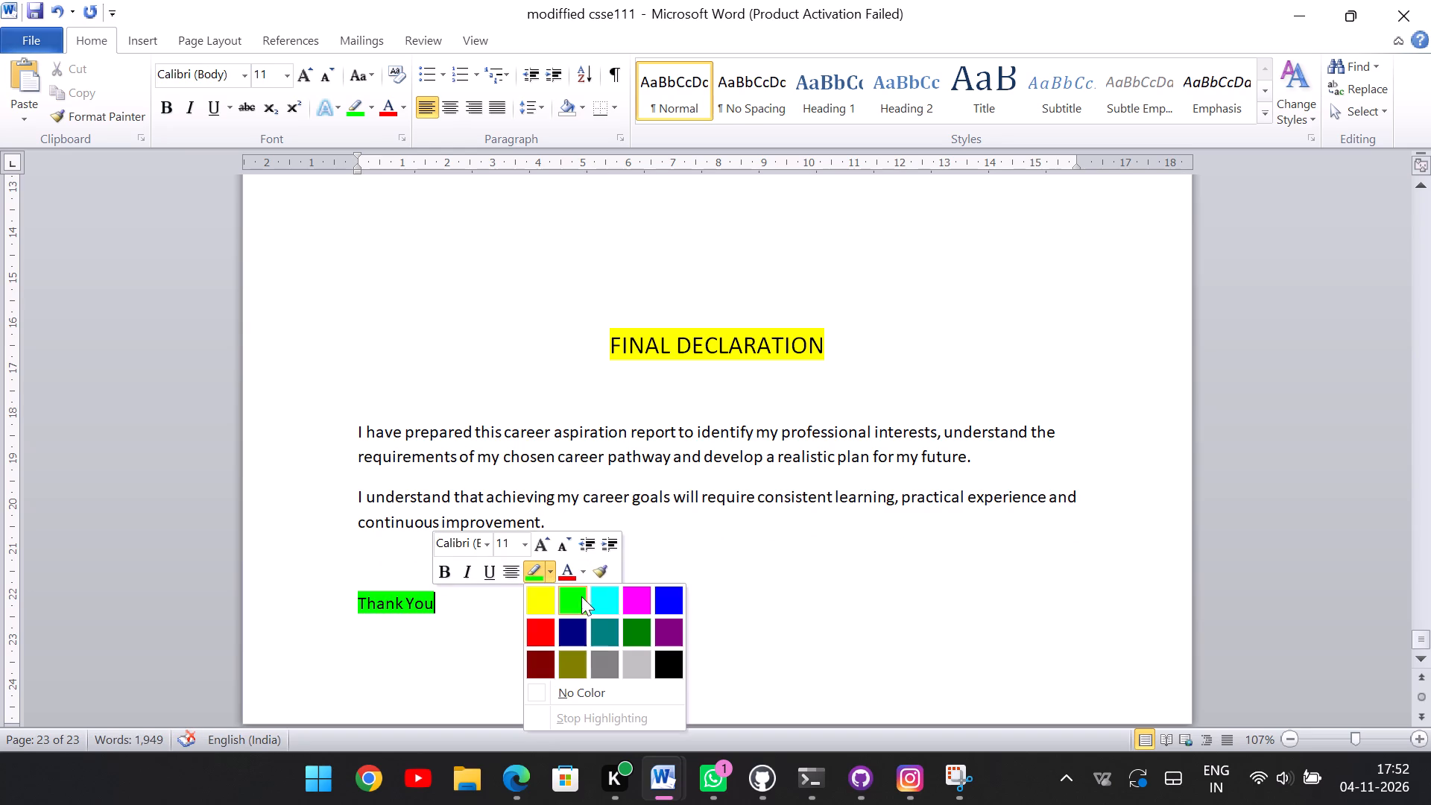
pyautogui.click(596, 601)
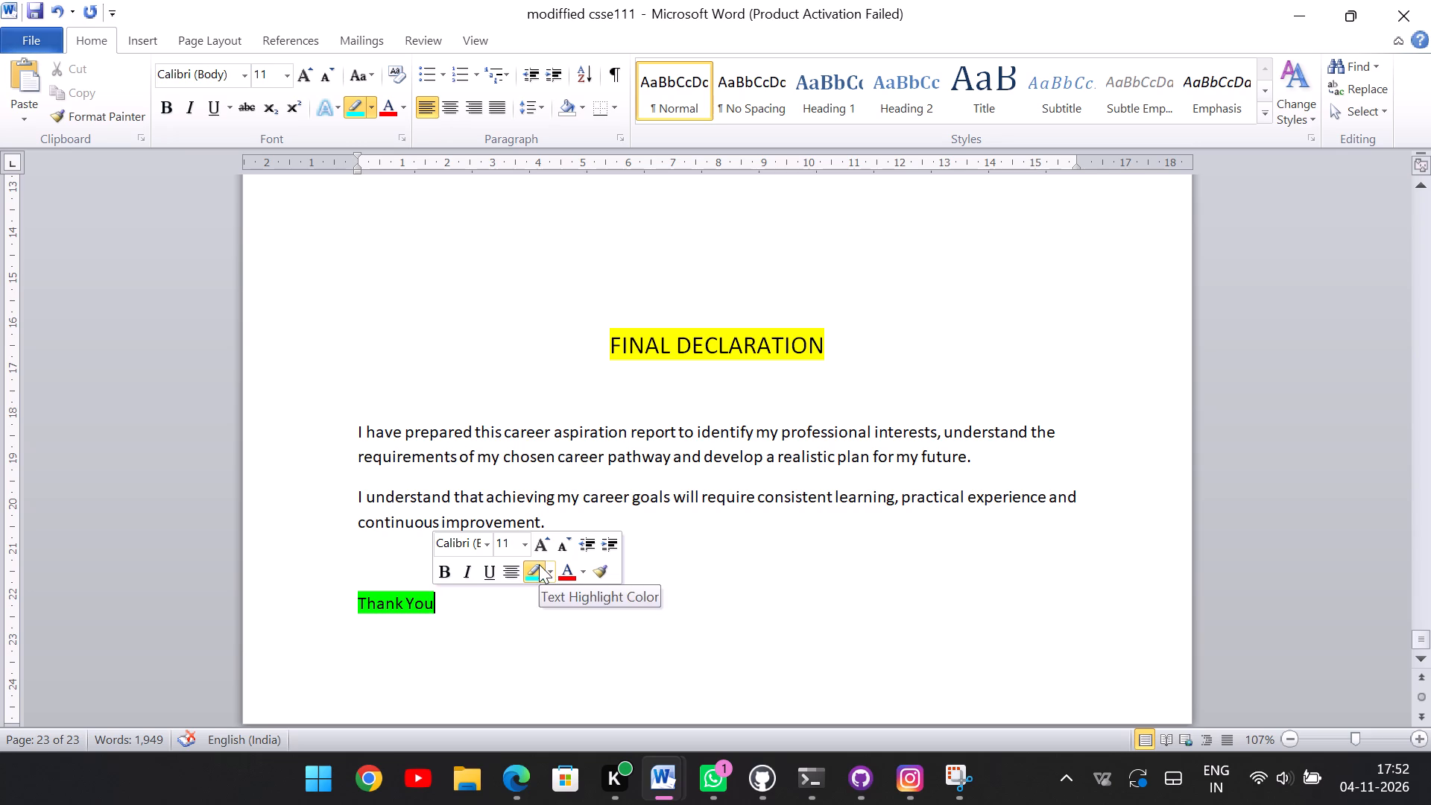
pyautogui.moveTo(361, 595); pyautogui.dragTo(443, 604)
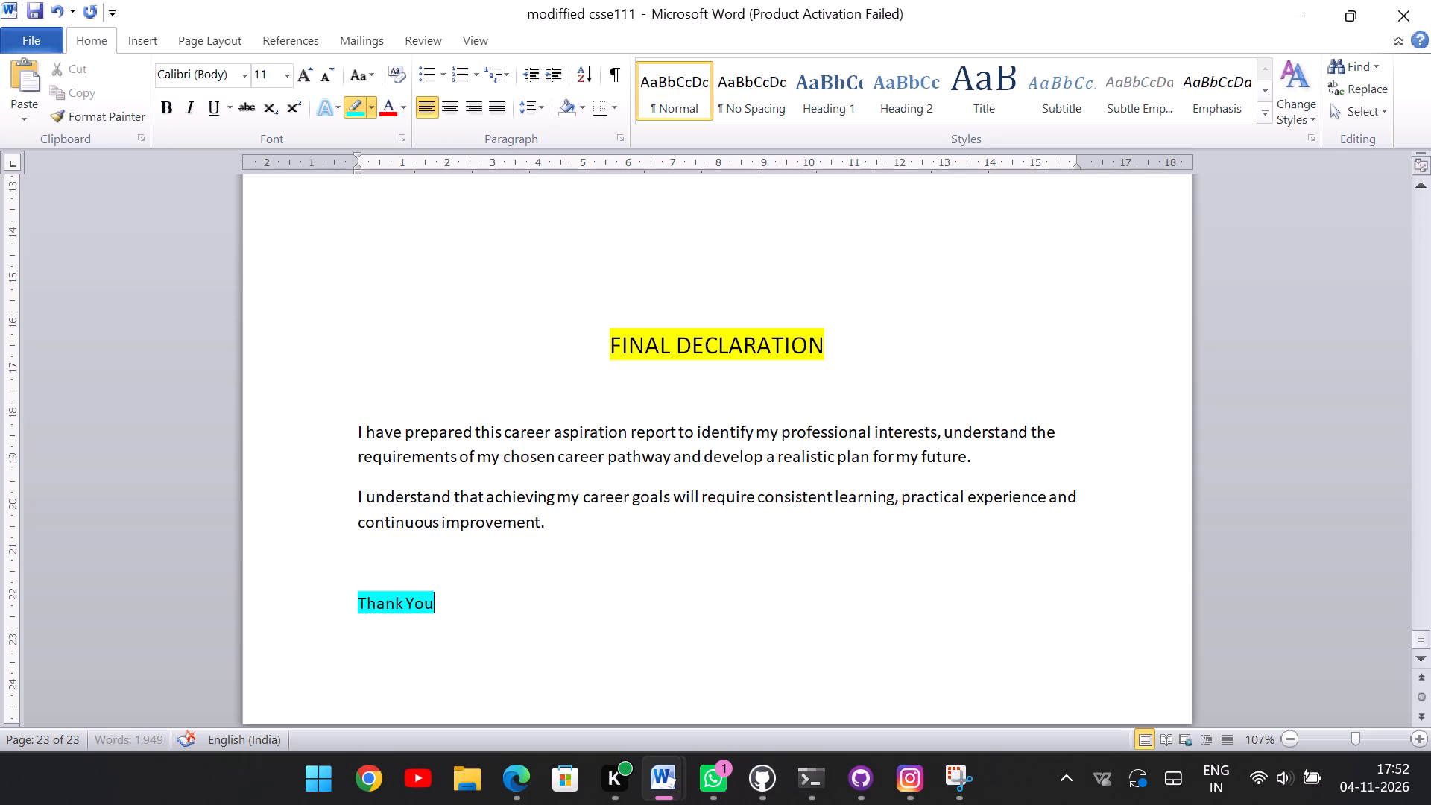
pyautogui.click(524, 625)
pyautogui.moveTo(519, 628); pyautogui.dragTo(522, 628)
pyautogui.moveTo(522, 628); pyautogui.dragTo(696, 629)
# Delete two blank lines directly below the profile link table.
pyautogui.scroll(-5, 722, 573)
pyautogui.scroll(7, 722, 573)
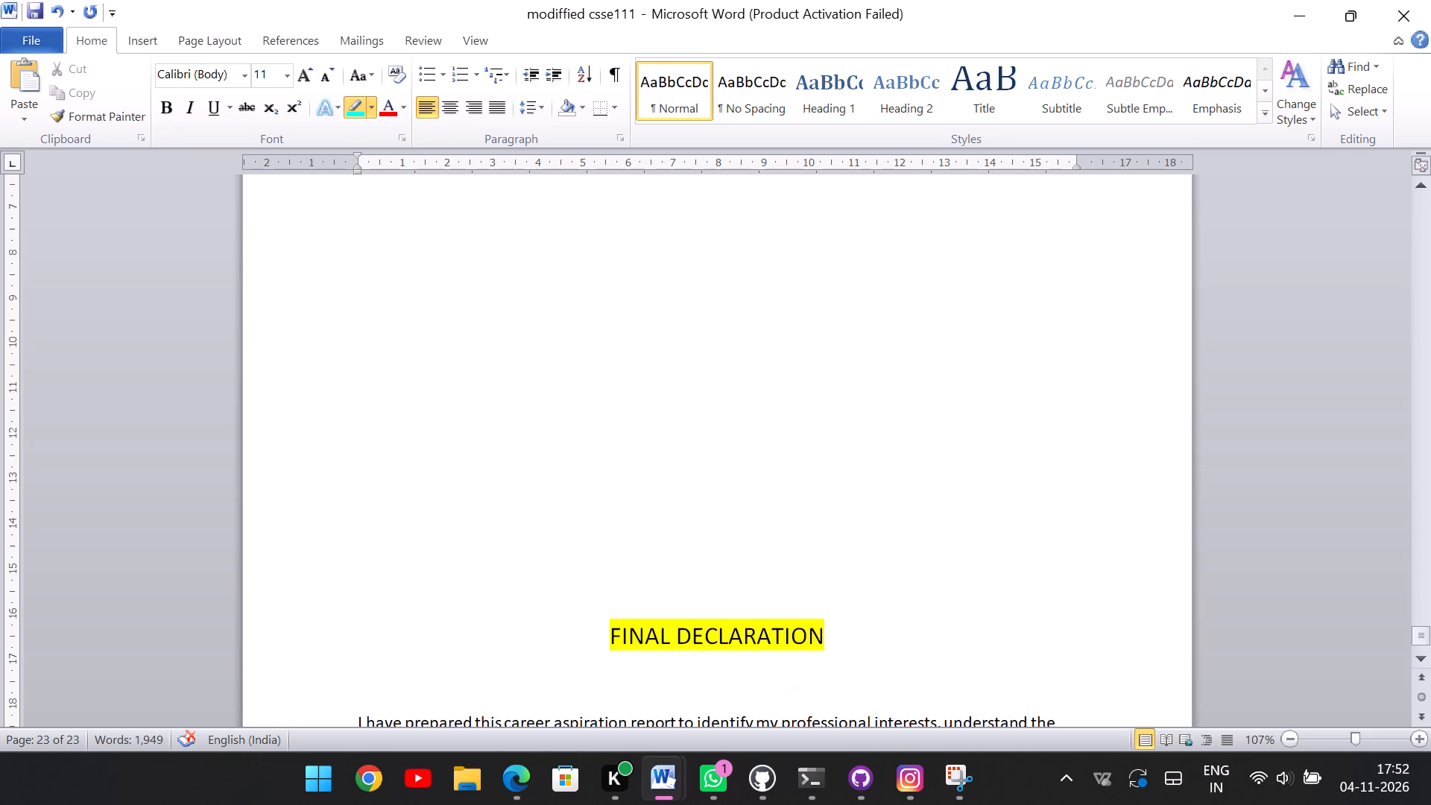
pyautogui.scroll(3, 721, 573)
pyautogui.click(721, 573)
pyautogui.press('BackSpace')
pyautogui.press('BackSpace')
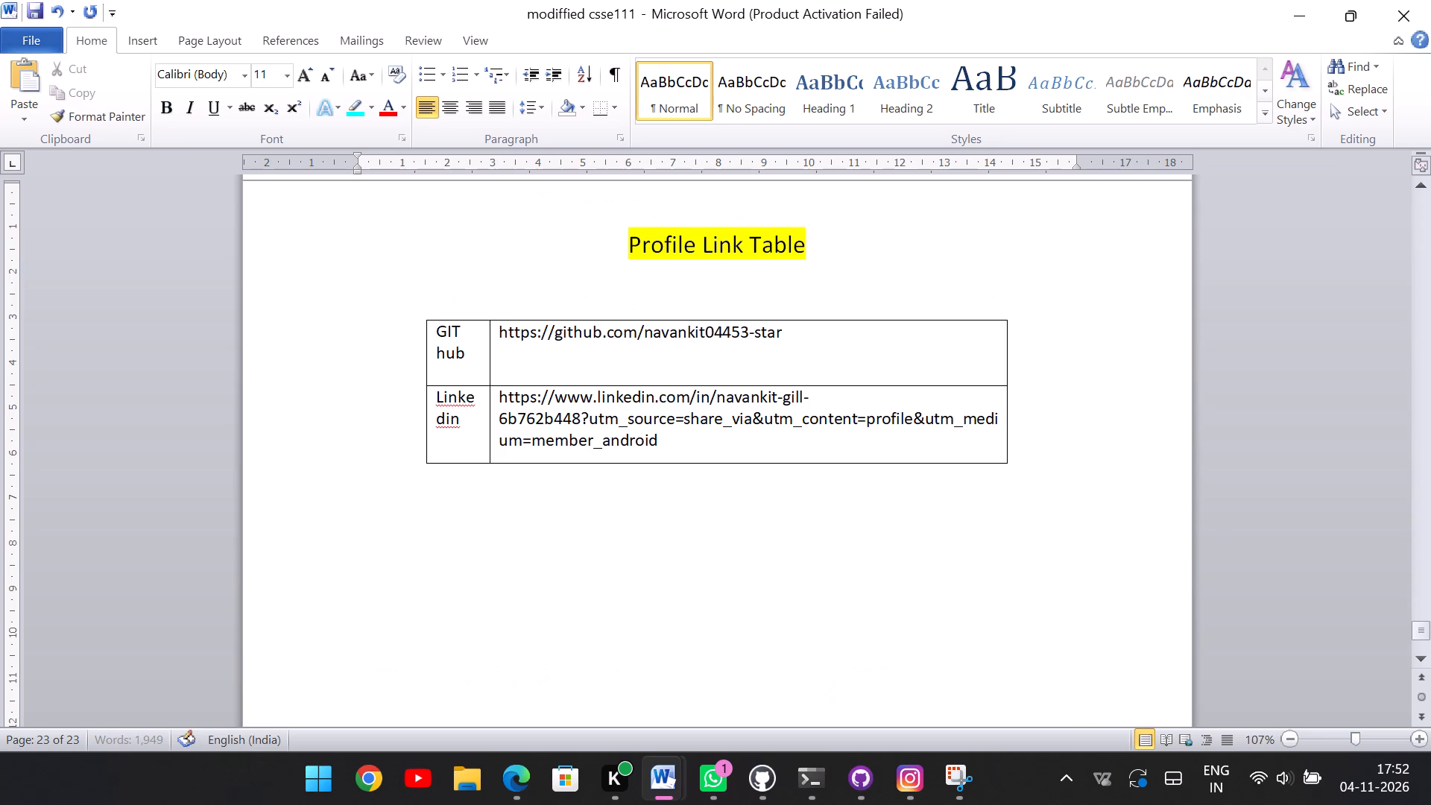
pyautogui.press('BackSpace')
pyautogui.press('BackSpace')
pyautogui.press('BackSpace')
pyautogui.press('BackSpace')
pyautogui.press('BackSpace')
pyautogui.press('BackSpace')
# Delete five blank lines directly above the "FINAL DECLARATION" heading to bring it closer to the table.
pyautogui.scroll(-4, 721, 573)
pyautogui.click(601, 513)
pyautogui.click(570, 541)
pyautogui.click(565, 566)
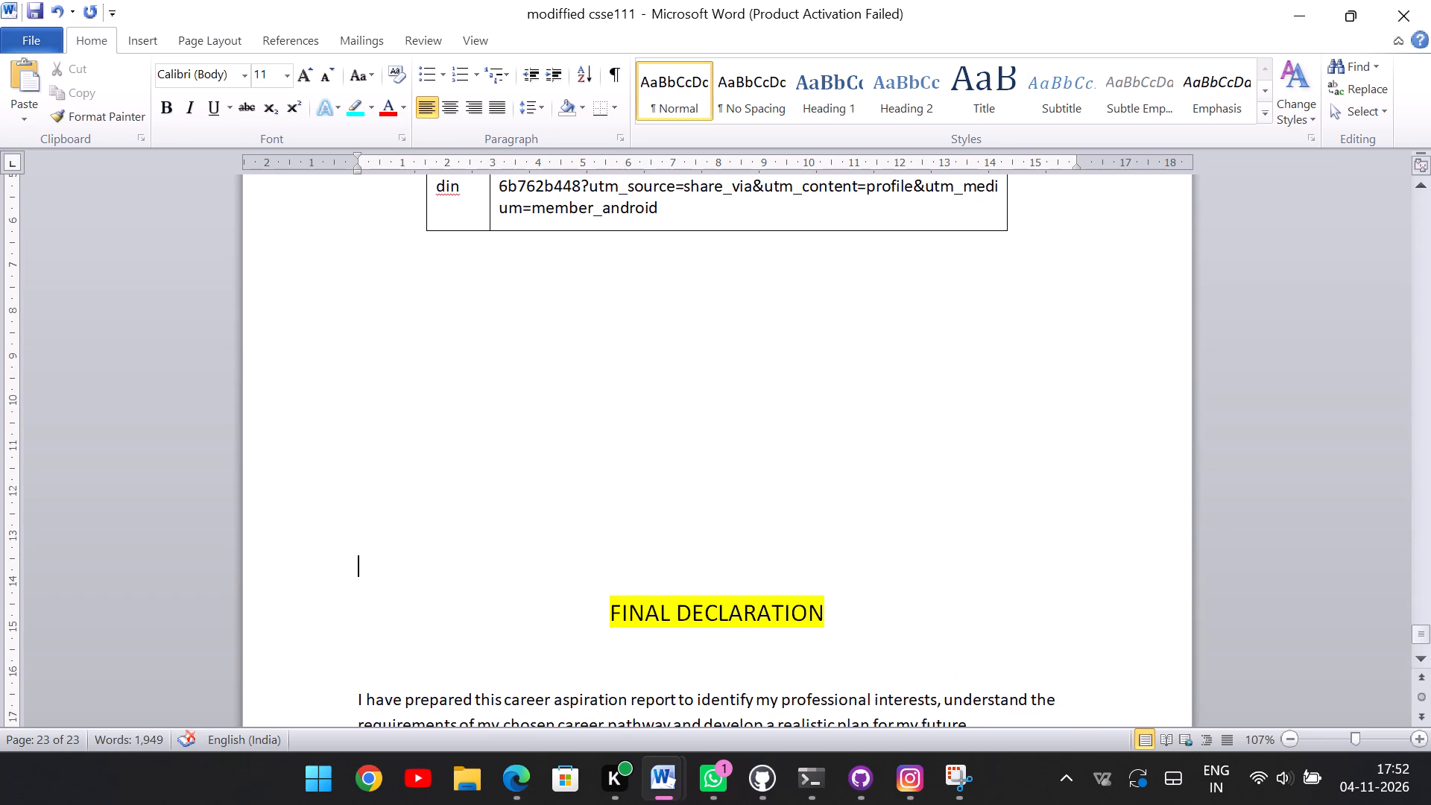
pyautogui.press('BackSpace')
pyautogui.press('BackSpace')
pyautogui.press('BackSpace')
pyautogui.press('BackSpace')
pyautogui.press('BackSpace')
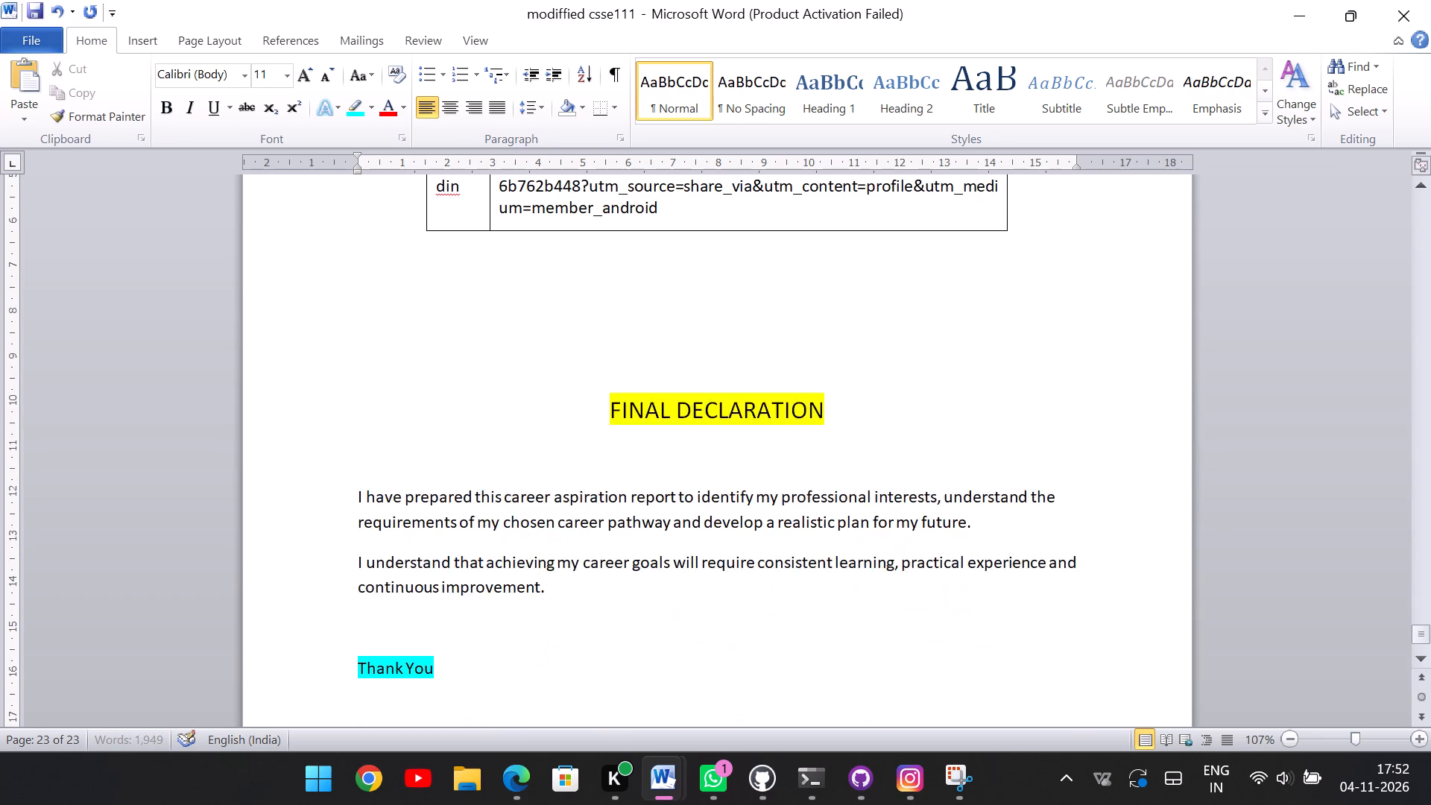
# Add a net two blank lines directly above the "FINAL DECLARATION" heading to space it from the profile link table.
pyautogui.press('BackSpace')
pyautogui.press('Return')
pyautogui.press('Return')
pyautogui.press('Return')
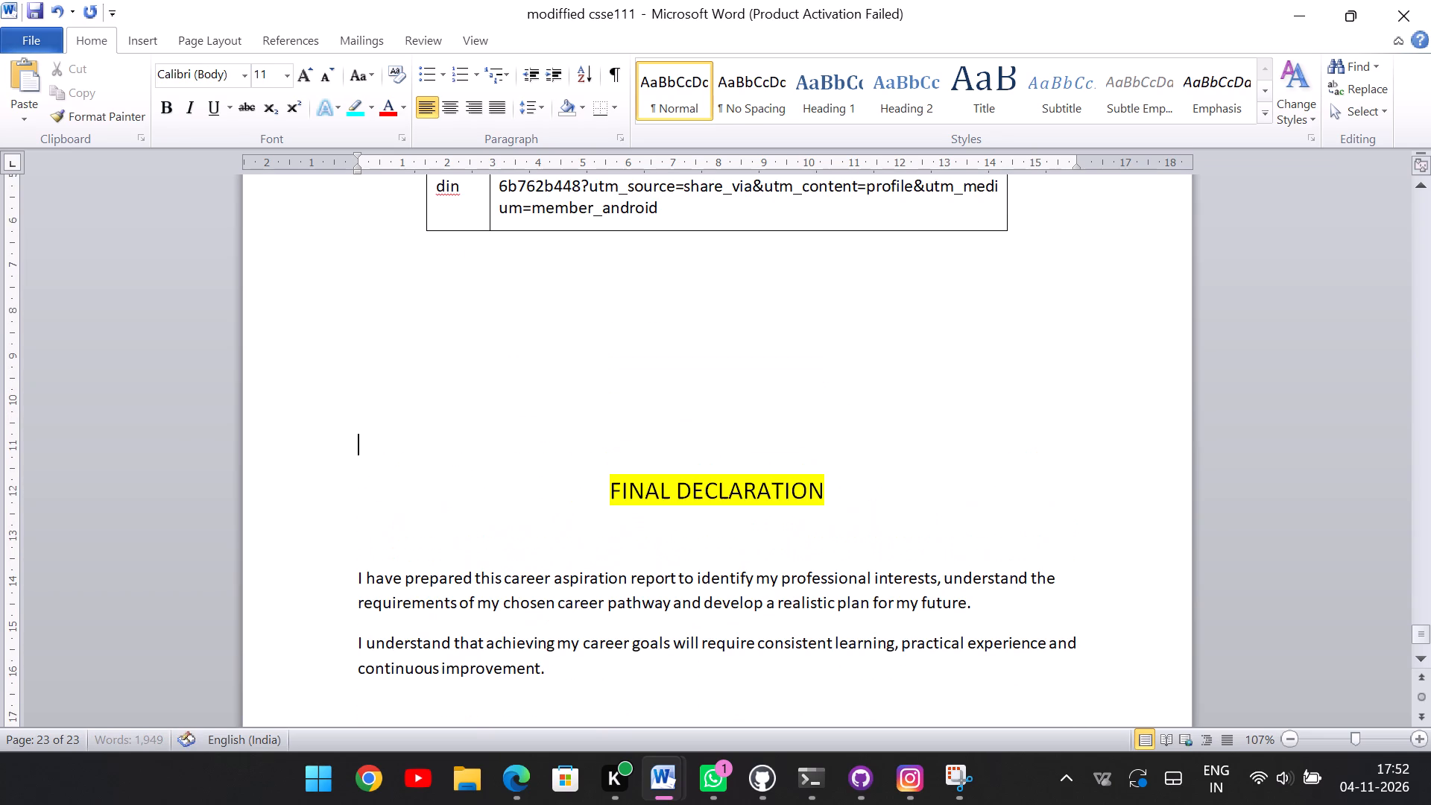
# Highlight the "LinkedIn| SCSE LPU" label above its follow-proof screenshot in turquoise.
pyautogui.scroll(10, 555, 548)
pyautogui.scroll(2, 701, 502)
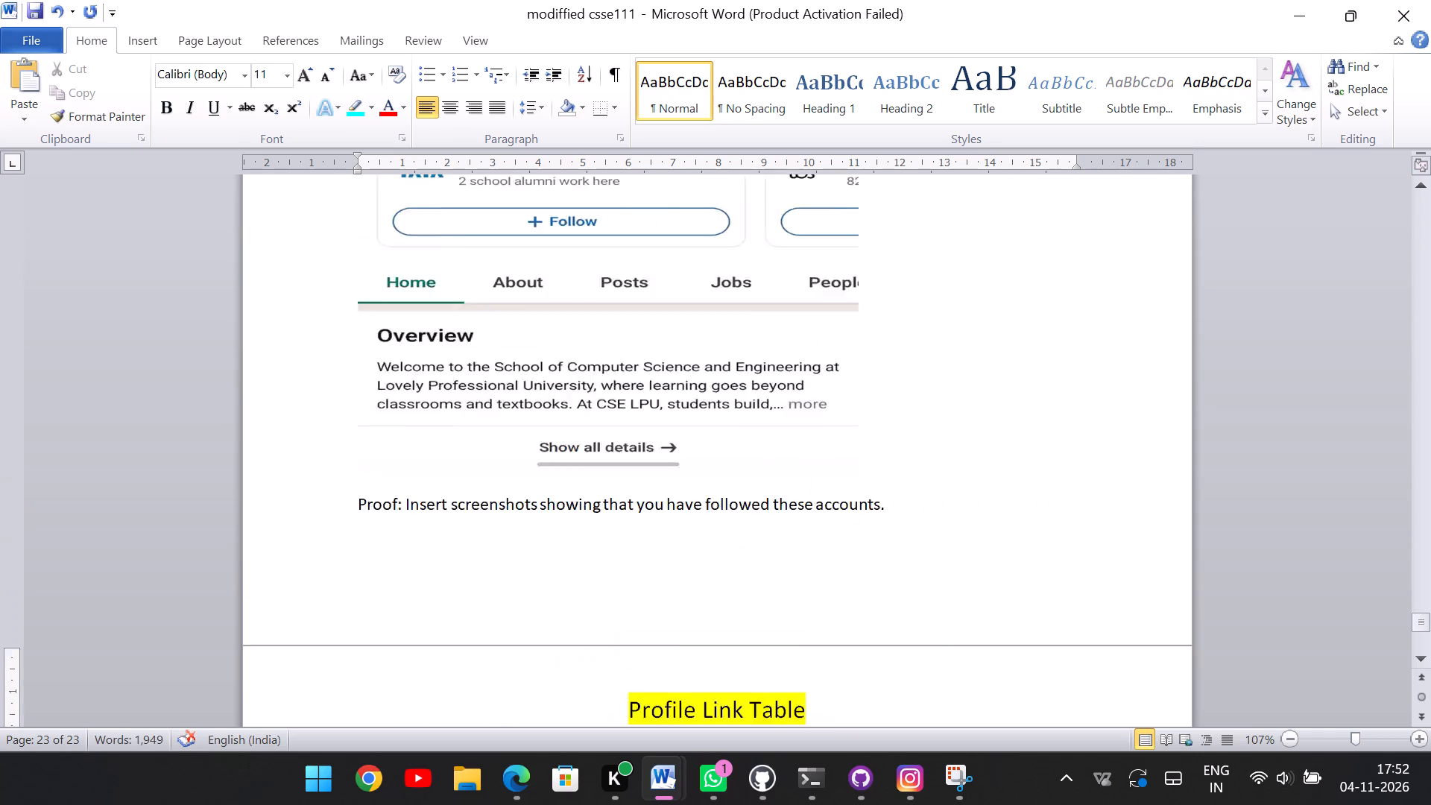
pyautogui.scroll(11, 701, 499)
pyautogui.scroll(-10, 651, 470)
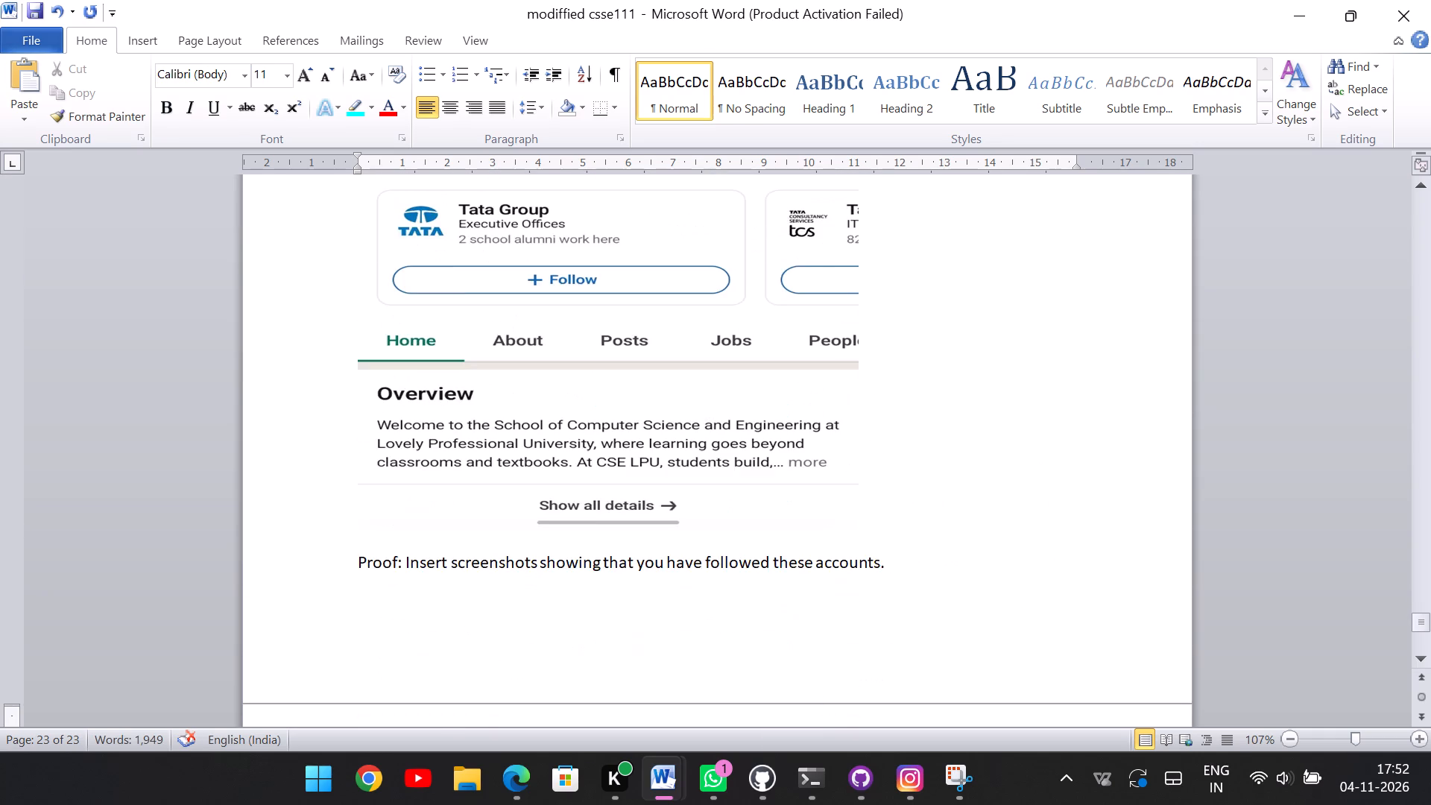
pyautogui.scroll(15, 644, 471)
pyautogui.moveTo(357, 505); pyautogui.dragTo(496, 519)
pyautogui.click(591, 496)
pyautogui.click(617, 340)
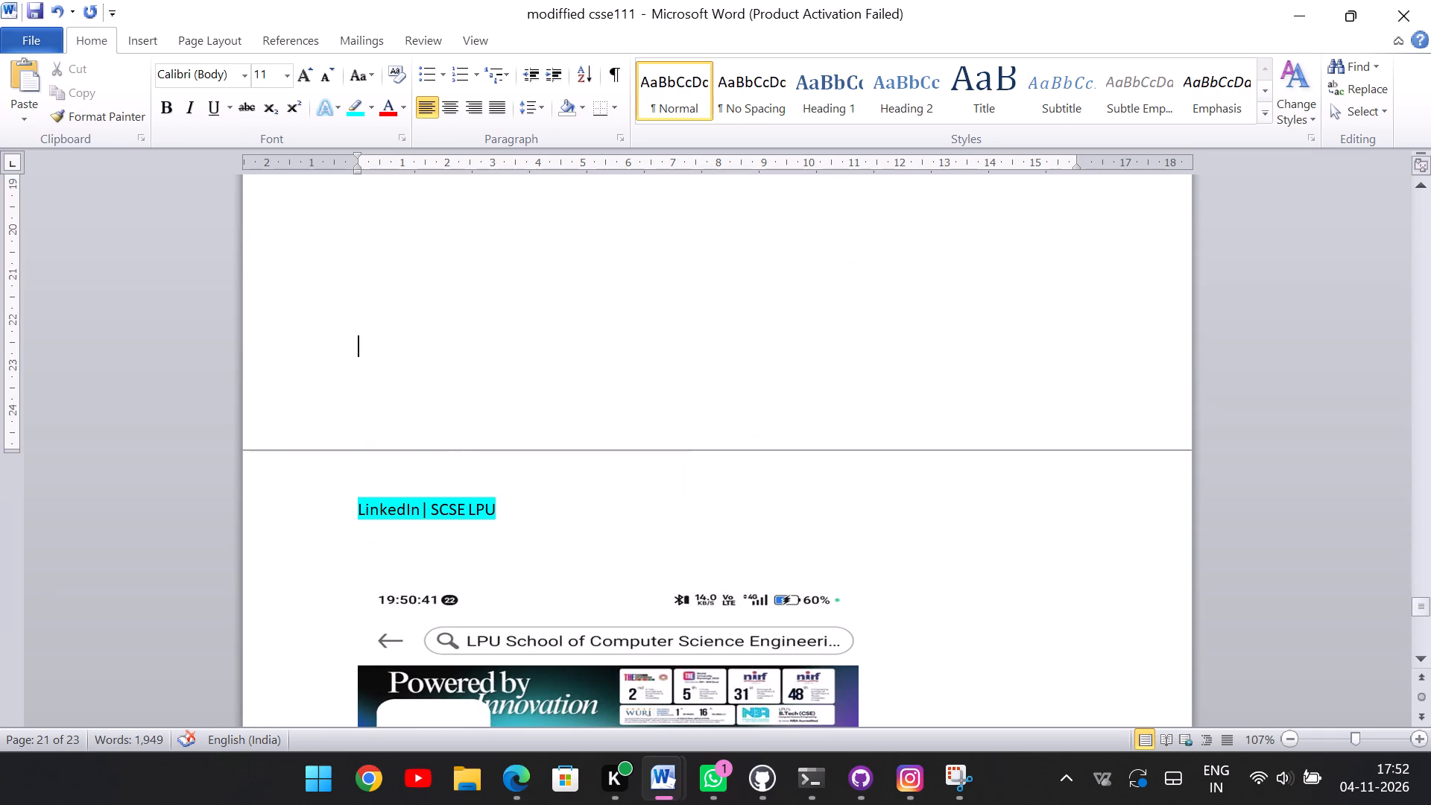
pyautogui.scroll(18, 381, 387)
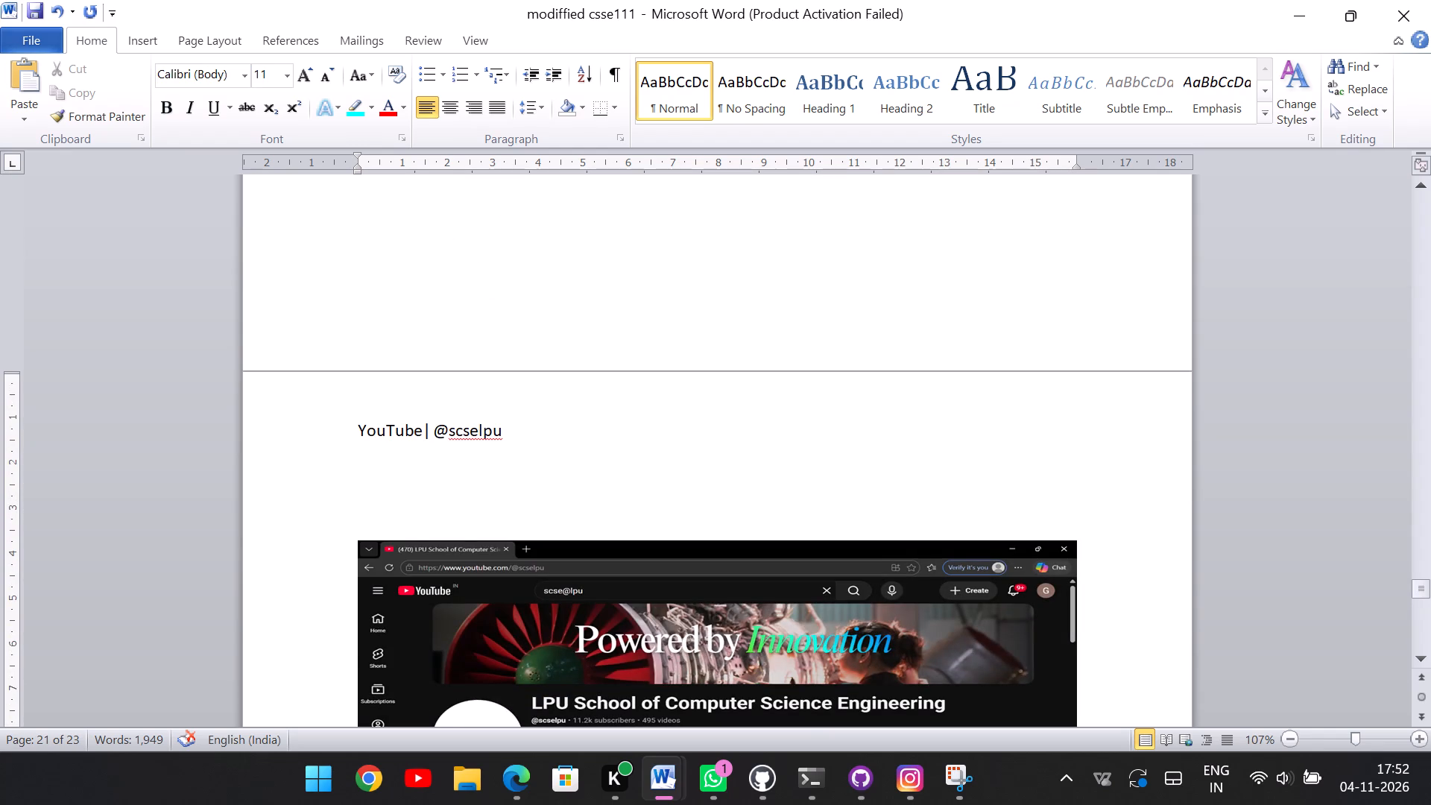
pyautogui.moveTo(350, 432); pyautogui.dragTo(524, 432)
pyautogui.click(626, 407)
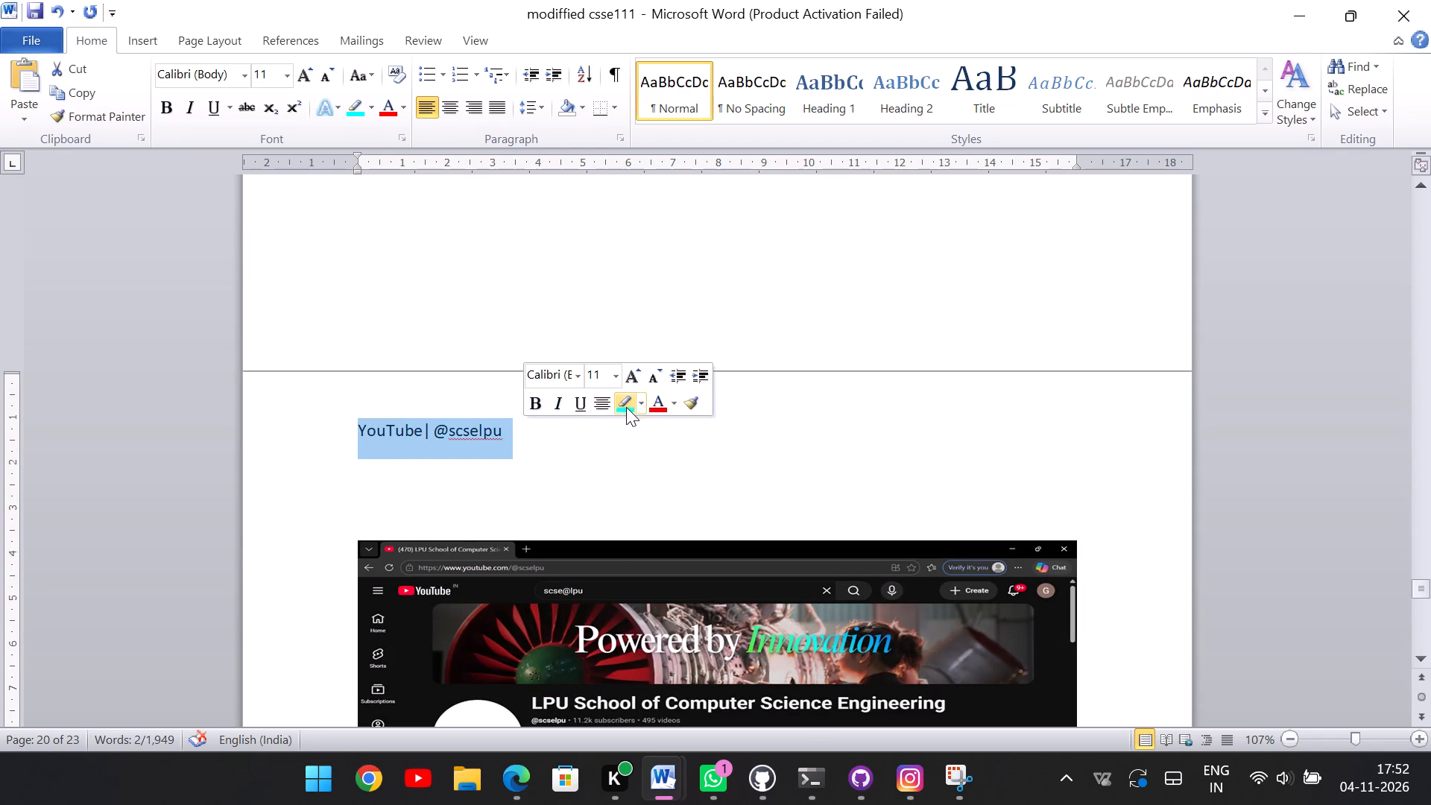
pyautogui.click(476, 316)
# Highlight the "Facebook| SCSE LPU" label above its follow-proof screenshot in turquoise.
pyautogui.scroll(7, 488, 321)
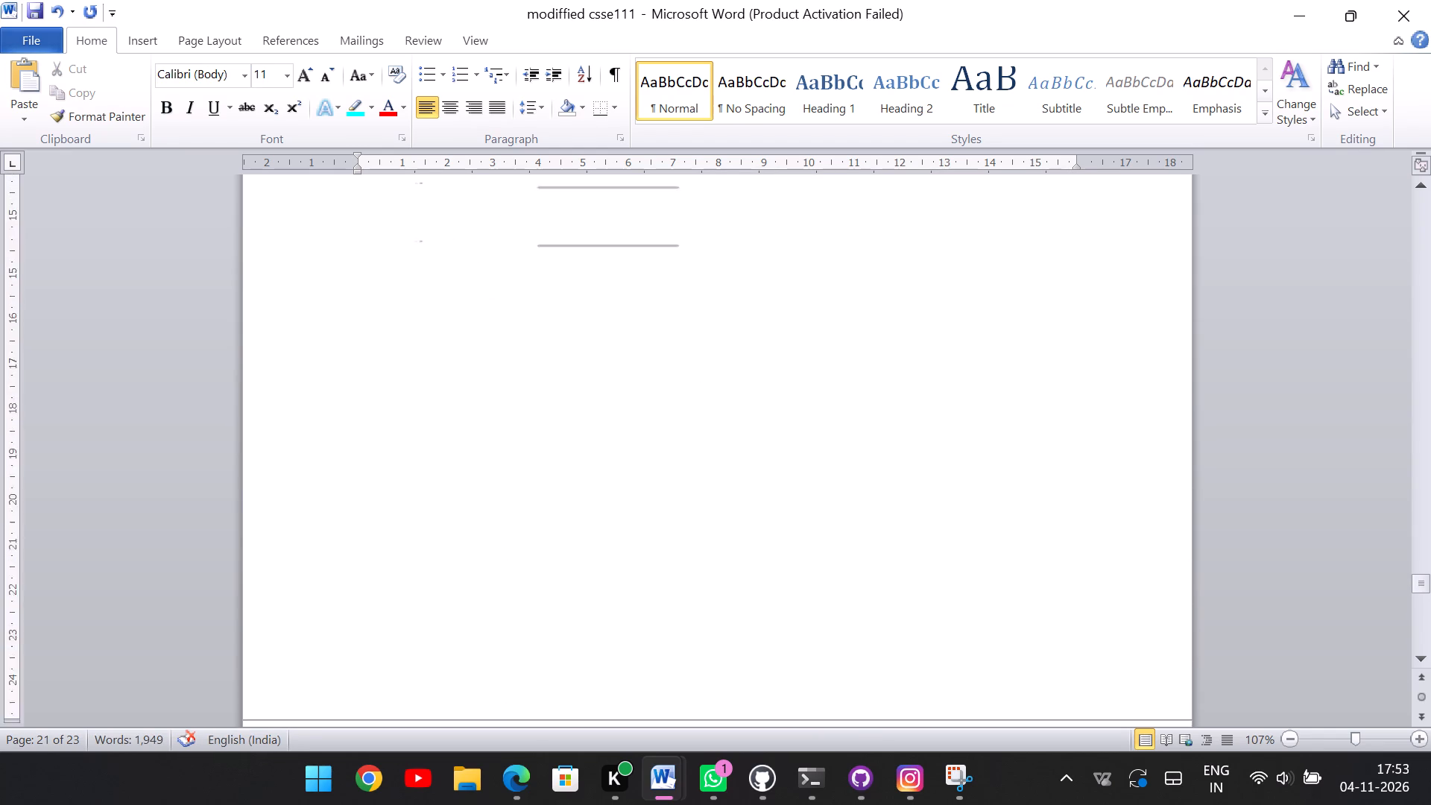
pyautogui.scroll(16, 482, 359)
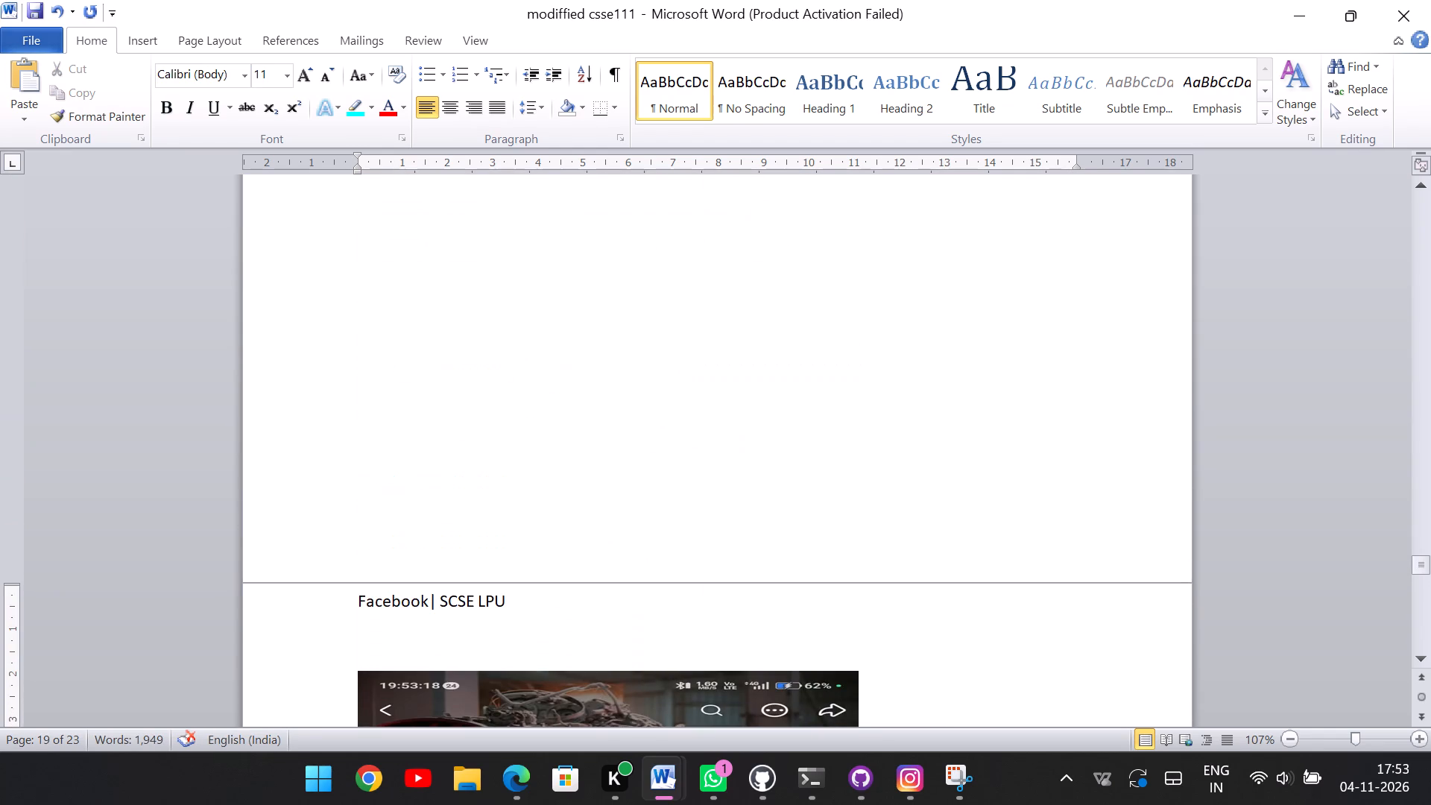
pyautogui.moveTo(357, 598); pyautogui.dragTo(491, 601)
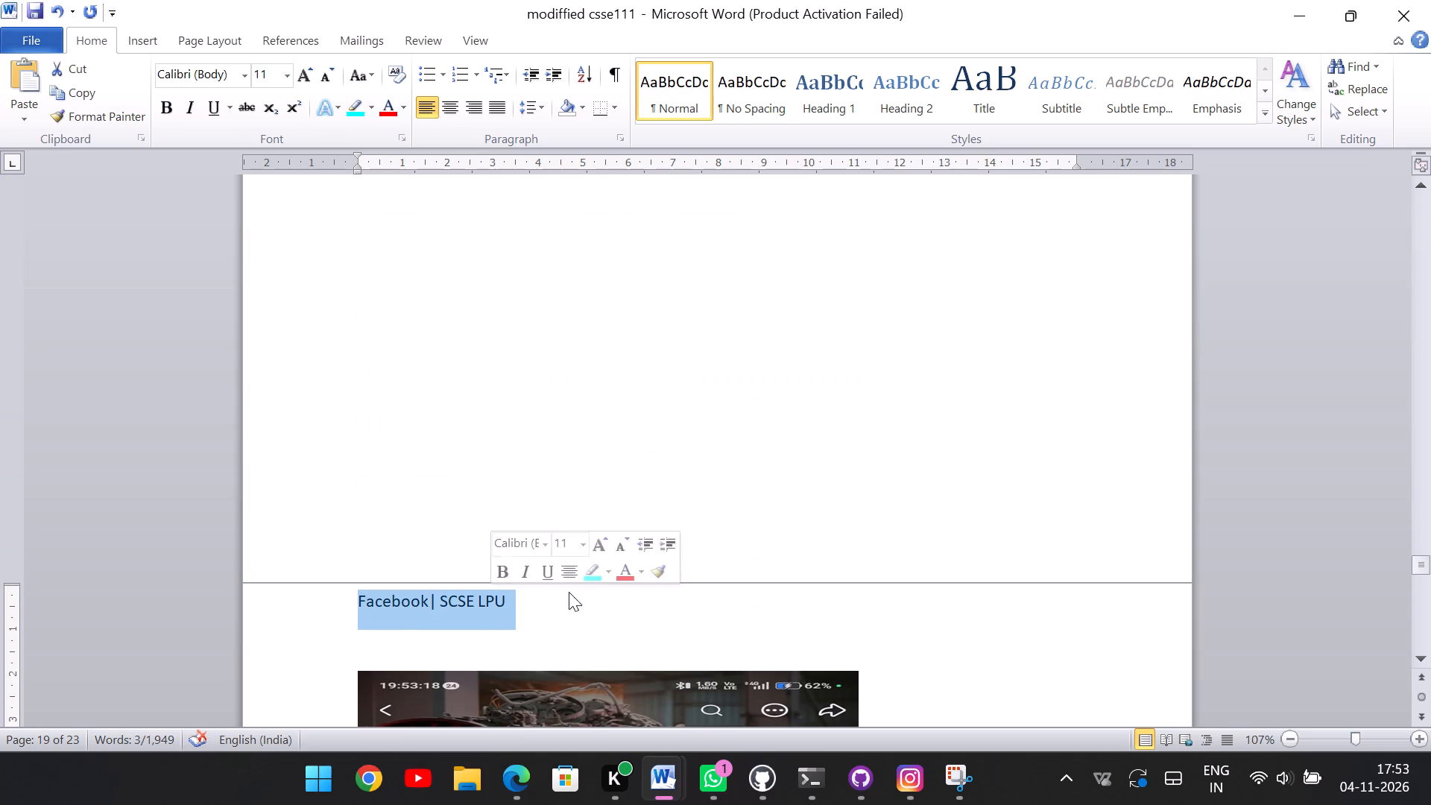
pyautogui.click(590, 571)
pyautogui.scroll(-4, 590, 557)
pyautogui.scroll(6, 525, 349)
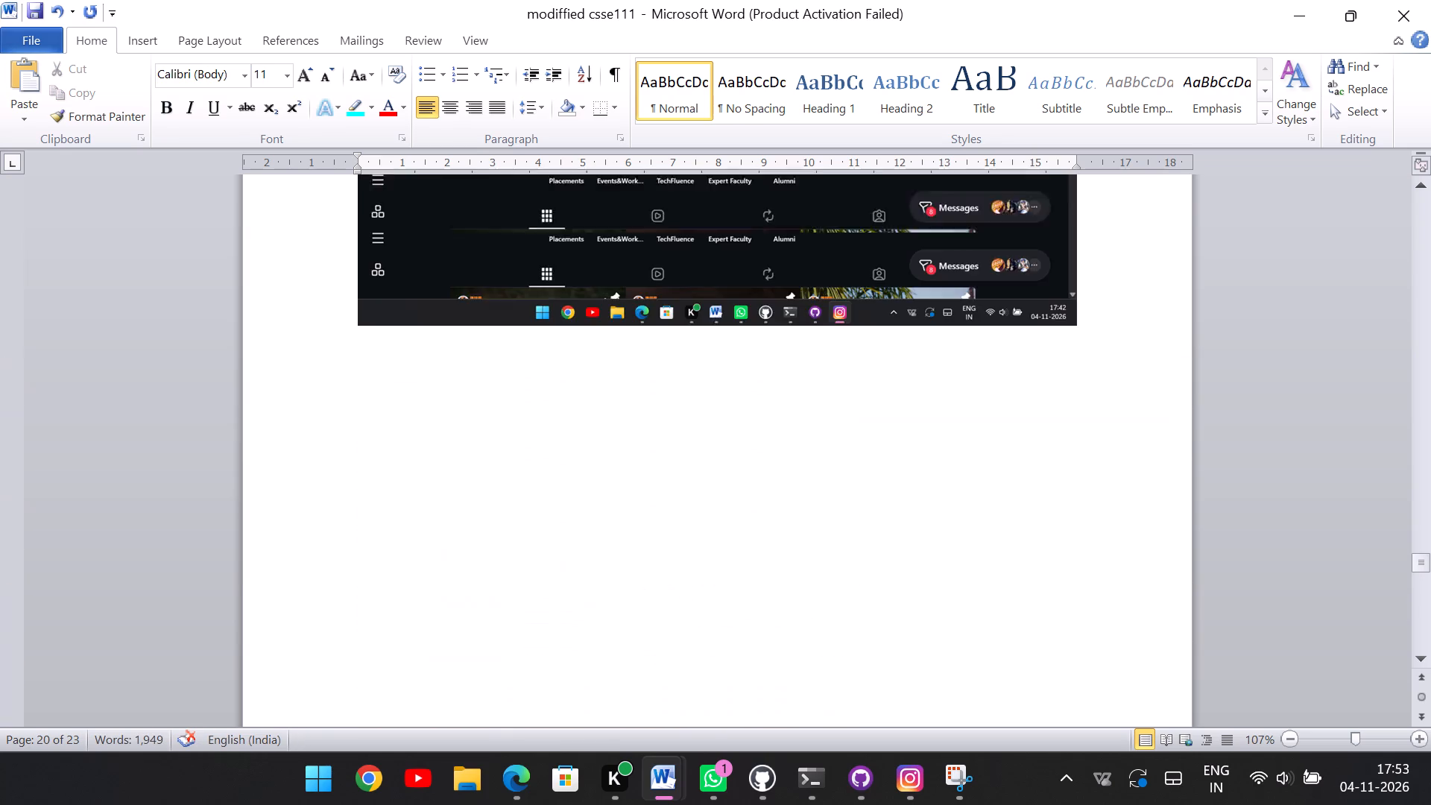
pyautogui.scroll(13, 476, 376)
pyautogui.moveTo(350, 590); pyautogui.dragTo(364, 590)
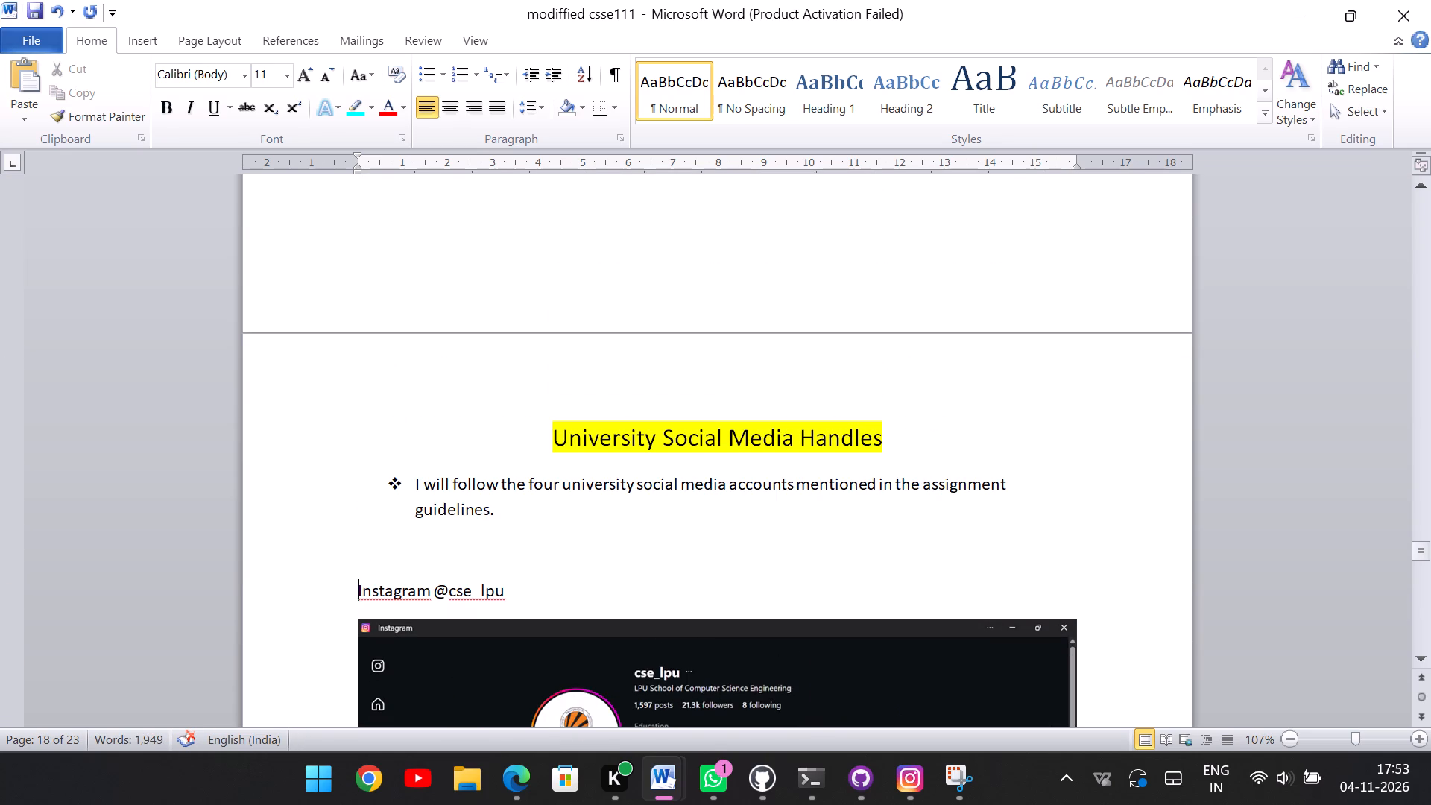
pyautogui.moveTo(364, 590); pyautogui.dragTo(534, 596)
pyautogui.click(639, 578)
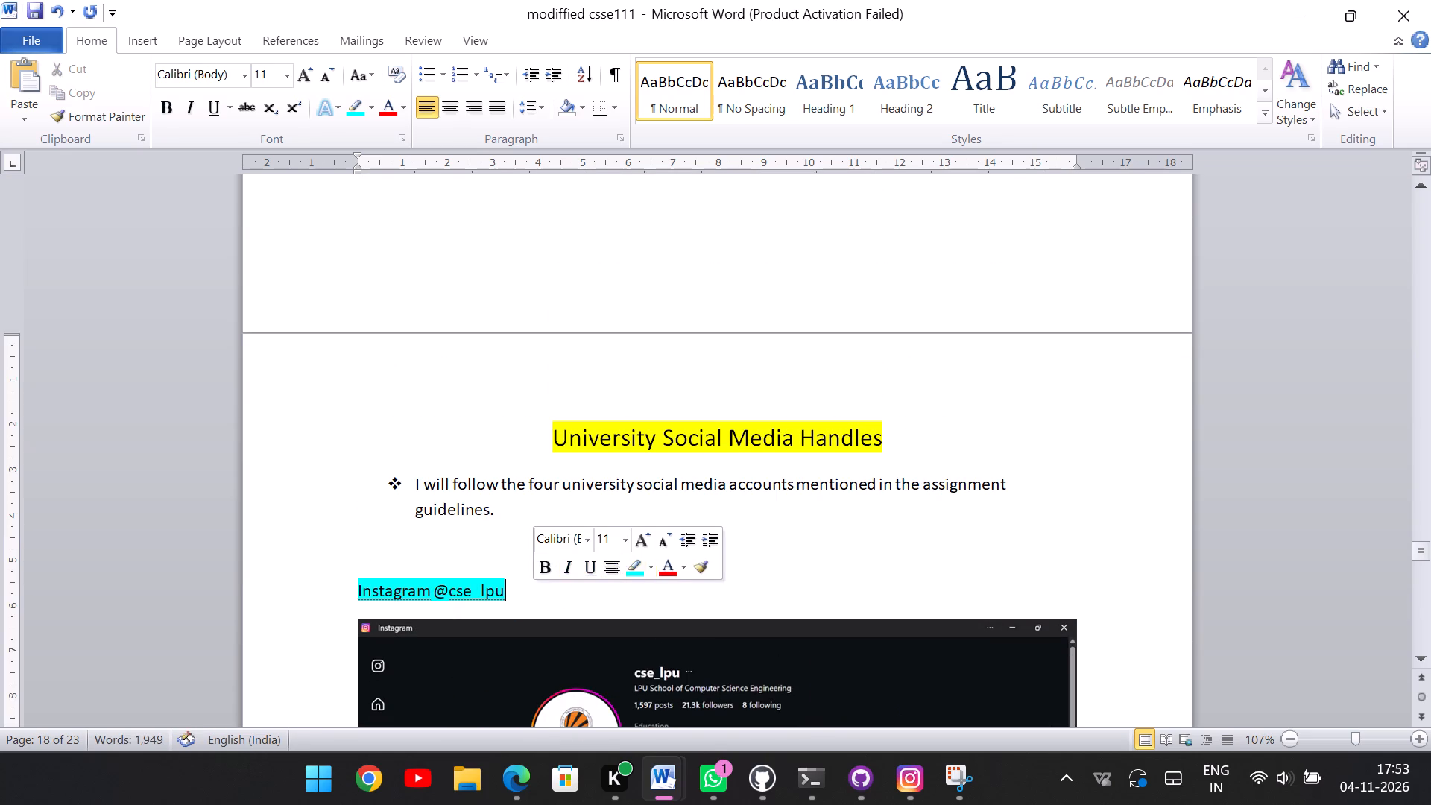
pyautogui.click(798, 560)
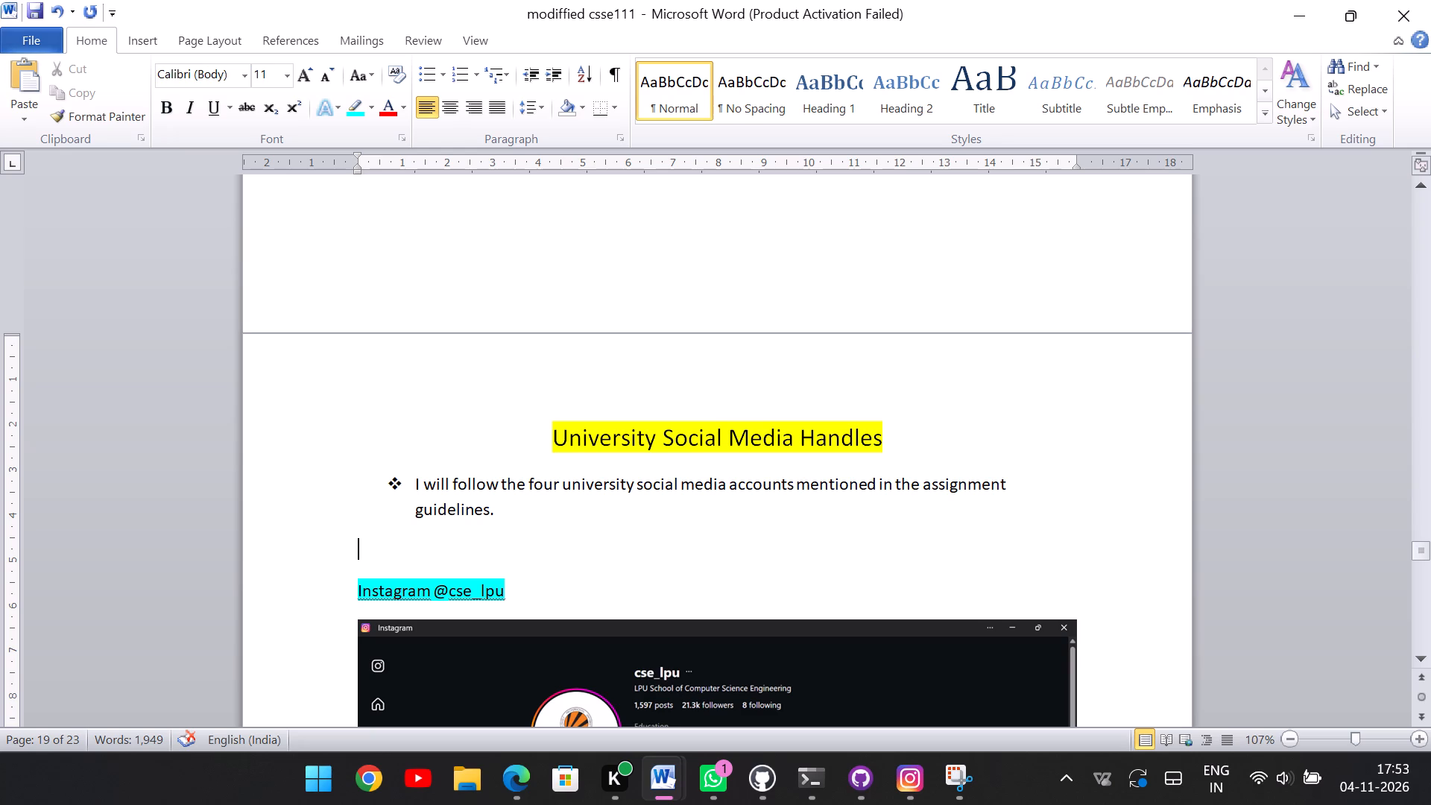
# Delete the blank line between the "Git Hub Profile" heading and its first paragraph.
pyautogui.scroll(-11, 440, 446)
pyautogui.scroll(16, 441, 451)
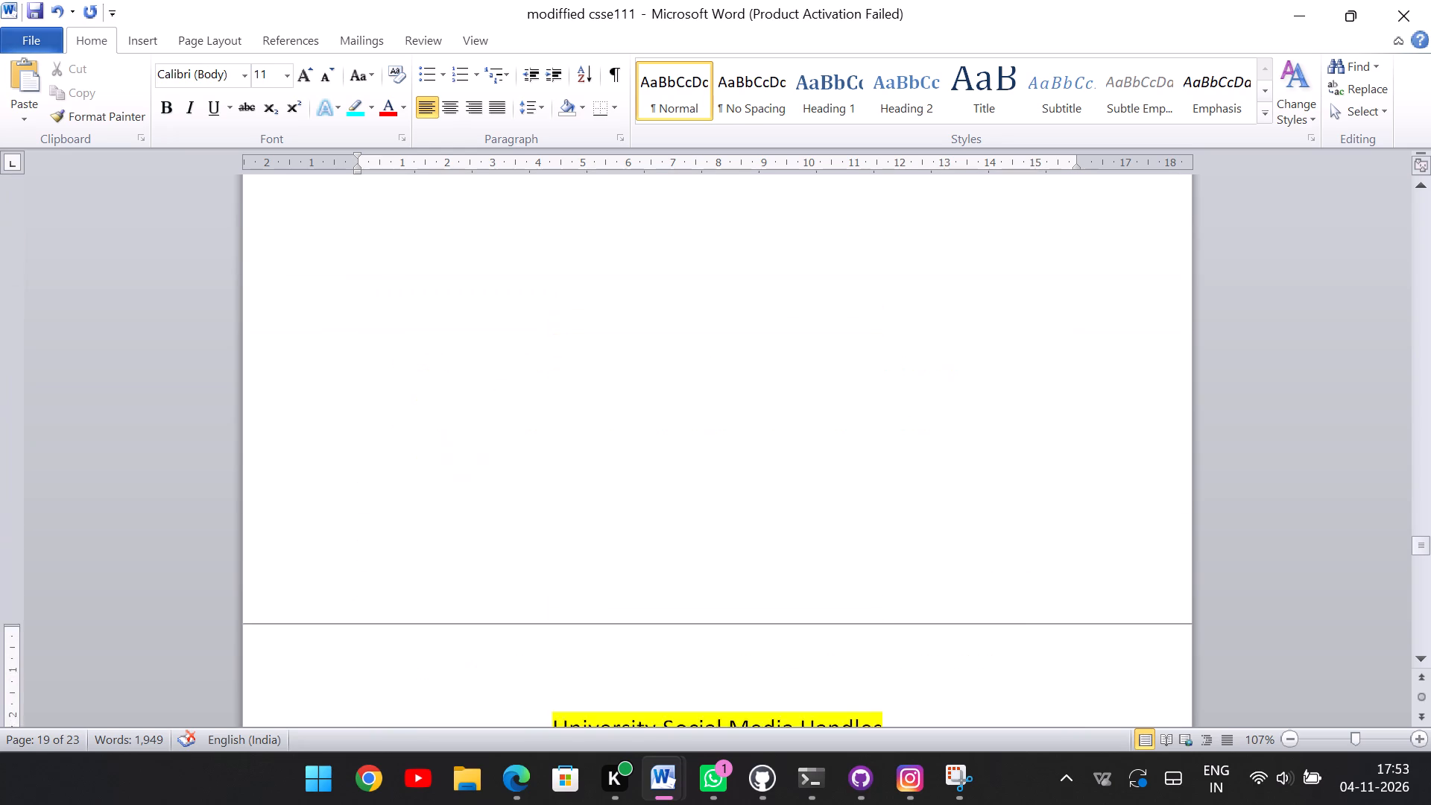
pyautogui.scroll(17, 442, 451)
pyautogui.scroll(-4, 456, 448)
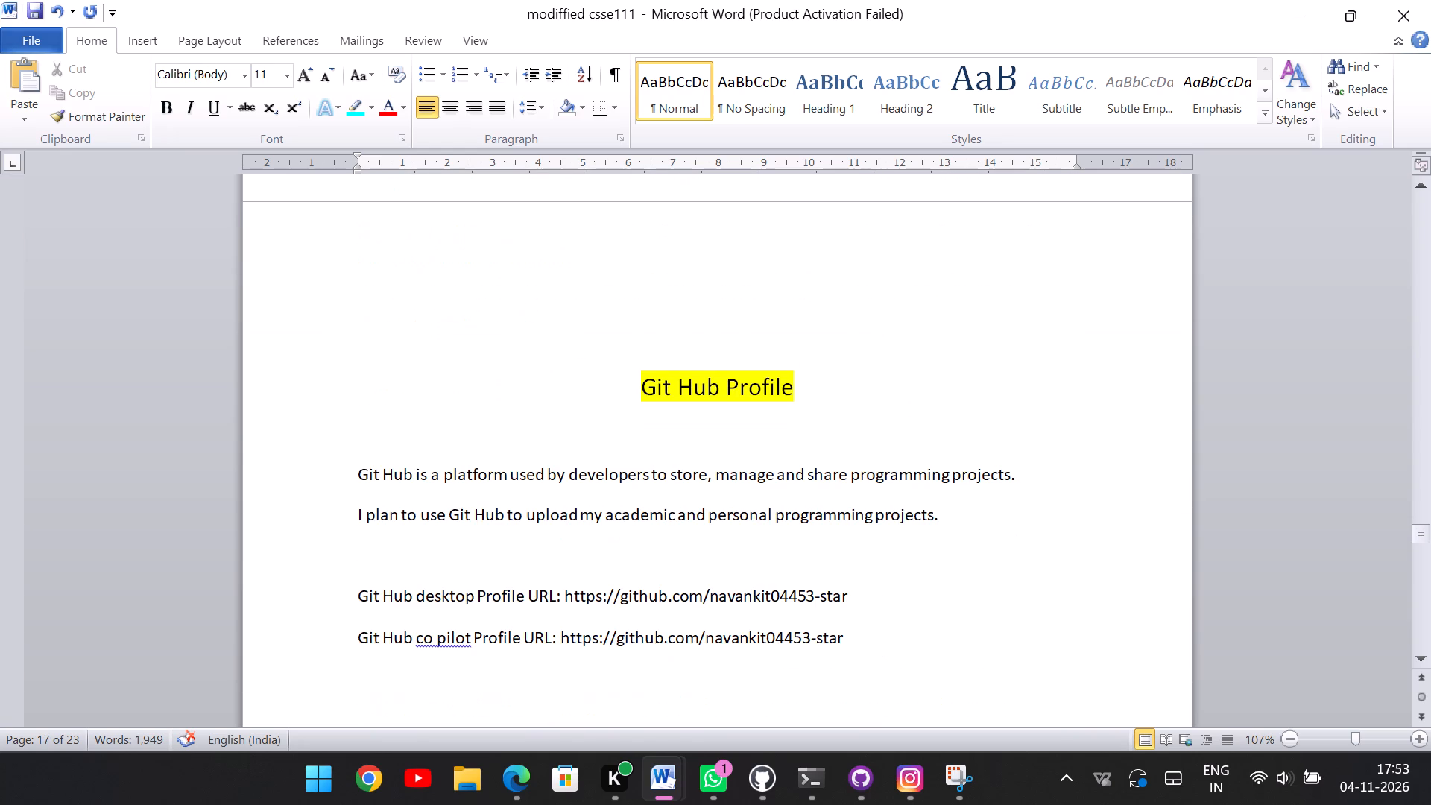
pyautogui.click(403, 455)
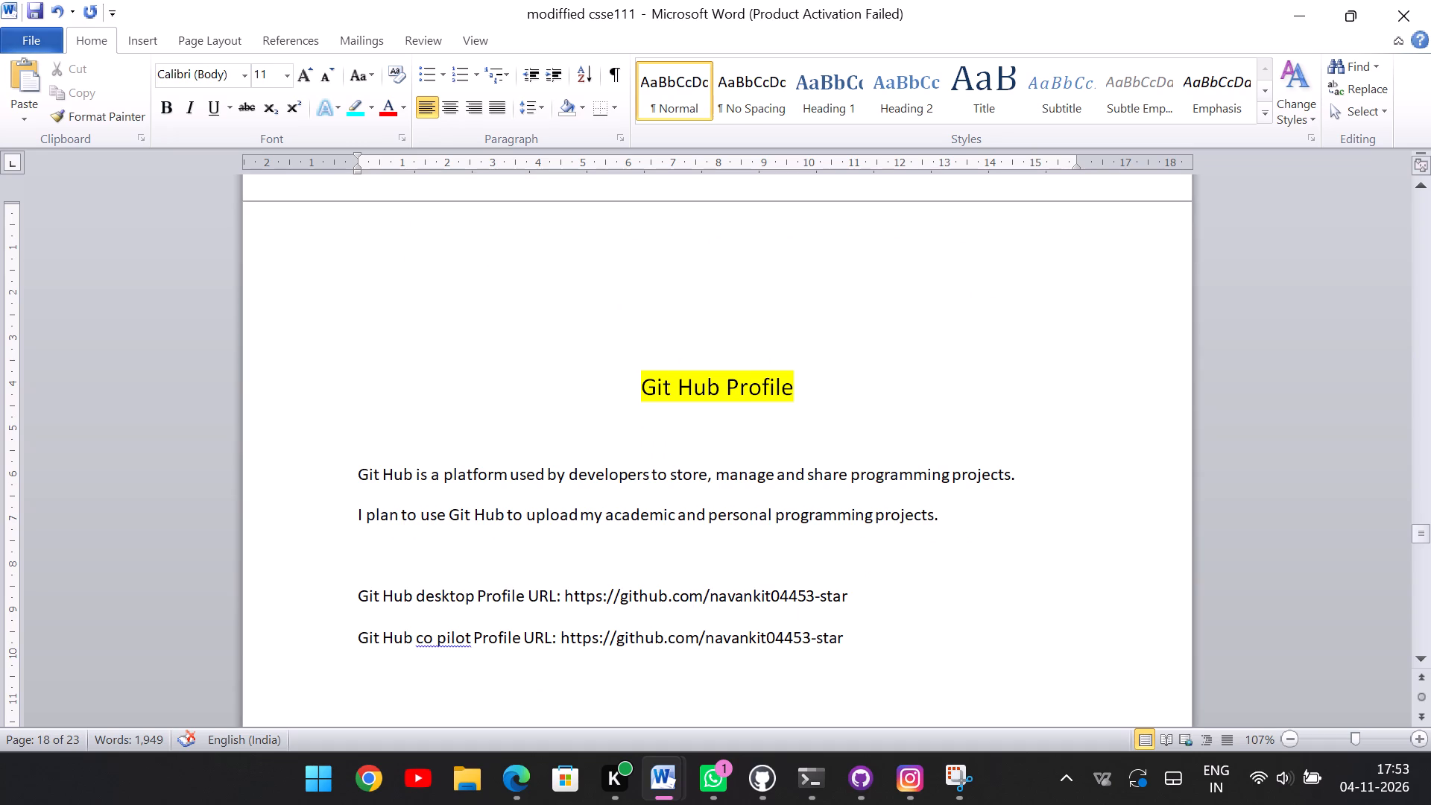
pyautogui.press('BackSpace')
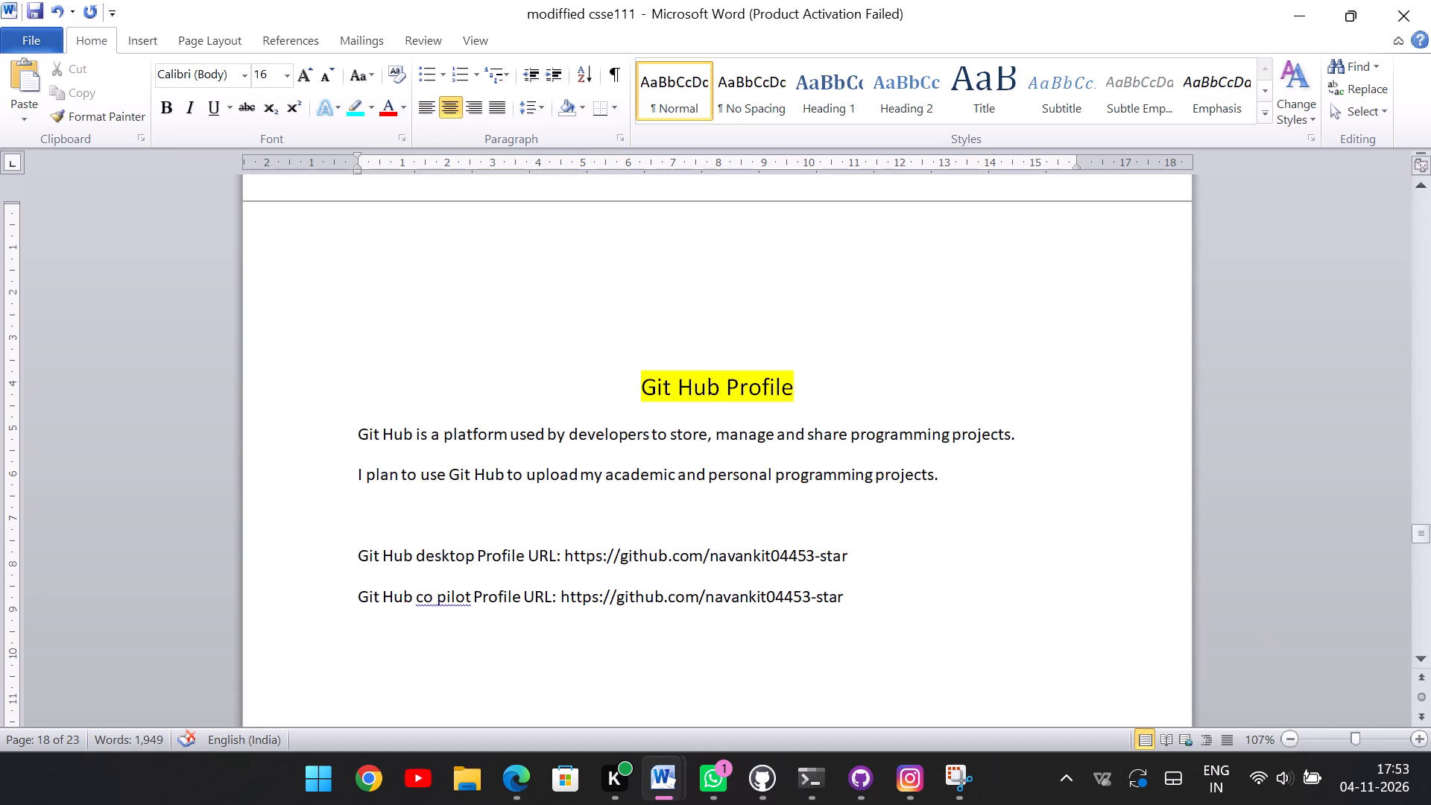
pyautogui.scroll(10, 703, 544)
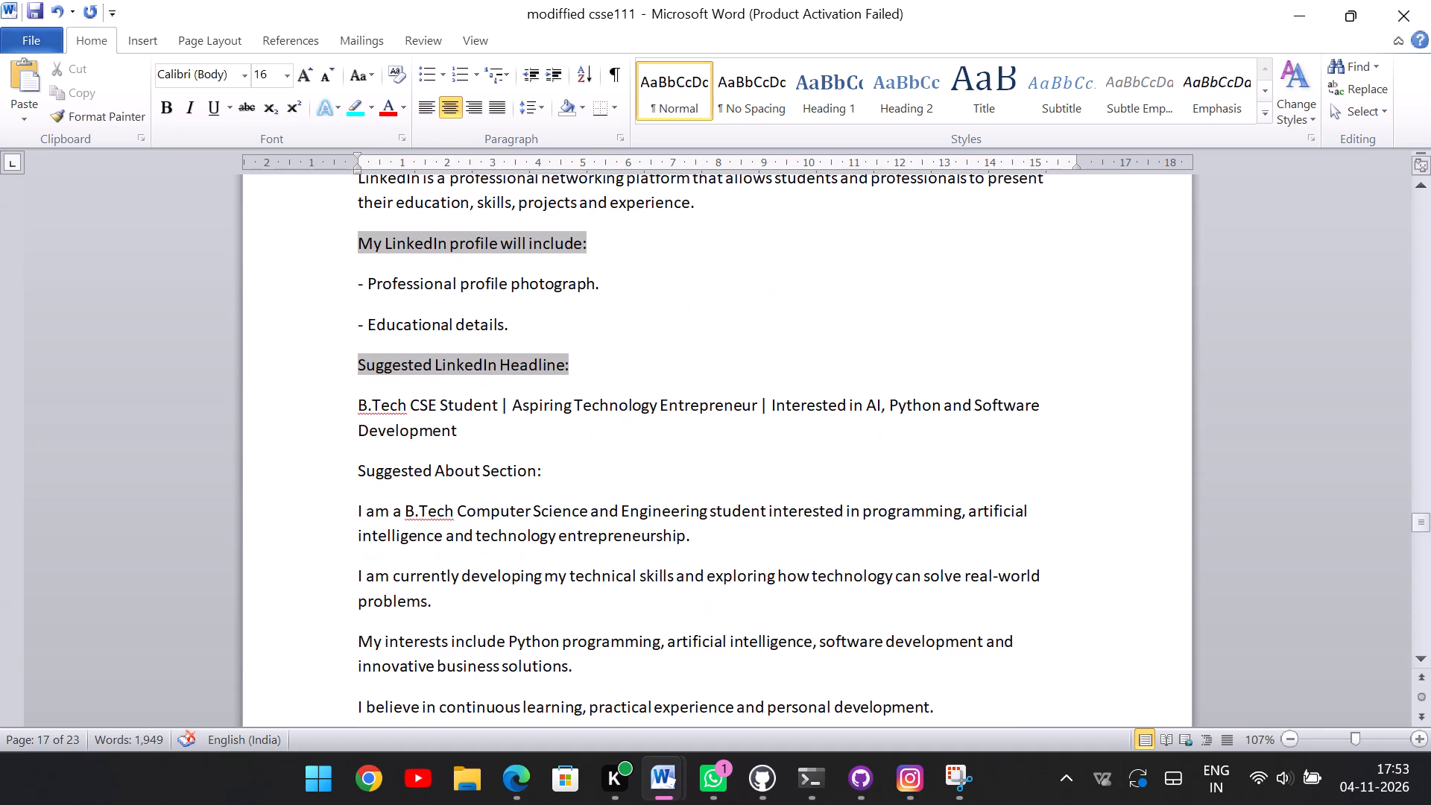